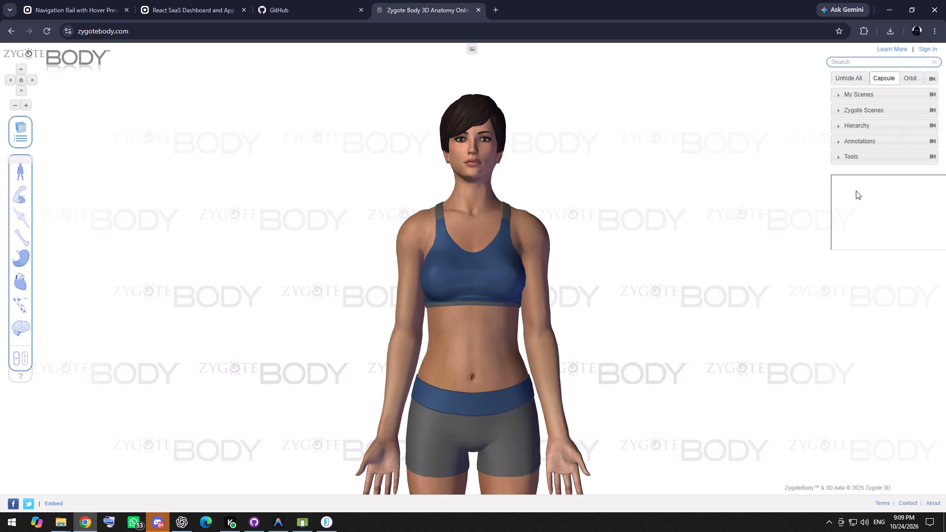
Search the 3D anatomy model for the kidneys by entering "kedn".
{"action": "left_click", "coordinate": [901, 62]}
{"action": "type", "text": "ked"}
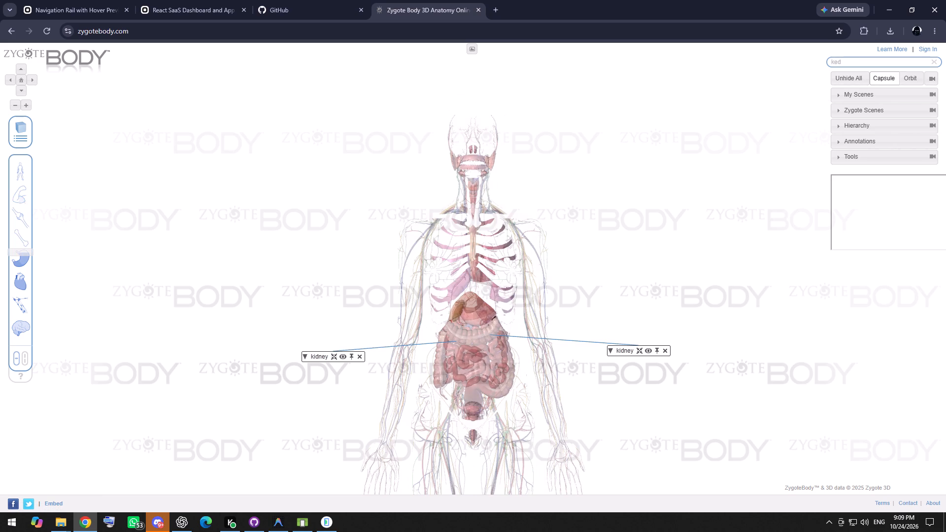
{"action": "key", "text": "n"}
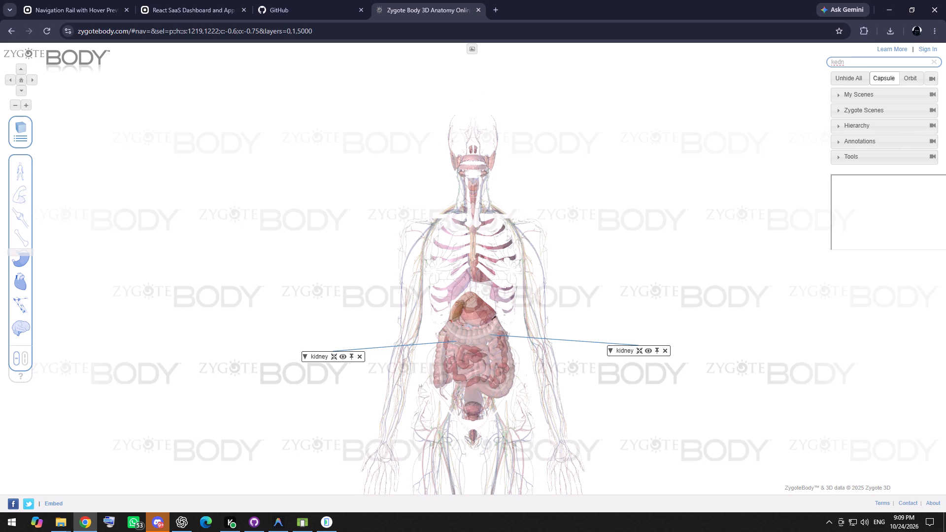
Replace the anatomy search with "sto" to locate the stomach.
{"action": "key", "text": "BackSpace"}
{"action": "key", "text": "BackSpace"}
{"action": "key", "text": "BackSpace"}
{"action": "key", "text": "BackSpace"}
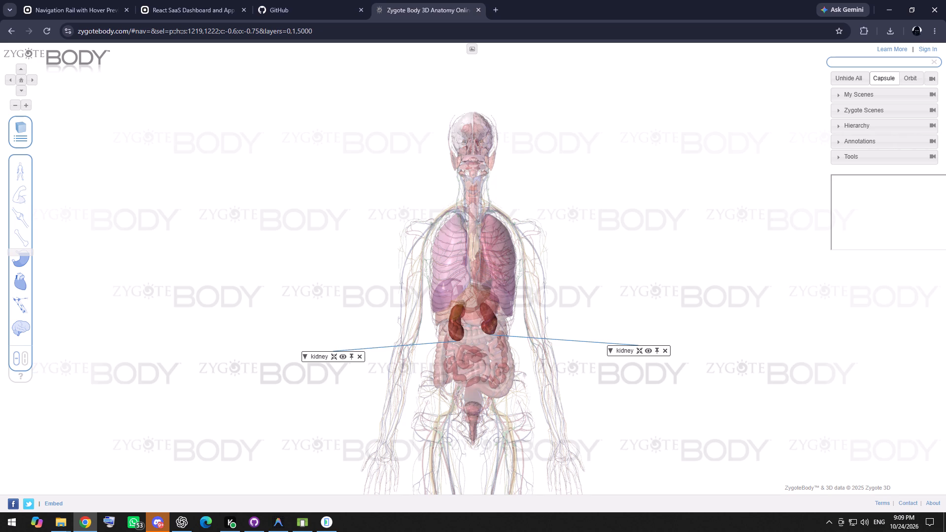
{"action": "type", "text": "st"}
{"action": "key", "text": "o"}
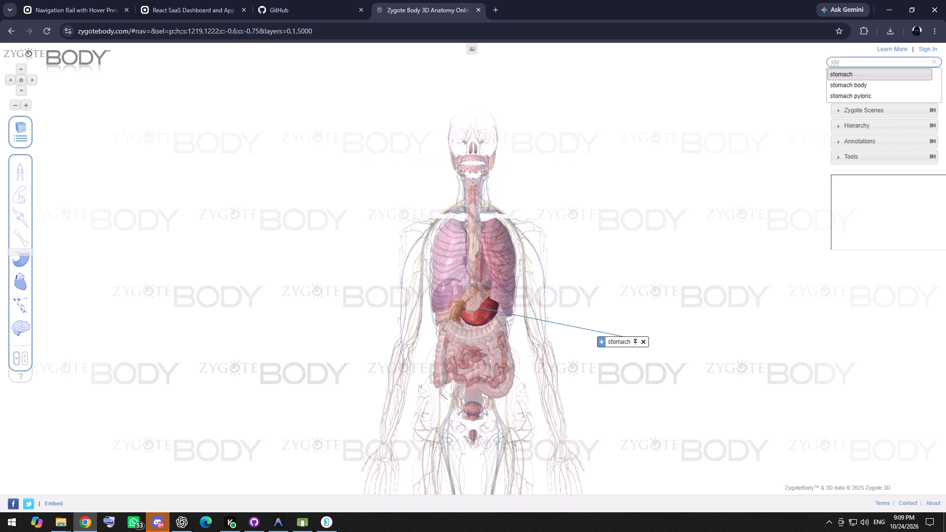
Replace the anatomy search with "head" to look up head structures.
{"action": "key", "text": "BackSpace"}
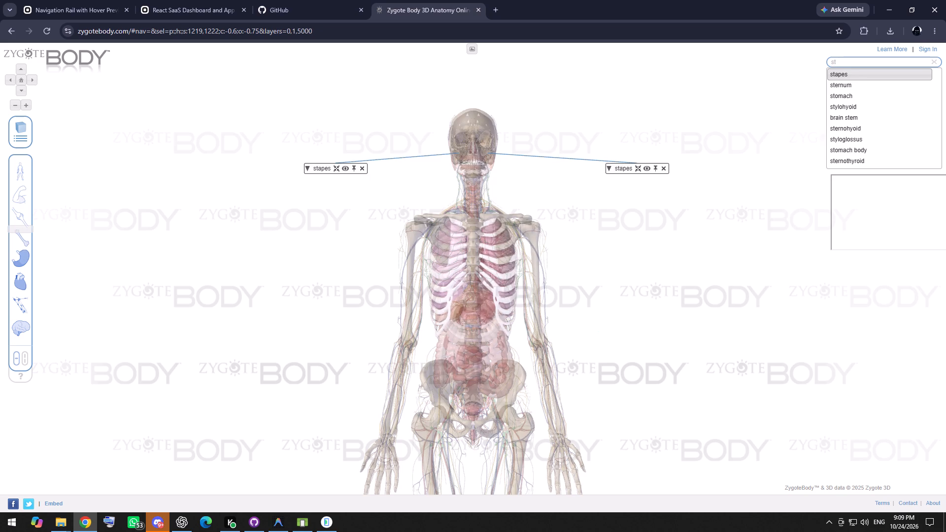
{"action": "key", "text": "BackSpace"}
{"action": "key", "text": "BackSpace"}
{"action": "key", "text": "BackSpace"}
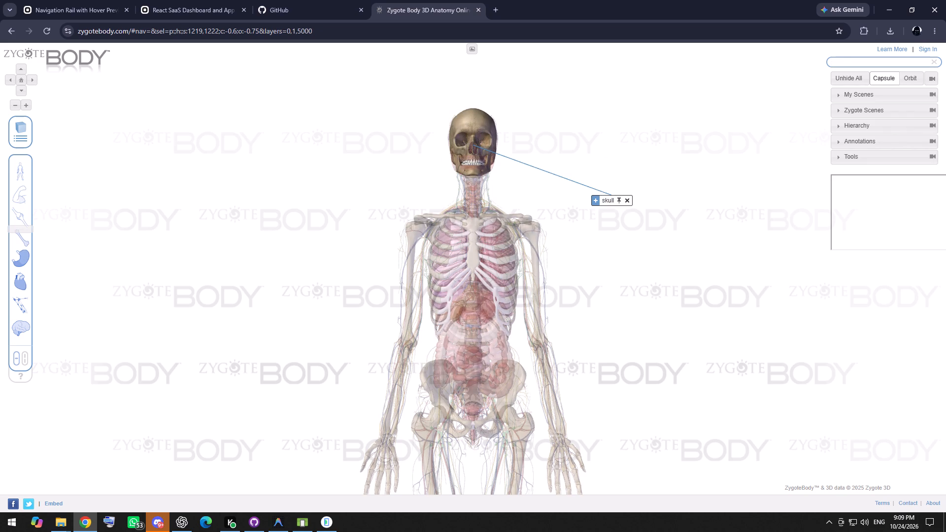
{"action": "type", "text": "head"}
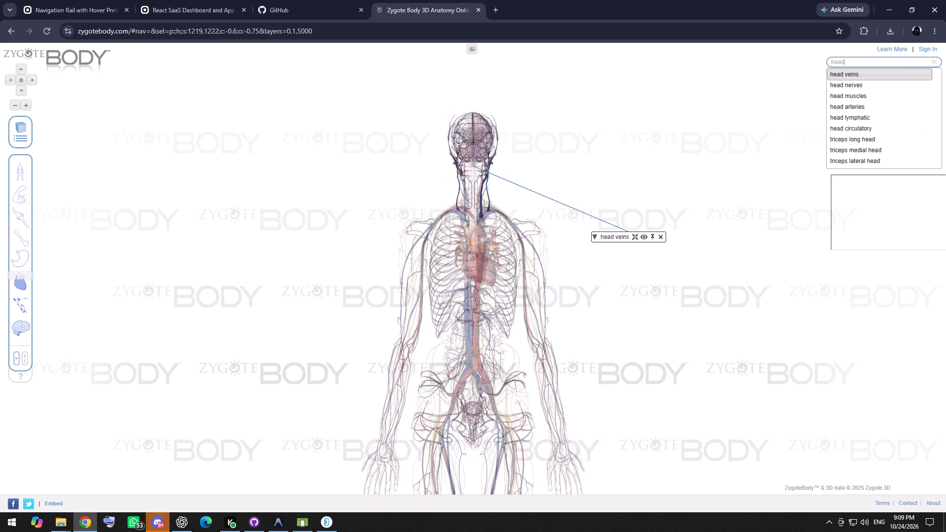
Clear the anatomy search and close the Zygote Body page.
{"action": "key", "text": "BackSpace"}
{"action": "key", "text": "BackSpace"}
{"action": "key", "text": "BackSpace"}
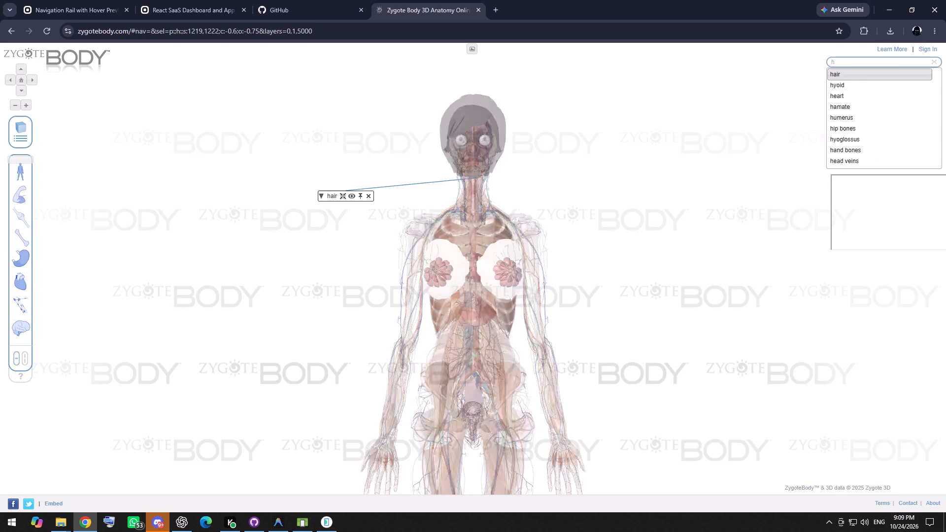
{"action": "key", "text": "BackSpace"}
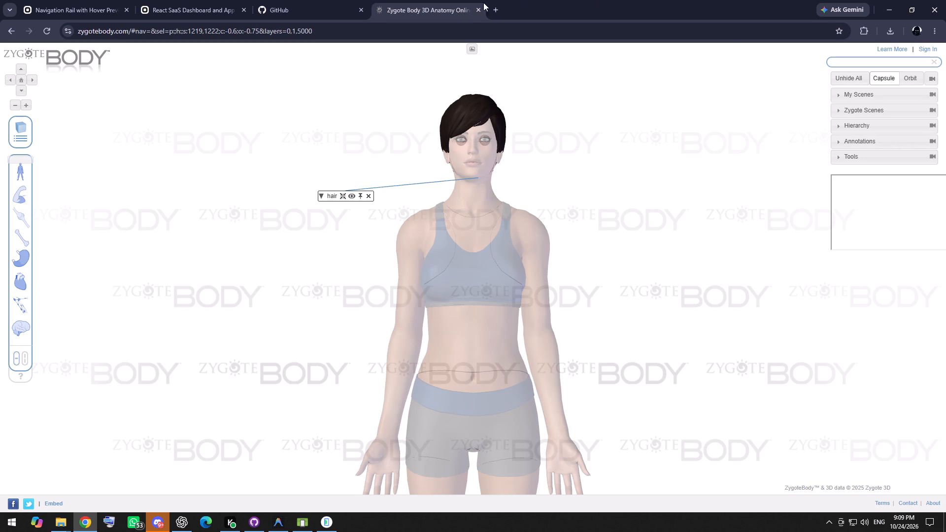
{"action": "left_click", "coordinate": [476, 8]}
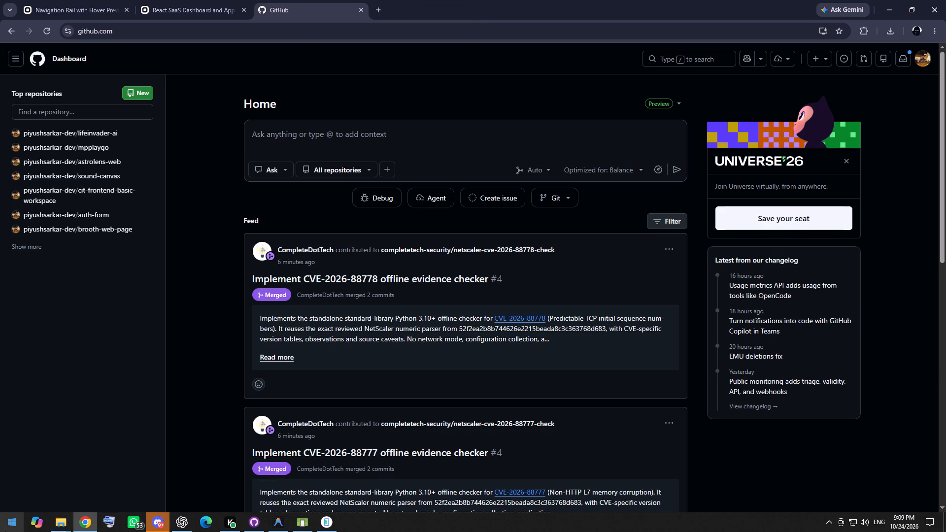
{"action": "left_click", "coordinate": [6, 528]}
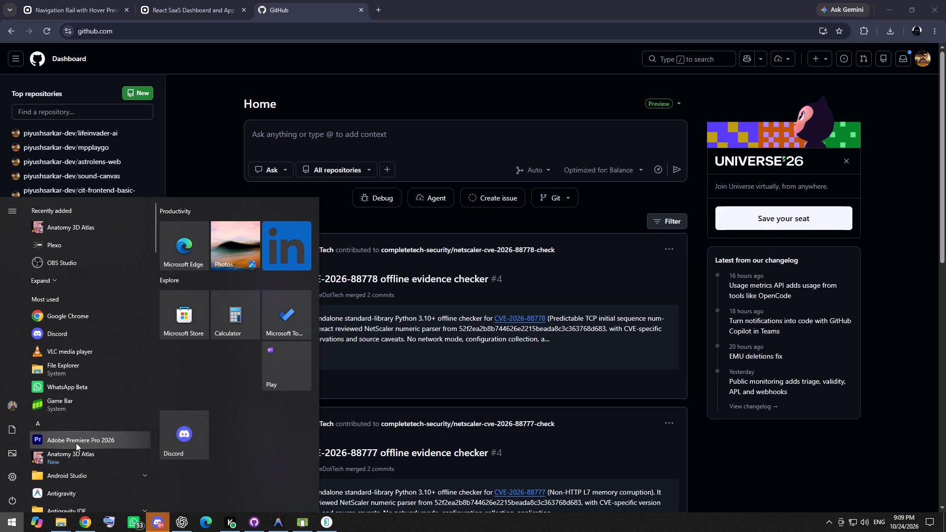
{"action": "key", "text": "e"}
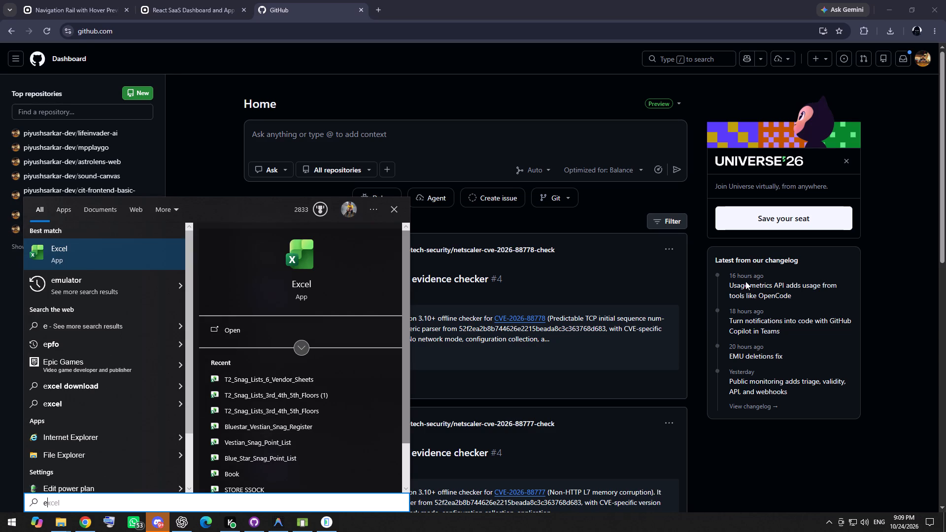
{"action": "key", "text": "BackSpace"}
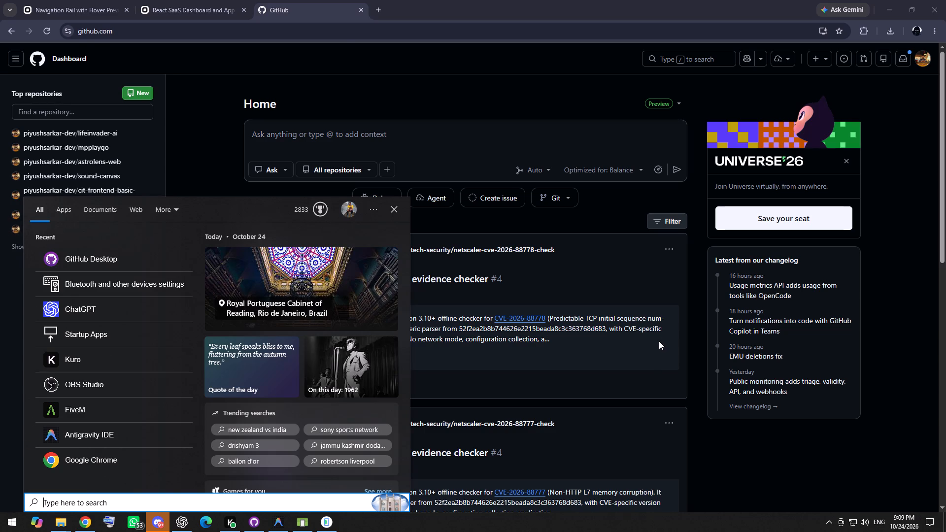
Open the downloaded T2_Snag_Lists_6_Vendor_Sheets workbook in Excel from the browser's recent download history.
{"action": "left_click", "coordinate": [378, 5]}
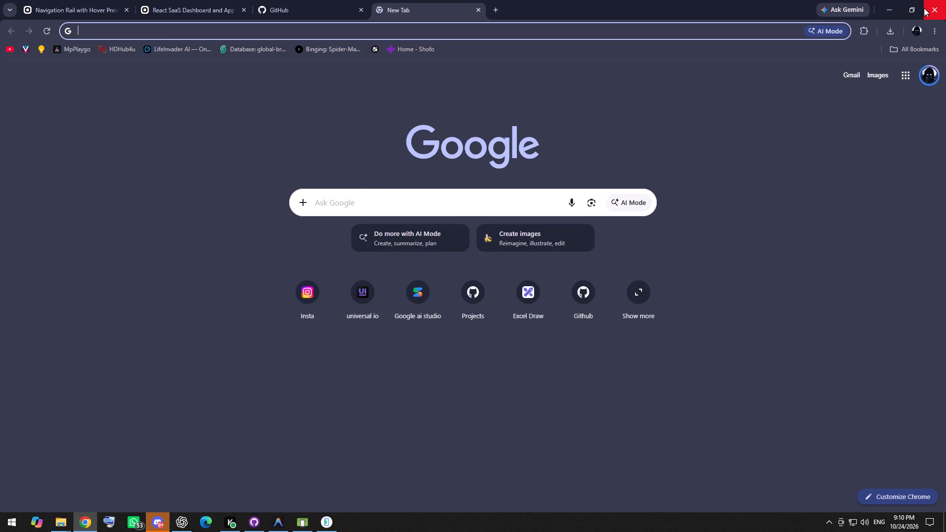
{"action": "left_click", "coordinate": [906, 75]}
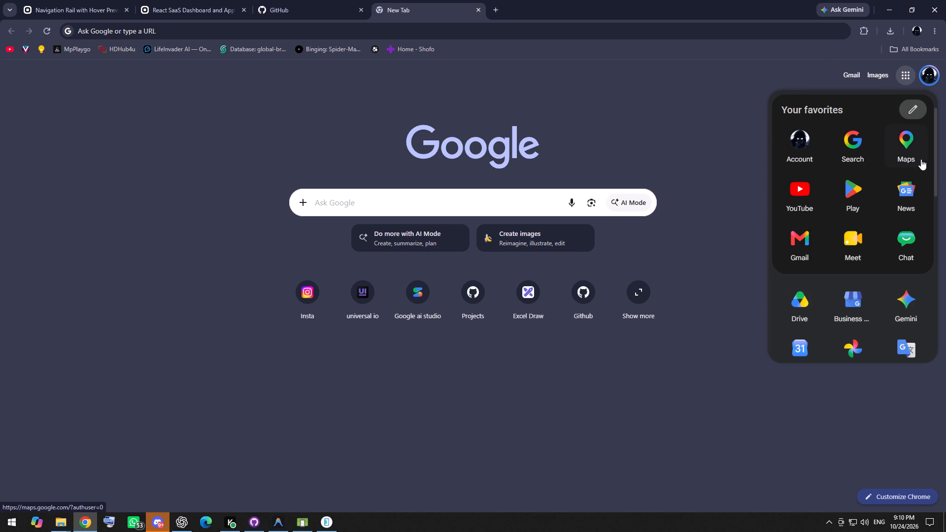
{"action": "left_click", "coordinate": [890, 31]}
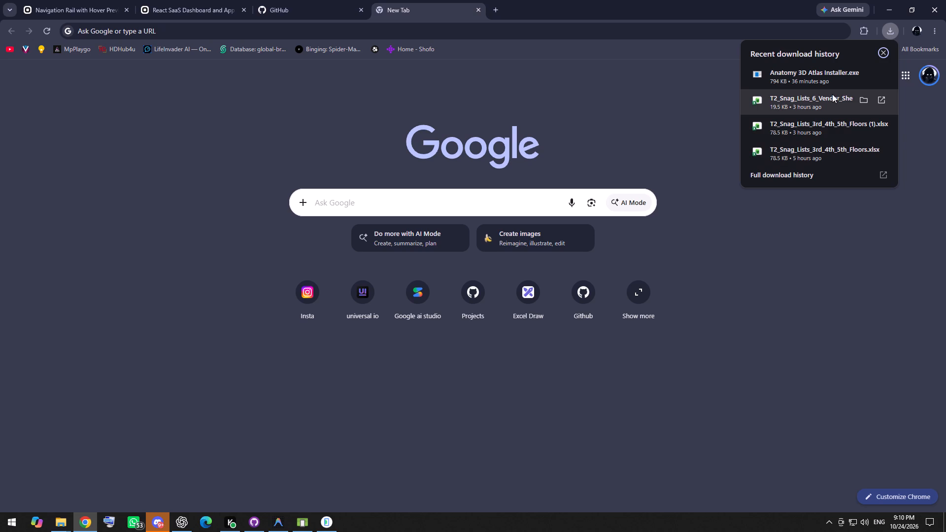
{"action": "left_click", "coordinate": [880, 99]}
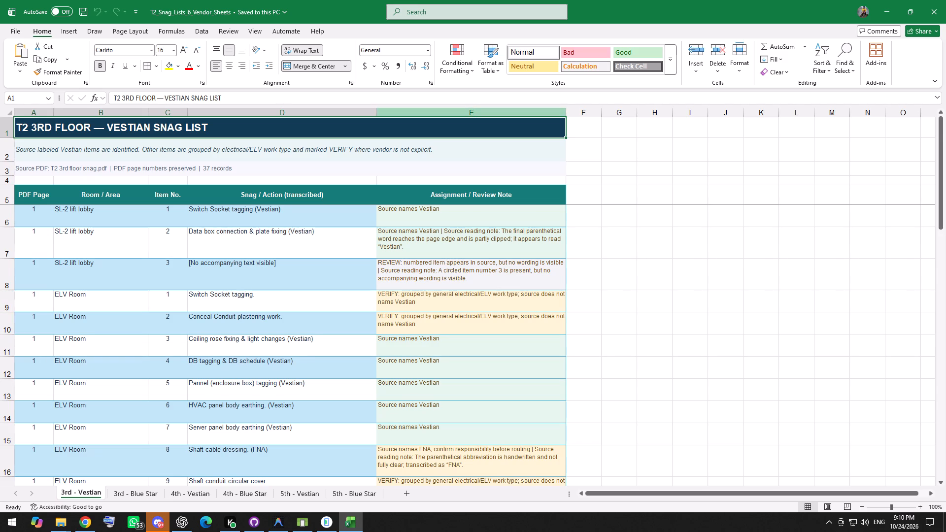
Read through the T2 3rd floor snag list on the 3rd - Vestian sheet.
{"action": "scroll", "coordinate": [305, 296], "scroll_direction": "down", "scroll_amount": 1}
{"action": "scroll", "coordinate": [292, 334], "scroll_direction": "up", "scroll_amount": 1}
{"action": "scroll", "coordinate": [279, 364], "scroll_direction": "down", "scroll_amount": 8}
{"action": "scroll", "coordinate": [254, 392], "scroll_direction": "up", "scroll_amount": 1}
{"action": "scroll", "coordinate": [254, 392], "scroll_direction": "down", "scroll_amount": 8}
{"action": "scroll", "coordinate": [257, 378], "scroll_direction": "up", "scroll_amount": 3}
{"action": "scroll", "coordinate": [257, 378], "scroll_direction": "down", "scroll_amount": 1}
{"action": "scroll", "coordinate": [257, 378], "scroll_direction": "up", "scroll_amount": 1}
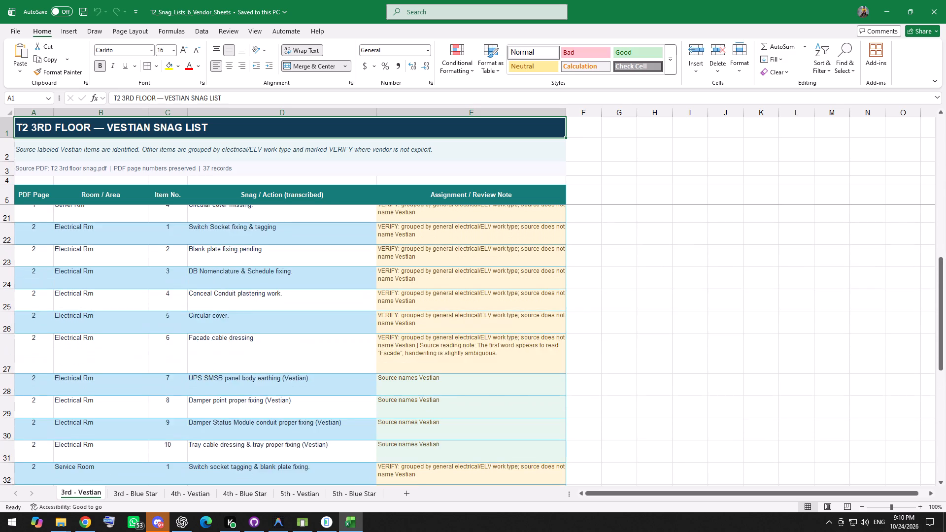
{"action": "scroll", "coordinate": [257, 378], "scroll_direction": "up", "scroll_amount": 1}
{"action": "scroll", "coordinate": [257, 384], "scroll_direction": "down", "scroll_amount": 1}
{"action": "scroll", "coordinate": [257, 384], "scroll_direction": "up", "scroll_amount": 4}
View the snag list on the 3rd - Blue Star sheet.
{"action": "left_click", "coordinate": [136, 494]}
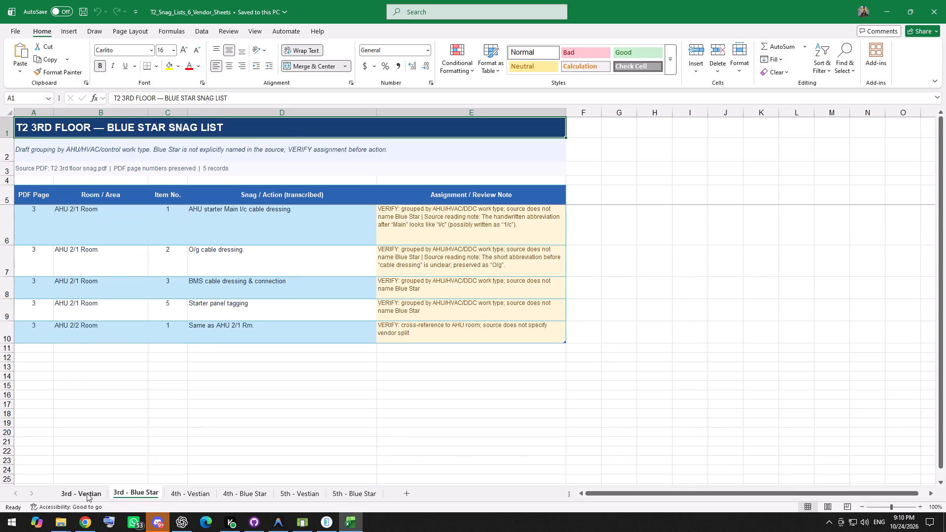
Return to the 3rd - Vestian sheet and review its rooms, snag items and assignment notes.
{"action": "left_click", "coordinate": [84, 493]}
{"action": "scroll", "coordinate": [427, 285], "scroll_direction": "down", "scroll_amount": 2}
{"action": "scroll", "coordinate": [413, 320], "scroll_direction": "up", "scroll_amount": 1}
{"action": "scroll", "coordinate": [412, 322], "scroll_direction": "down", "scroll_amount": 7}
{"action": "scroll", "coordinate": [400, 330], "scroll_direction": "up", "scroll_amount": 1}
{"action": "scroll", "coordinate": [400, 330], "scroll_direction": "down", "scroll_amount": 11}
{"action": "scroll", "coordinate": [395, 333], "scroll_direction": "up", "scroll_amount": 6}
{"action": "scroll", "coordinate": [386, 340], "scroll_direction": "down", "scroll_amount": 1}
{"action": "scroll", "coordinate": [383, 341], "scroll_direction": "up", "scroll_amount": 3}
{"action": "scroll", "coordinate": [383, 342], "scroll_direction": "down", "scroll_amount": 1}
{"action": "scroll", "coordinate": [382, 342], "scroll_direction": "up", "scroll_amount": 3}
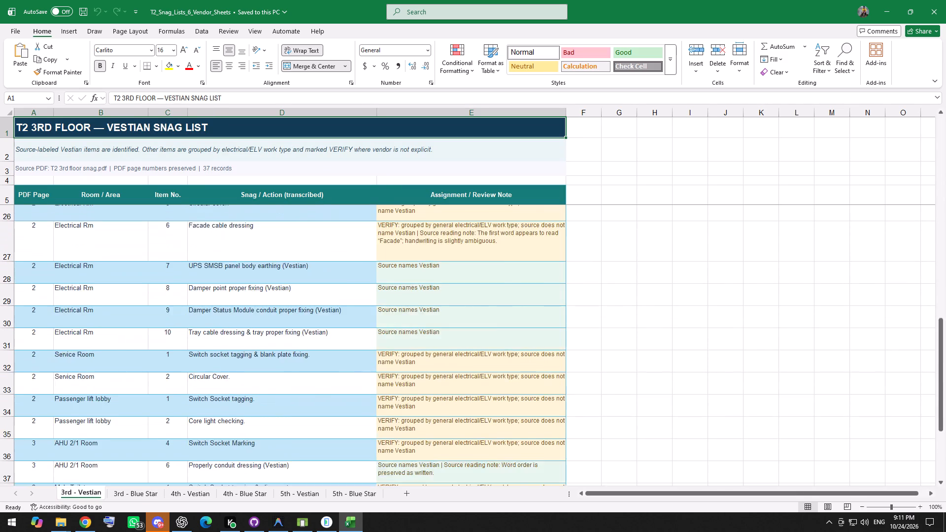
{"action": "scroll", "coordinate": [381, 342], "scroll_direction": "up", "scroll_amount": 13}
{"action": "scroll", "coordinate": [381, 347], "scroll_direction": "down", "scroll_amount": 1}
{"action": "scroll", "coordinate": [381, 347], "scroll_direction": "up", "scroll_amount": 5}
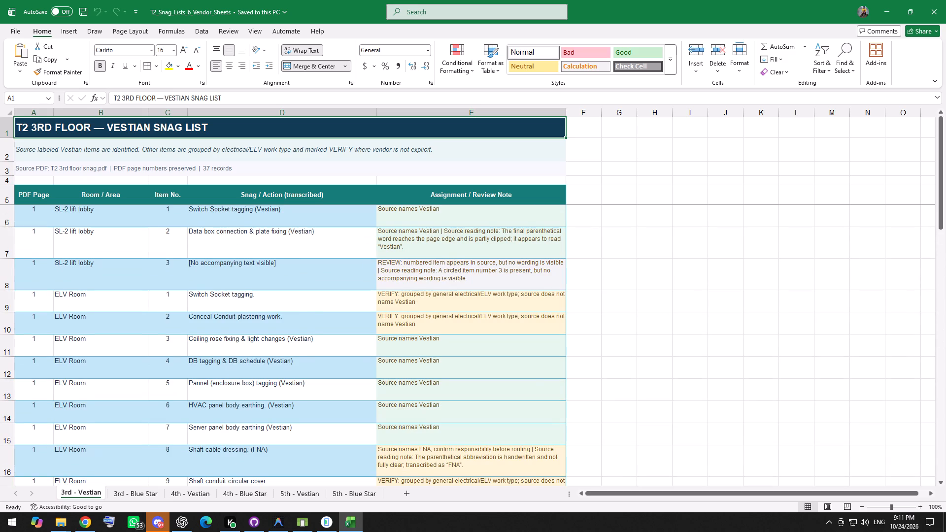
{"action": "scroll", "coordinate": [268, 444], "scroll_direction": "down", "scroll_amount": 3}
{"action": "scroll", "coordinate": [259, 449], "scroll_direction": "up", "scroll_amount": 3}
Inspect the snag text and room cells of item 3 for the SL-2 lift lobby, plus the rows around them.
{"action": "left_click", "coordinate": [274, 275]}
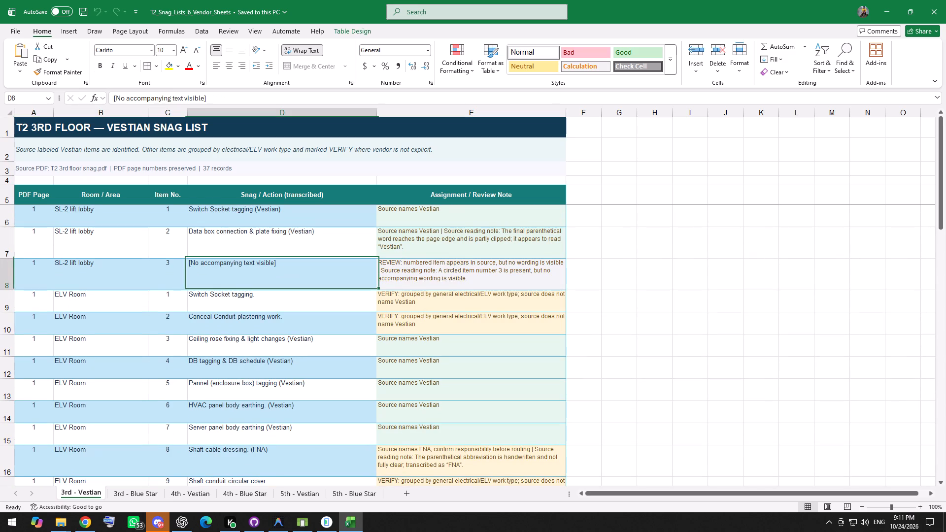
{"action": "left_click", "coordinate": [82, 270]}
{"action": "scroll", "coordinate": [129, 351], "scroll_direction": "up", "scroll_amount": 5}
{"action": "scroll", "coordinate": [163, 385], "scroll_direction": "down", "scroll_amount": 3}
{"action": "scroll", "coordinate": [251, 332], "scroll_direction": "up", "scroll_amount": 1}
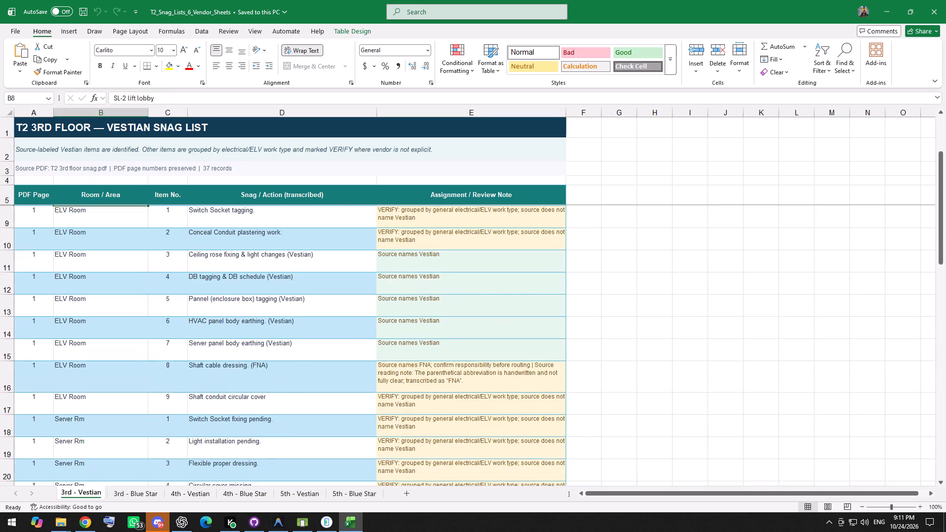
{"action": "scroll", "coordinate": [251, 332], "scroll_direction": "up", "scroll_amount": 10}
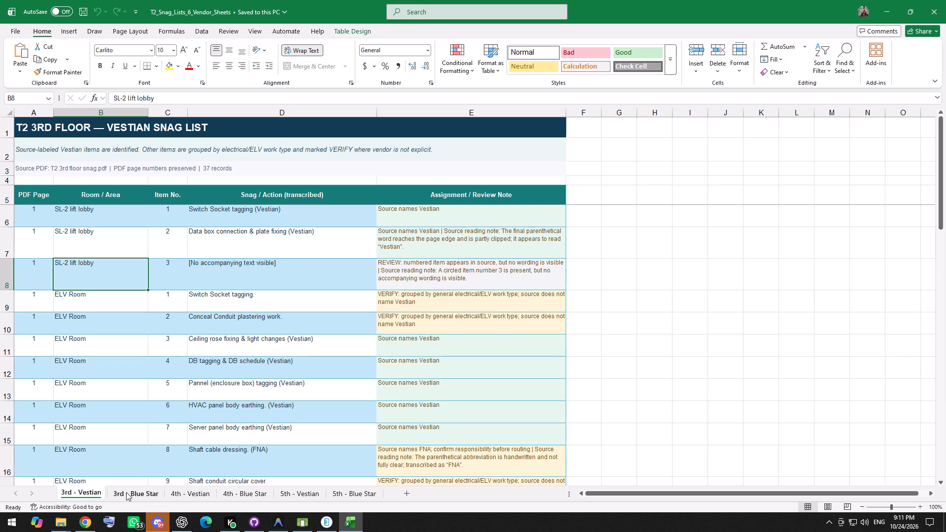
Switch to WhatsApp.
{"action": "left_click", "coordinate": [138, 526]}
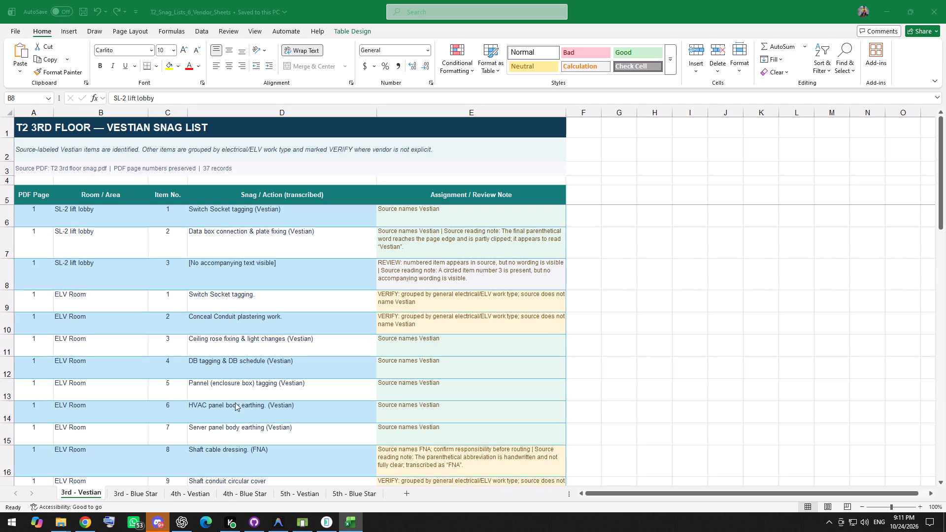
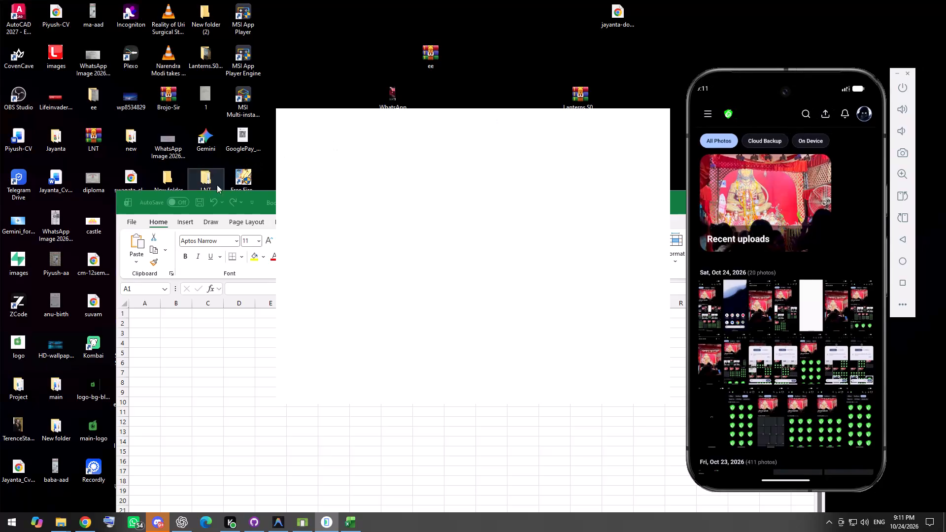
Move the blank Book1 workbook window aside to uncover the desktop icons.
{"action": "left_click", "coordinate": [253, 197]}
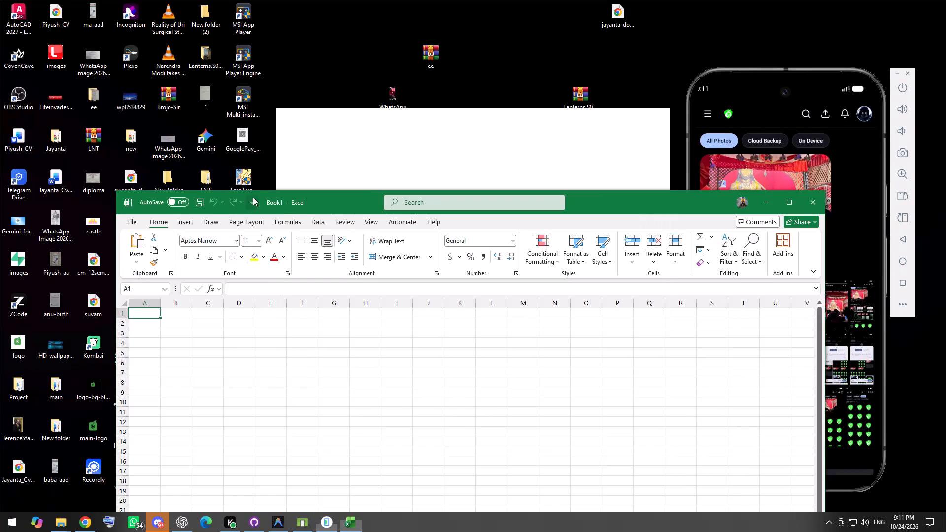
{"action": "left_click_drag", "start_coordinate": [253, 197], "coordinate": [600, 190]}
{"action": "left_click", "coordinate": [605, 205]}
{"action": "left_click_drag", "start_coordinate": [610, 206], "coordinate": [796, 136]}
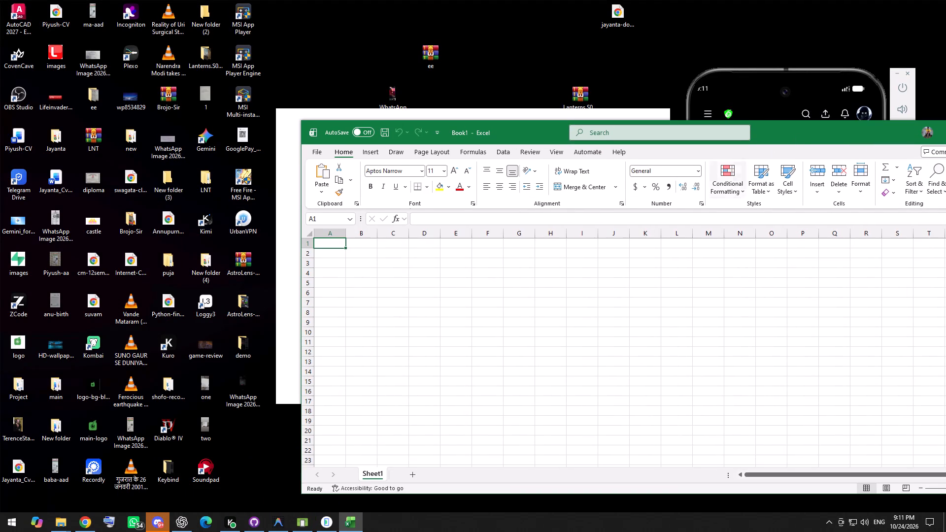
Open the desktop folder named new that holds the T2 floor snag PDFs.
{"action": "left_click", "coordinate": [217, 381]}
{"action": "key", "text": "n"}
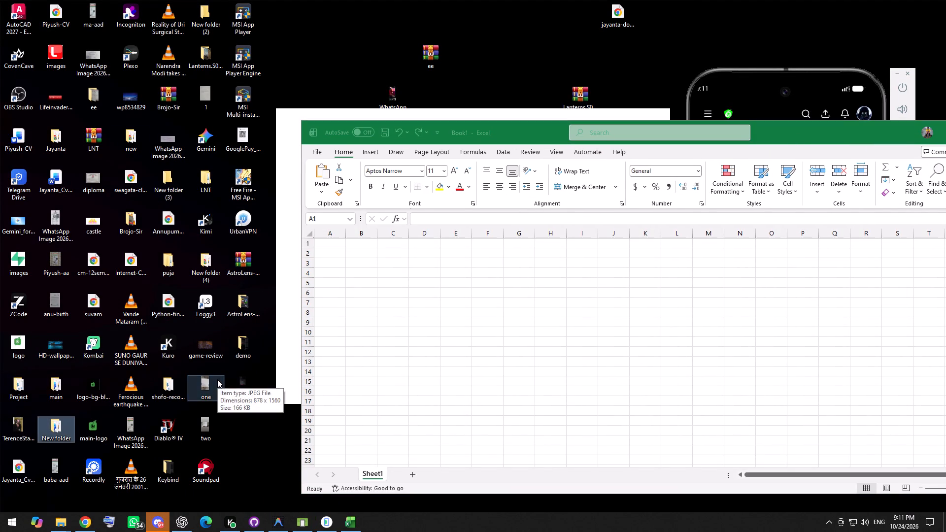
{"action": "key", "text": "n"}
{"action": "key", "text": "Return"}
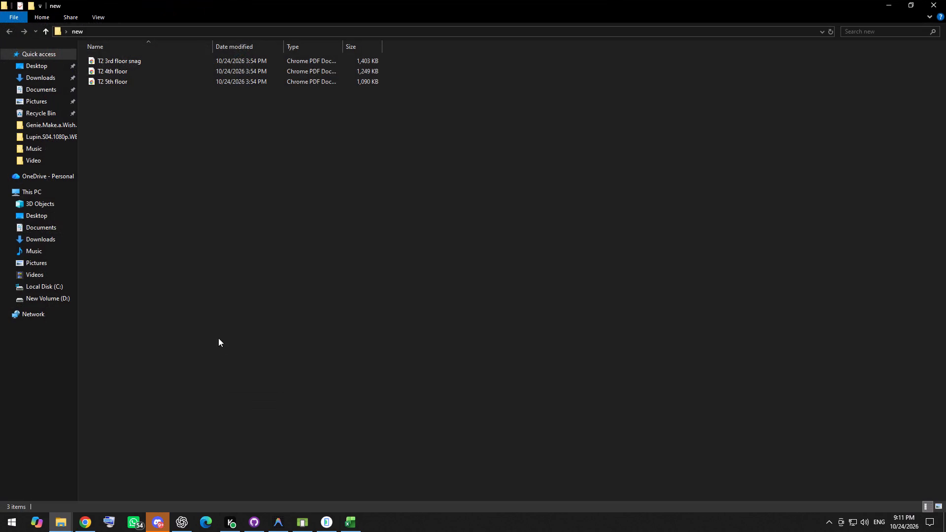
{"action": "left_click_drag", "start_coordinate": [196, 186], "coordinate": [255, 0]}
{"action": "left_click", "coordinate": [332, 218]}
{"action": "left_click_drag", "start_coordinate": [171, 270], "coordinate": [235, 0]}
{"action": "left_click", "coordinate": [246, 530]}
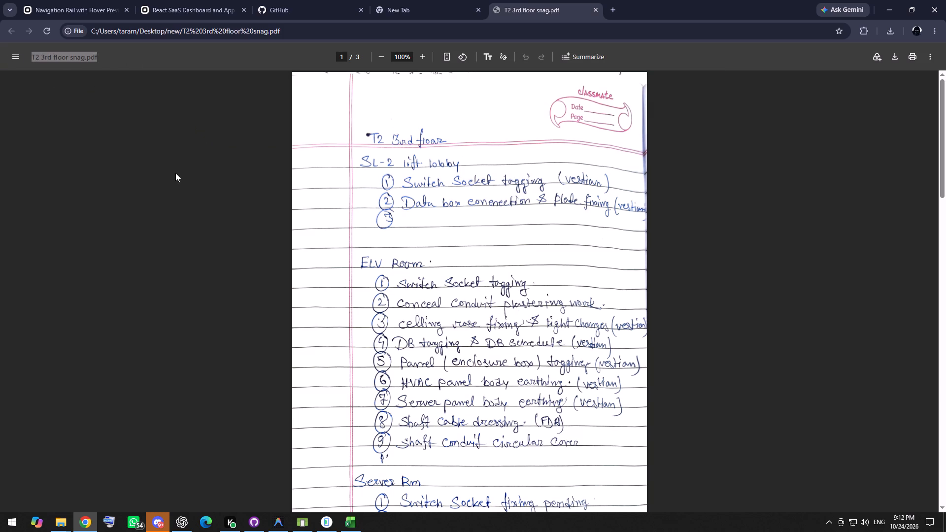
Bring up the blank Book1 workbook and place its window beneath the PDF's handwritten SL-2 lift lobby list.
{"action": "left_click", "coordinate": [353, 514]}
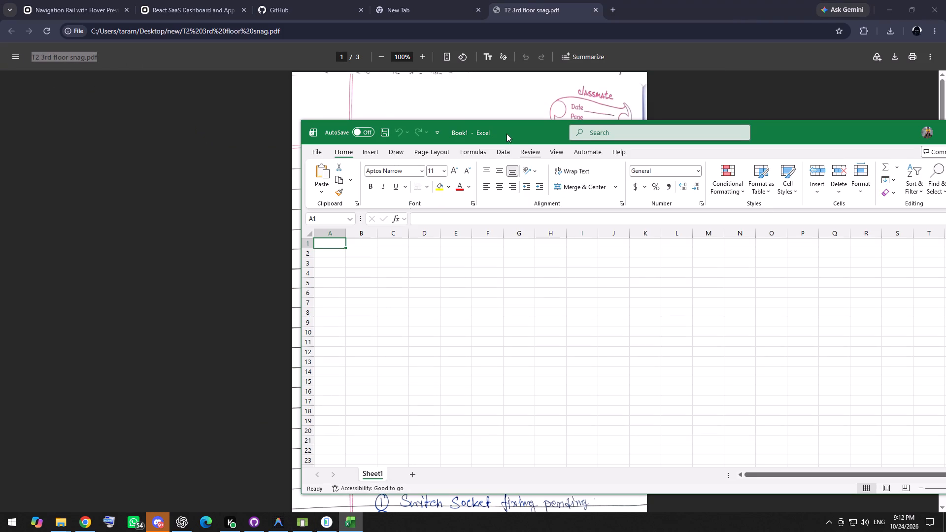
{"action": "left_click_drag", "start_coordinate": [506, 132], "coordinate": [213, 309]}
{"action": "scroll", "coordinate": [437, 219], "scroll_direction": "down", "scroll_amount": 1}
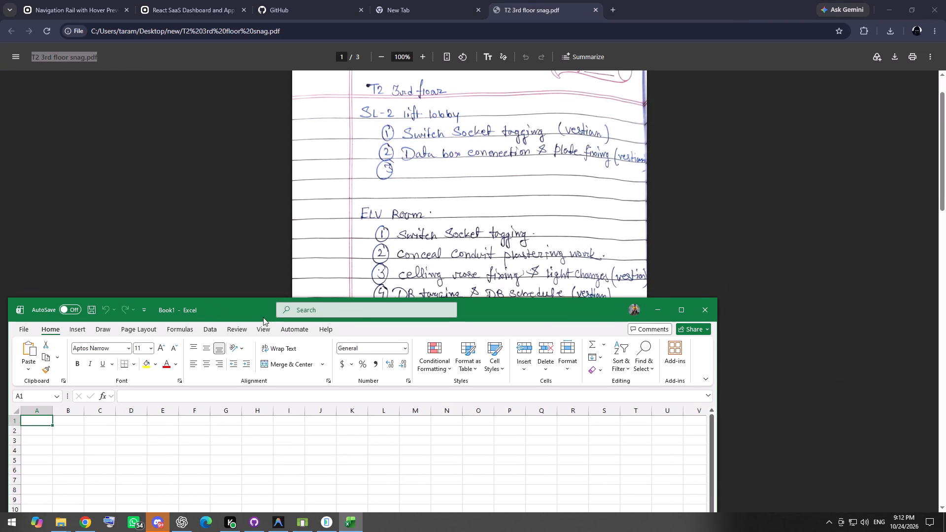
{"action": "left_click_drag", "start_coordinate": [258, 316], "coordinate": [367, 250]}
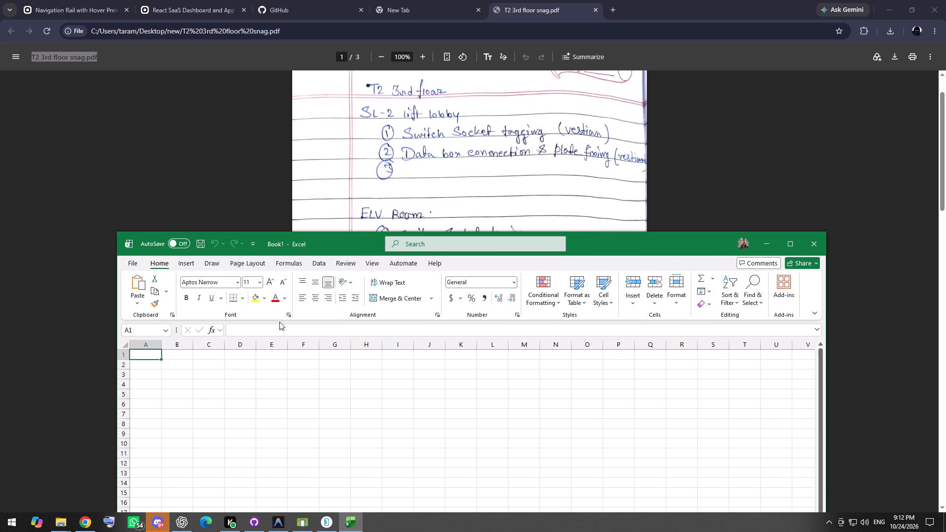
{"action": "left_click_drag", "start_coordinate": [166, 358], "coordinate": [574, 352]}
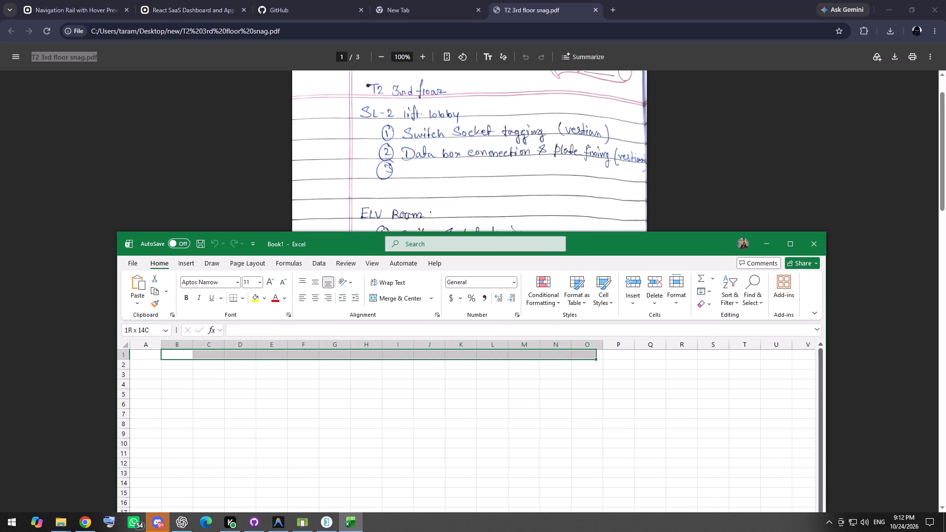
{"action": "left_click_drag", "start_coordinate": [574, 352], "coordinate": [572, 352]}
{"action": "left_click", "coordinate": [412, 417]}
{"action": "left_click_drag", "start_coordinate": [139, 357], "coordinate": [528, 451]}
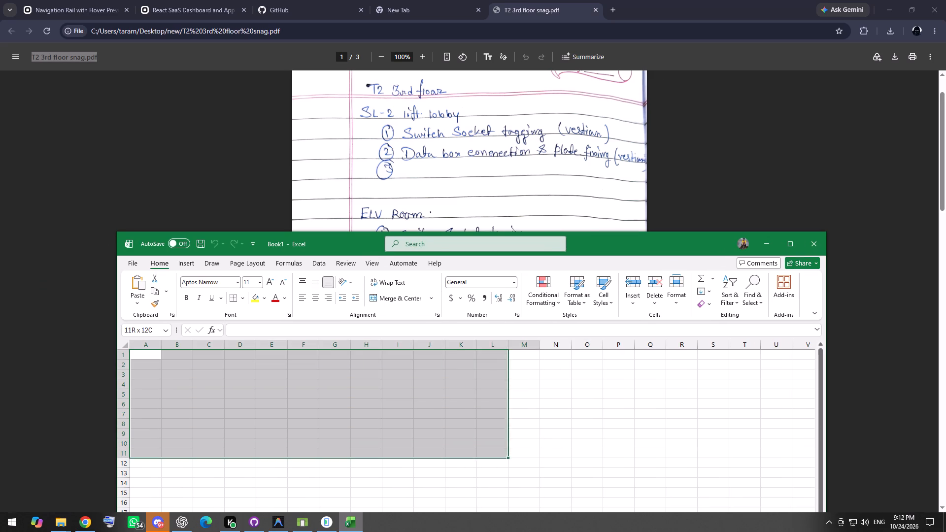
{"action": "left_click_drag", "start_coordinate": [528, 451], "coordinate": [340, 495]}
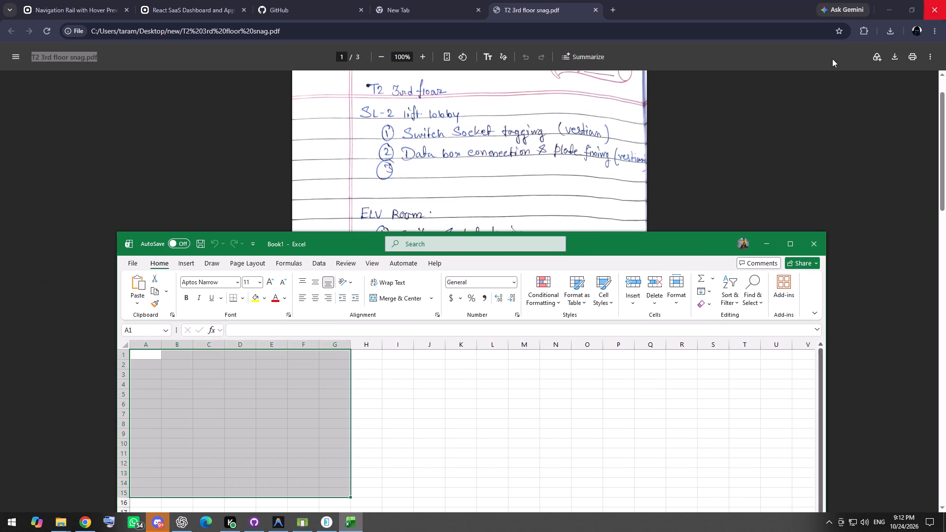
Open the T2_Snag_Lists_6_Vendor workbook from the browser's recent download history.
{"action": "left_click", "coordinate": [889, 31]}
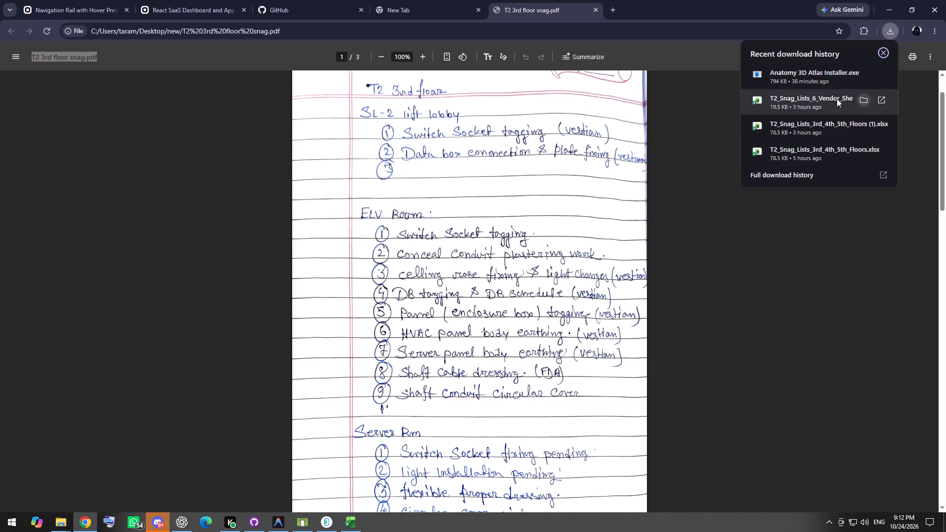
{"action": "left_click", "coordinate": [881, 99]}
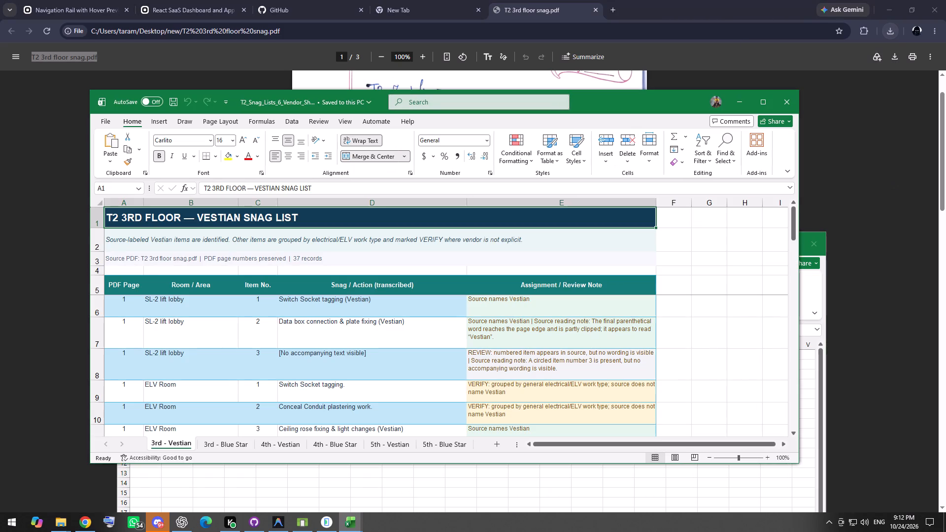
Look through the first rows of the 3rd - Vestian sheet, with a glance at the 3rd - Blue Star sheet.
{"action": "scroll", "coordinate": [439, 362], "scroll_direction": "down", "scroll_amount": 2}
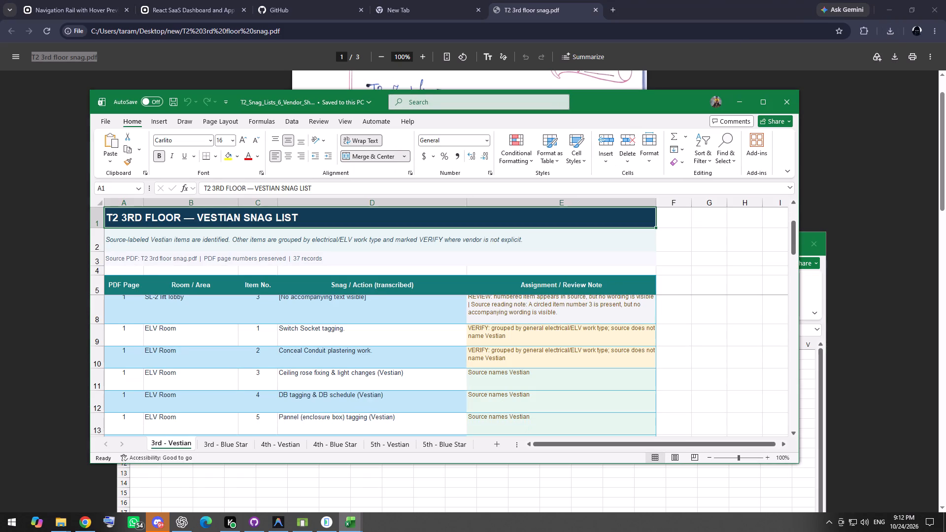
{"action": "left_click", "coordinate": [213, 440]}
{"action": "left_click", "coordinate": [169, 448]}
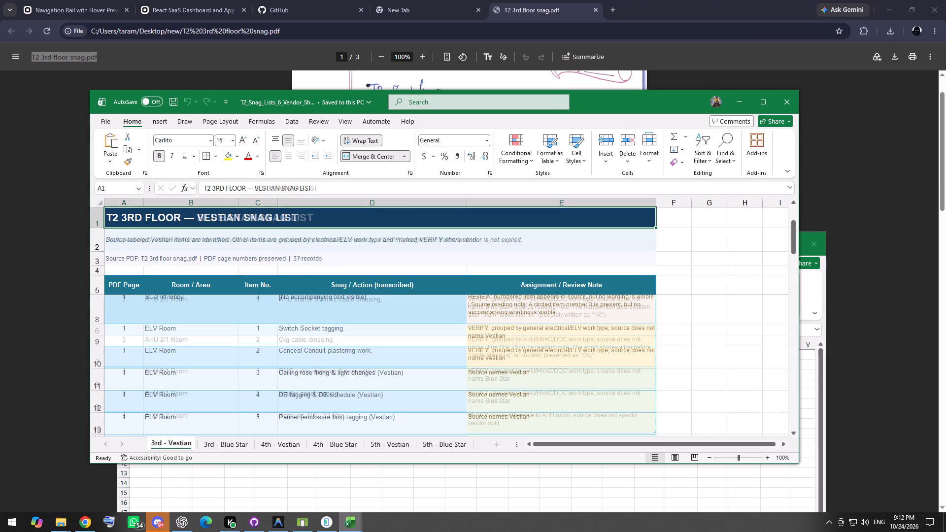
{"action": "scroll", "coordinate": [162, 329], "scroll_direction": "up", "scroll_amount": 4}
{"action": "scroll", "coordinate": [174, 333], "scroll_direction": "down", "scroll_amount": 1}
{"action": "scroll", "coordinate": [174, 333], "scroll_direction": "up", "scroll_amount": 2}
Examine the Room / Area, Item No. and Snag / Action (transcribed) column headers of the 3rd - Vestian sheet.
{"action": "left_click", "coordinate": [199, 285]}
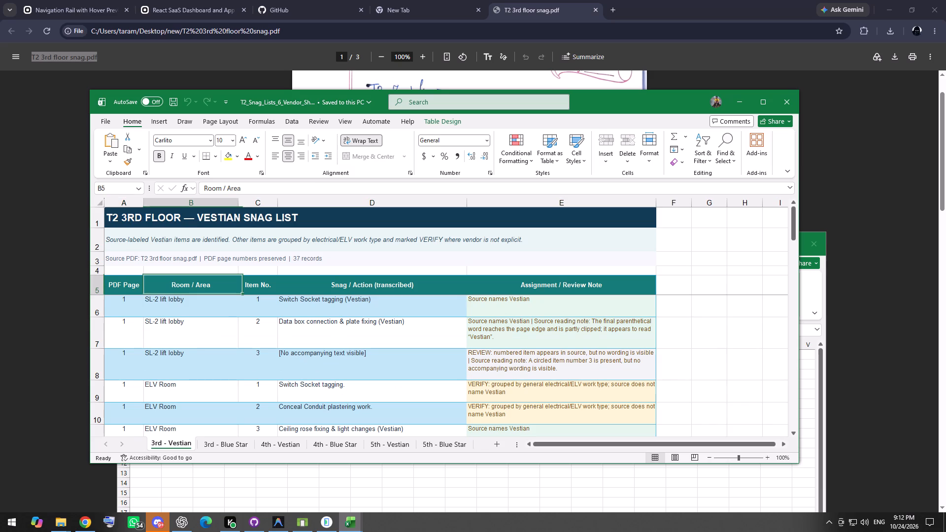
{"action": "left_click", "coordinate": [258, 287]}
{"action": "scroll", "coordinate": [298, 344], "scroll_direction": "up", "scroll_amount": 2}
{"action": "scroll", "coordinate": [300, 345], "scroll_direction": "down", "scroll_amount": 1}
{"action": "scroll", "coordinate": [343, 339], "scroll_direction": "down", "scroll_amount": 1}
{"action": "scroll", "coordinate": [343, 339], "scroll_direction": "up", "scroll_amount": 6}
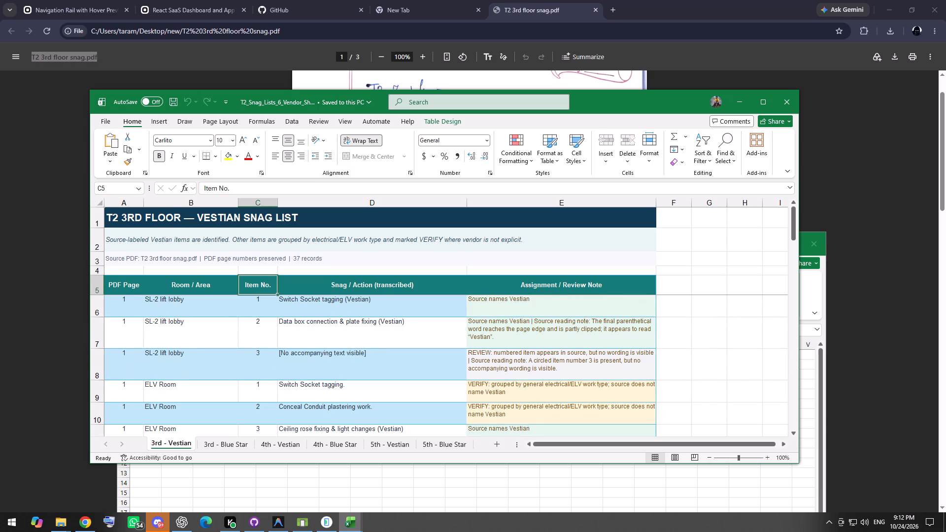
{"action": "left_click", "coordinate": [359, 287]}
{"action": "left_click", "coordinate": [405, 287]}
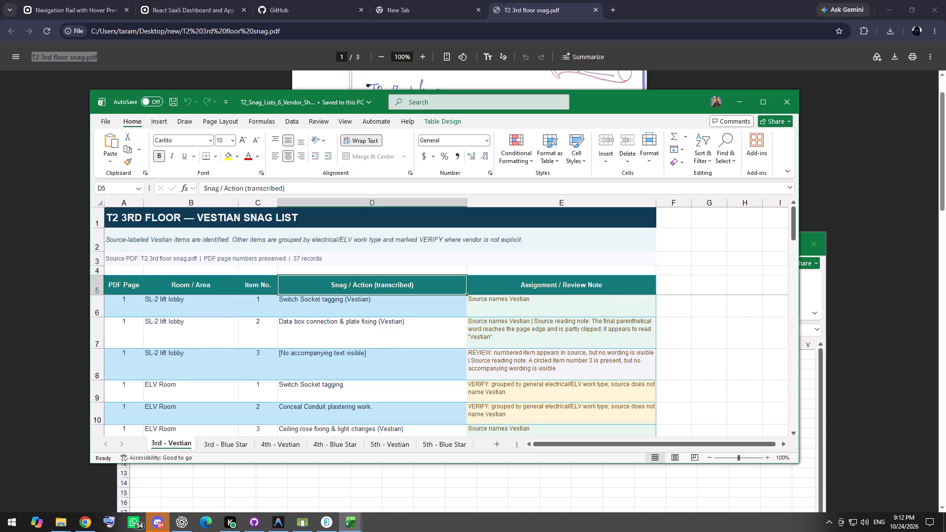
{"action": "left_click", "coordinate": [198, 285]}
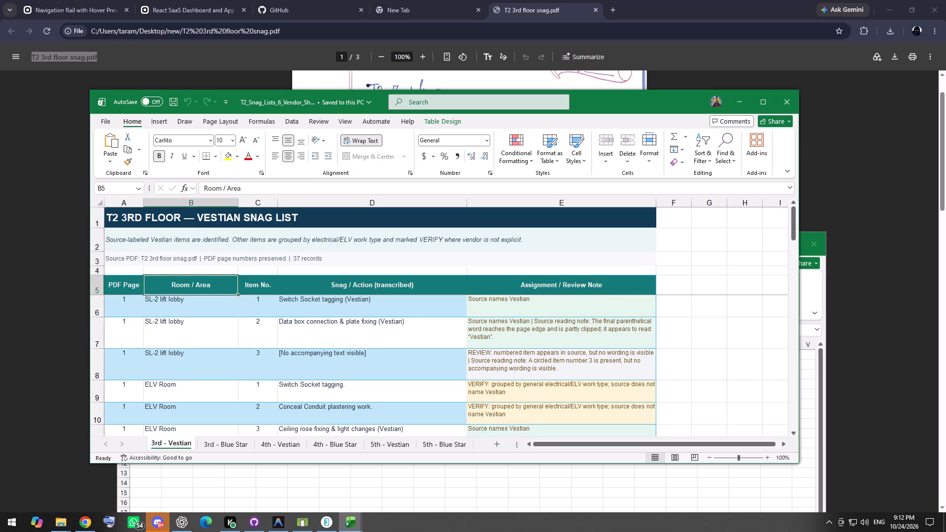
{"action": "left_click", "coordinate": [264, 288]}
{"action": "left_click", "coordinate": [361, 289]}
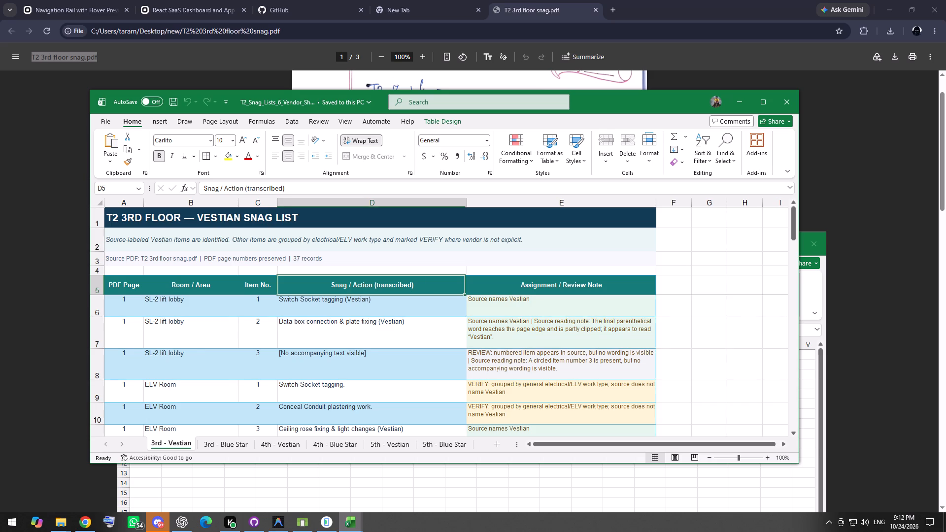
View the handwritten 3rd floor snag PDF in Chrome again, and return to the vendor snag list workbook.
{"action": "left_click", "coordinate": [180, 484]}
{"action": "left_click", "coordinate": [471, 75]}
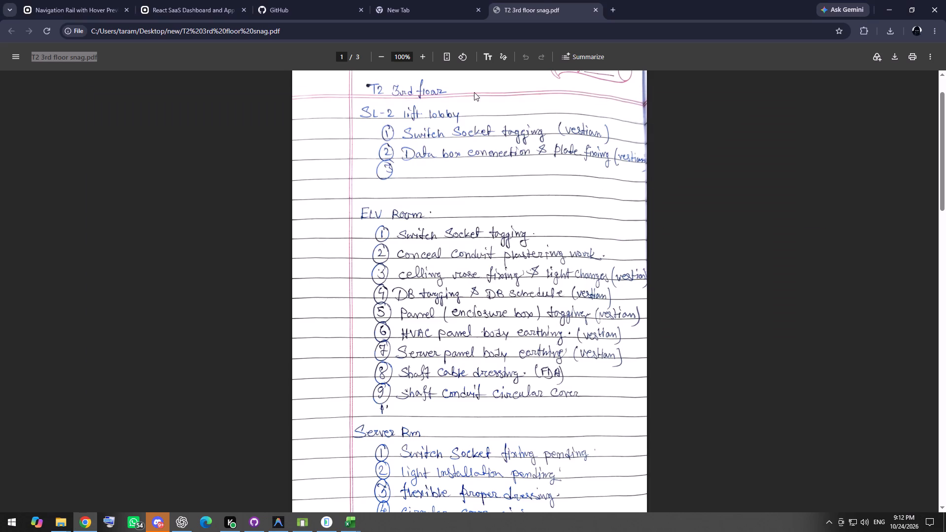
{"action": "left_click_drag", "start_coordinate": [561, 132], "coordinate": [708, 120]}
{"action": "left_click", "coordinate": [349, 526]}
{"action": "left_click", "coordinate": [388, 485]}
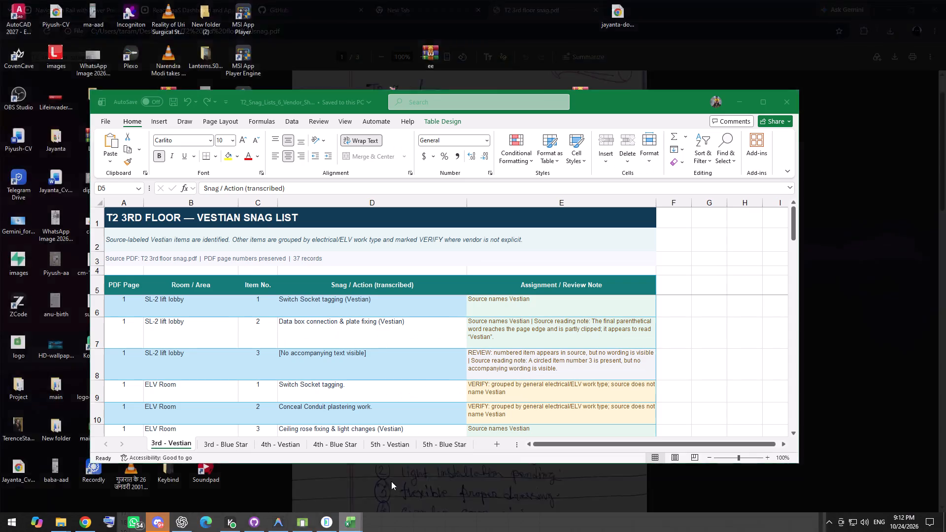
Inspect the Assignment / Review Note header and the source PDF line above the 3rd - Vestian table.
{"action": "left_click", "coordinate": [514, 292]}
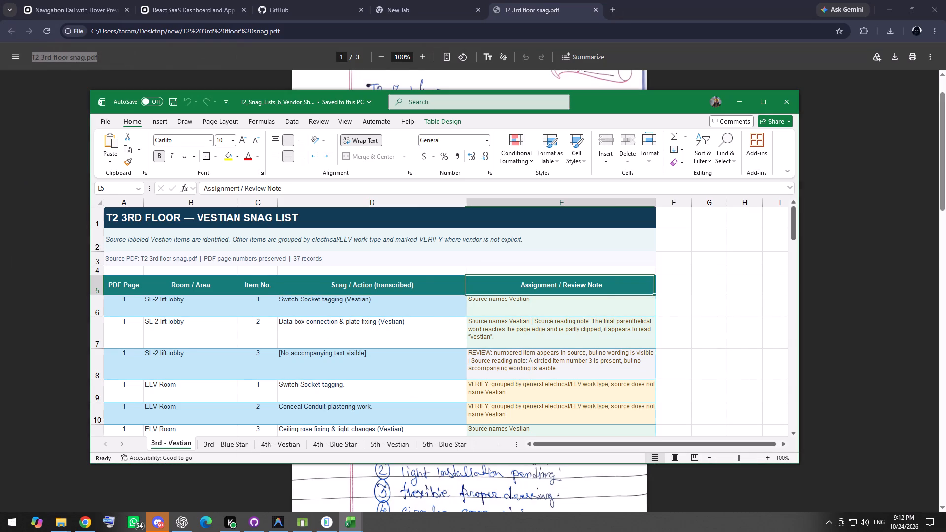
{"action": "left_click", "coordinate": [286, 263]}
{"action": "left_click", "coordinate": [319, 273]}
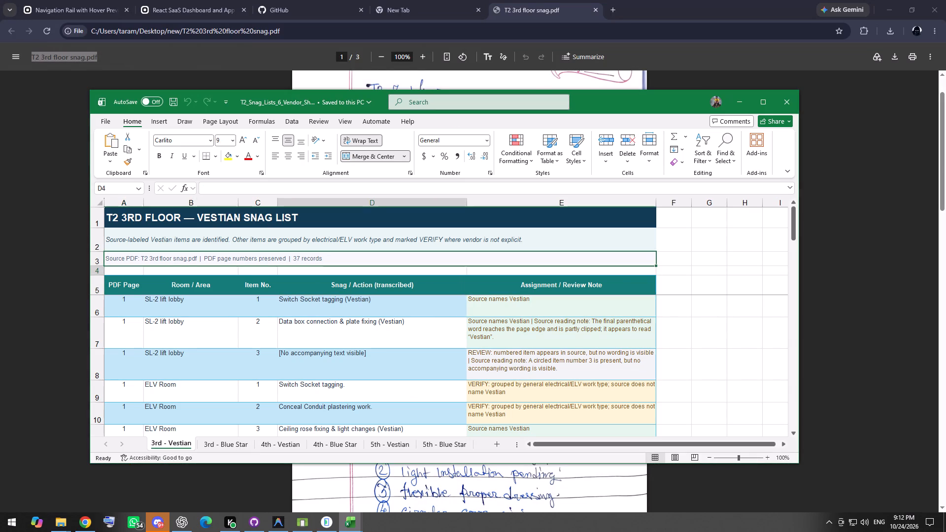
Inspect the room cells and snag texts of the SL-2 lift lobby and first ELV Room rows.
{"action": "left_click", "coordinate": [179, 304]}
{"action": "left_click_drag", "start_coordinate": [174, 335], "coordinate": [178, 341]}
{"action": "left_click", "coordinate": [175, 374]}
{"action": "left_click", "coordinate": [182, 395]}
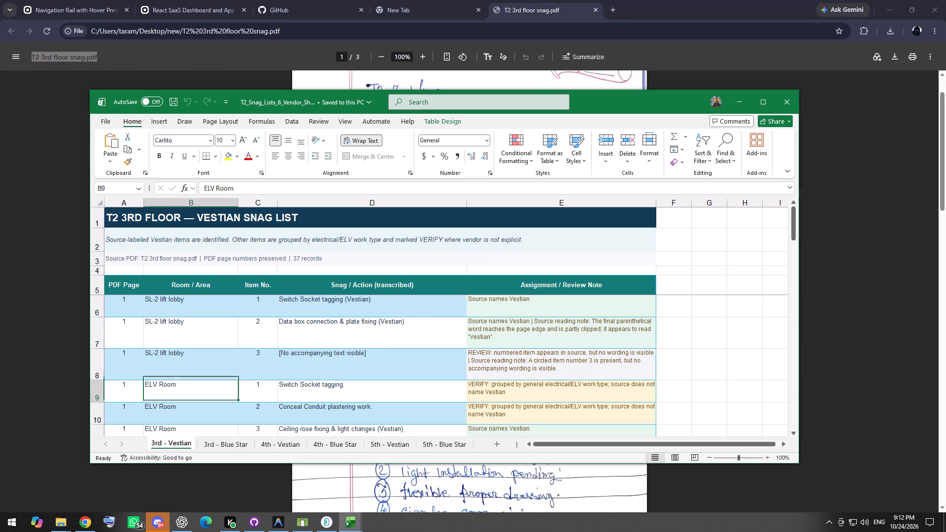
{"action": "left_click", "coordinate": [183, 411]}
{"action": "left_click", "coordinate": [335, 338]}
{"action": "left_click", "coordinate": [322, 377]}
{"action": "left_click", "coordinate": [320, 384]}
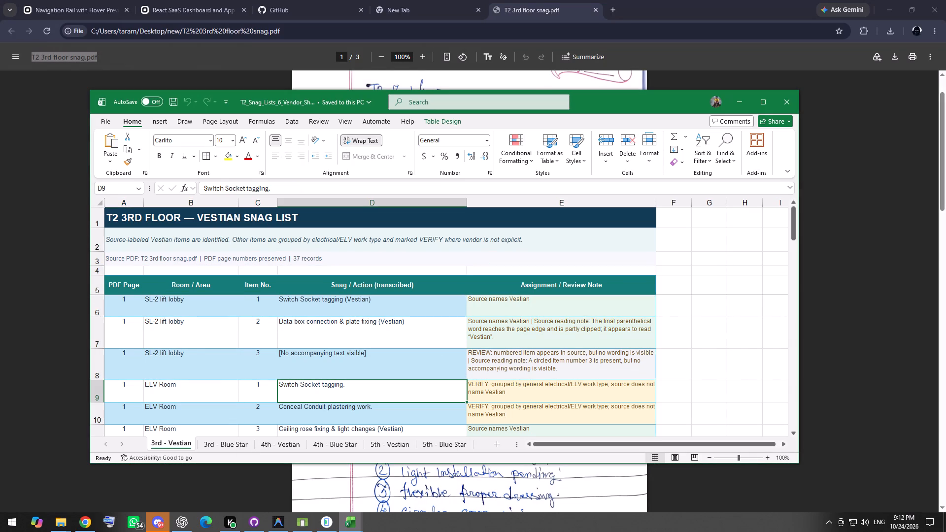
{"action": "left_click", "coordinate": [540, 87]}
Go through the Room / Area cells again, from the first SL-2 lift lobby row down to the ELV Room rows.
{"action": "left_click", "coordinate": [197, 299]}
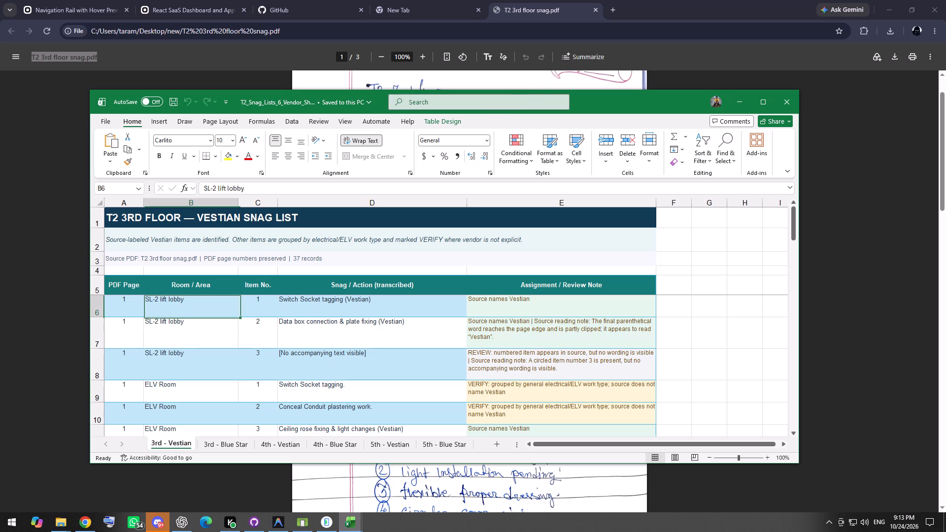
{"action": "left_click", "coordinate": [189, 325]}
{"action": "left_click", "coordinate": [185, 349]}
{"action": "left_click", "coordinate": [177, 375]}
{"action": "left_click", "coordinate": [177, 402]}
{"action": "left_click", "coordinate": [205, 303]}
Check the first SL-2 lift lobby snag and source PDF line against the handwritten 3rd floor PDF in Chrome.
{"action": "left_click", "coordinate": [354, 312]}
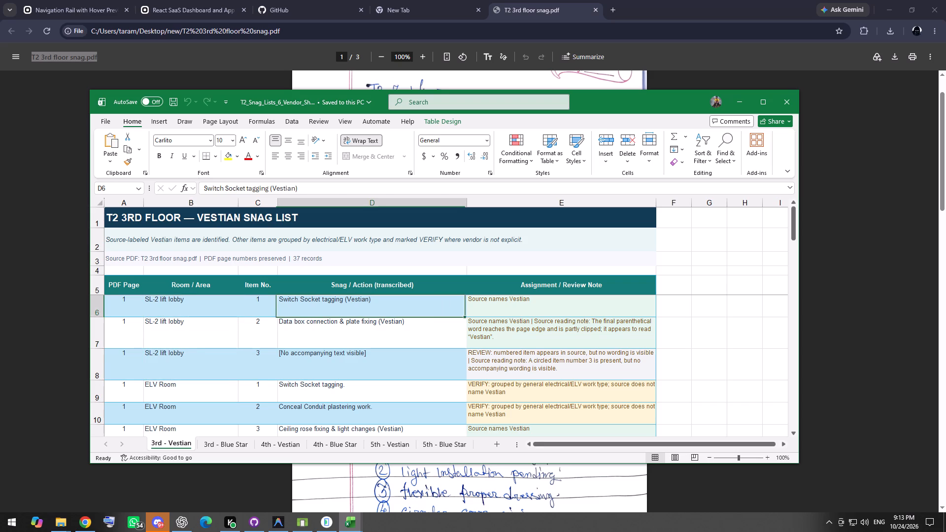
{"action": "left_click", "coordinate": [337, 261]}
{"action": "left_click", "coordinate": [543, 88]}
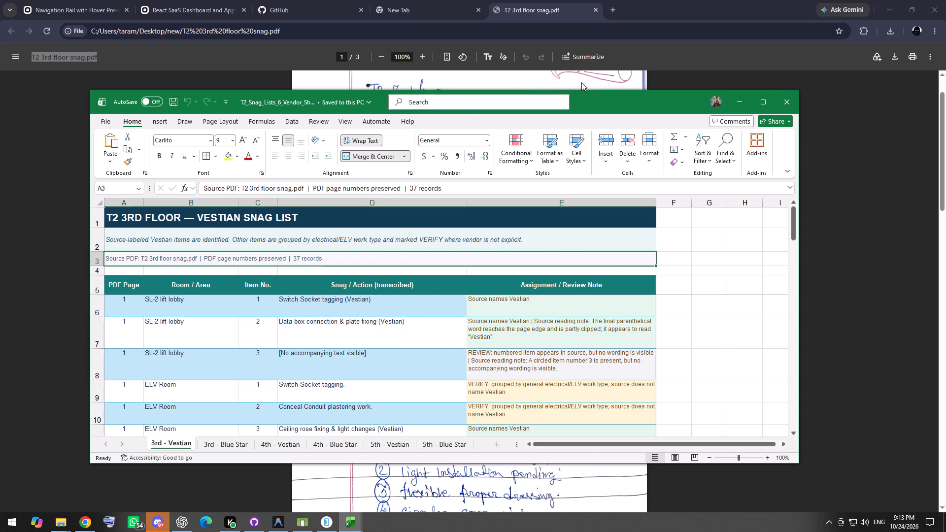
{"action": "left_click", "coordinate": [588, 79]}
{"action": "left_click_drag", "start_coordinate": [572, 131], "coordinate": [616, 135]}
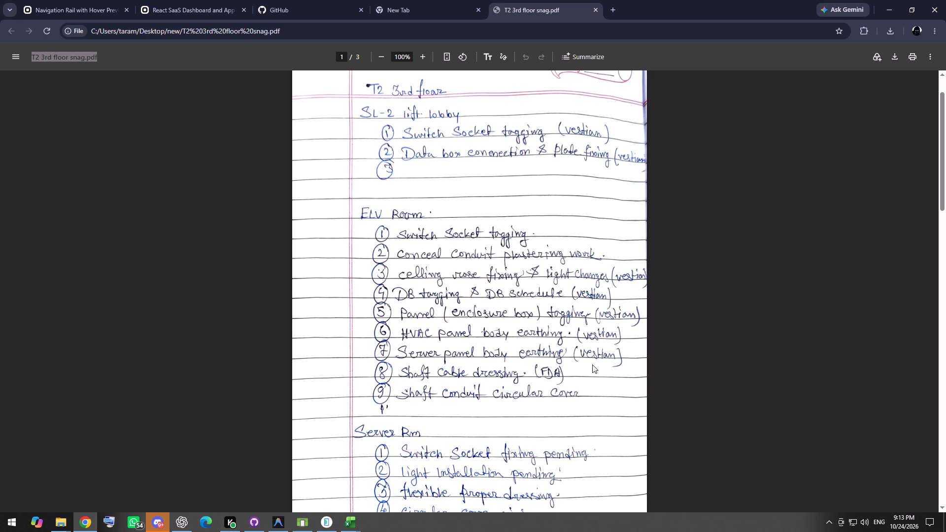
Return to the vendor snag list workbook in Excel and inspect the source PDF line above the 3rd - Vestian table.
{"action": "left_click", "coordinate": [349, 522]}
{"action": "left_click", "coordinate": [320, 487]}
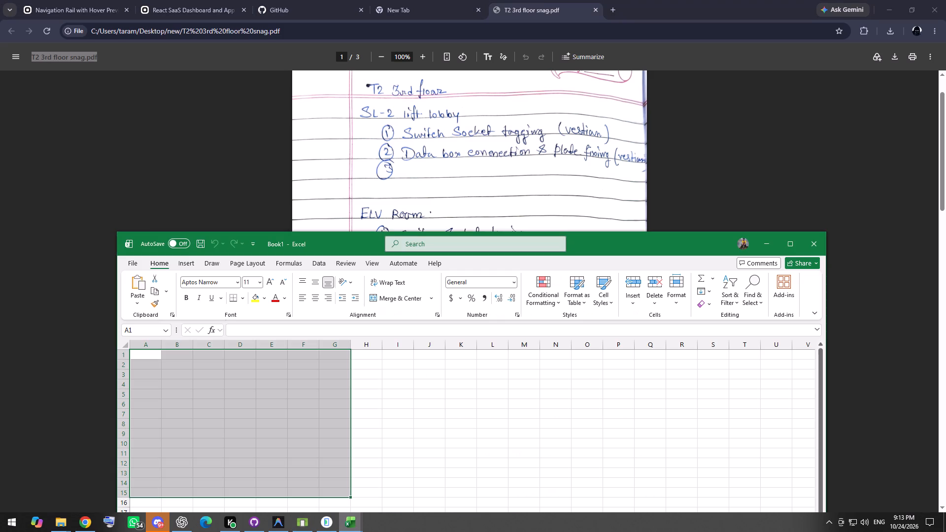
{"action": "left_click", "coordinate": [360, 523]}
{"action": "left_click", "coordinate": [406, 479]}
{"action": "left_click", "coordinate": [369, 262]}
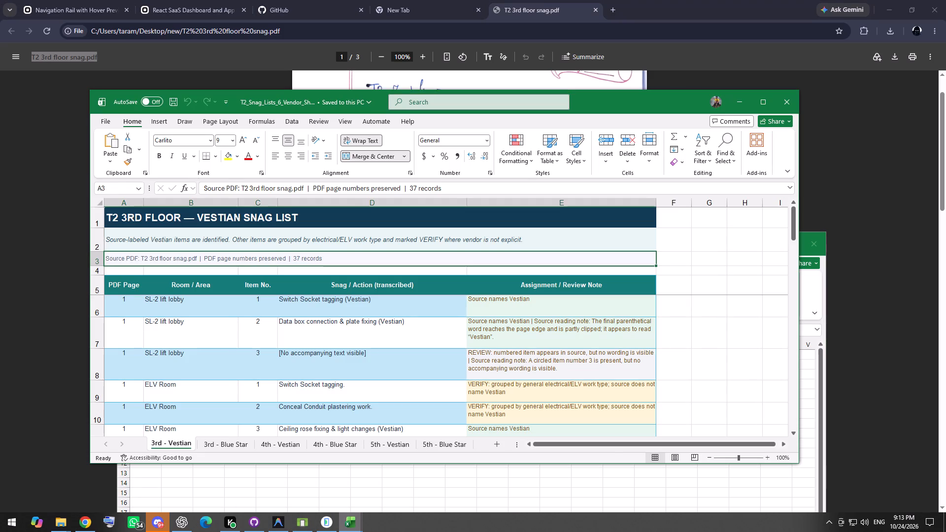
{"action": "left_click", "coordinate": [351, 276]}
{"action": "left_click", "coordinate": [378, 260]}
Inspect the room, item number and snag text cells of the SL-2 lift lobby and first ELV Room rows.
{"action": "left_click", "coordinate": [200, 304]}
{"action": "left_click", "coordinate": [194, 330]}
{"action": "left_click", "coordinate": [194, 358]}
{"action": "left_click", "coordinate": [199, 307]}
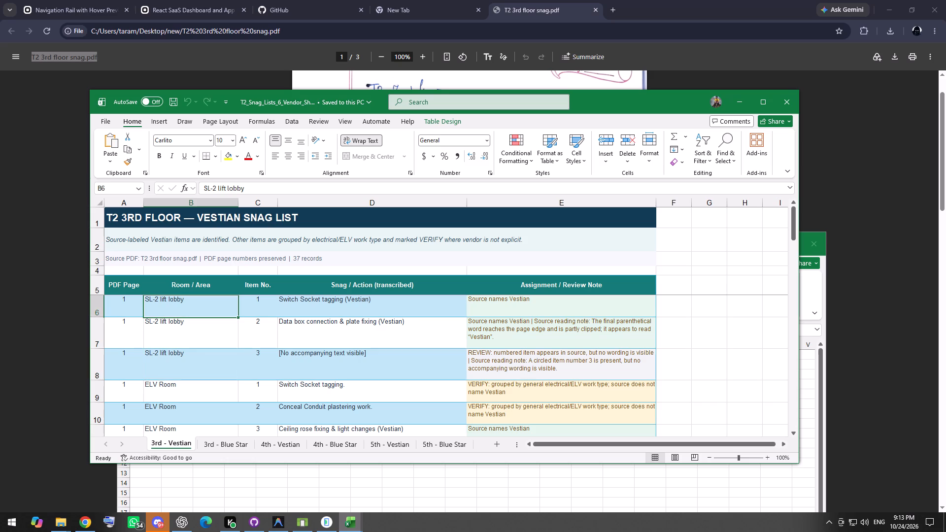
{"action": "left_click", "coordinate": [263, 308]}
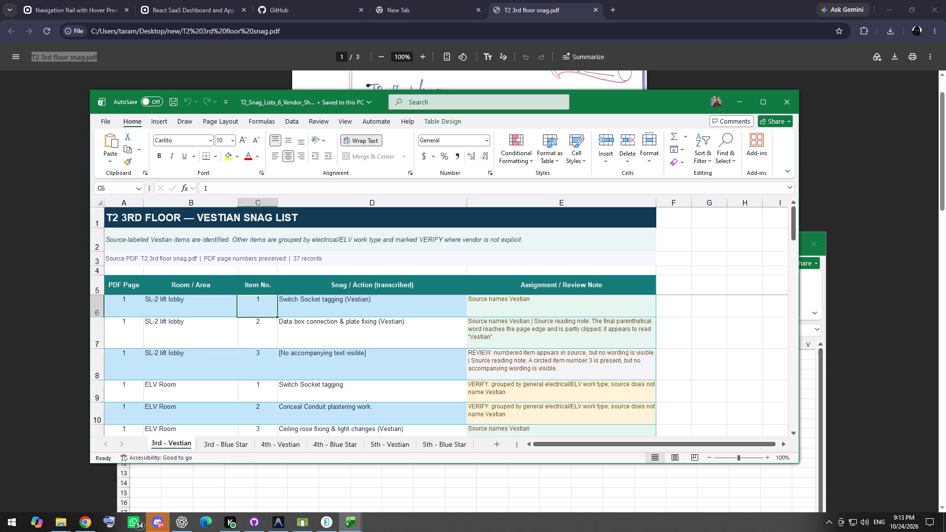
{"action": "left_click", "coordinate": [345, 287]}
{"action": "left_click", "coordinate": [355, 305]}
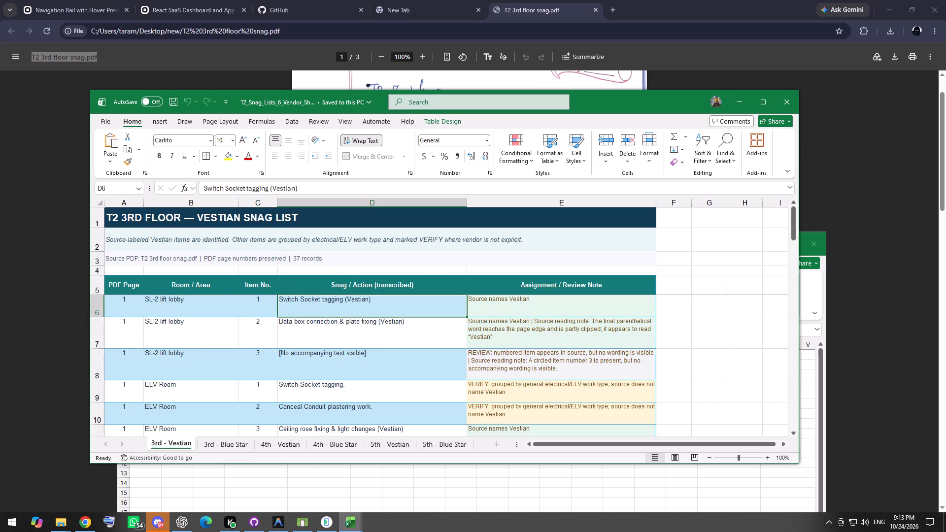
{"action": "left_click", "coordinate": [205, 311]}
{"action": "left_click", "coordinate": [294, 321]}
{"action": "left_click", "coordinate": [327, 319]}
{"action": "left_click", "coordinate": [293, 396]}
{"action": "scroll", "coordinate": [372, 377], "scroll_direction": "down", "scroll_amount": 1}
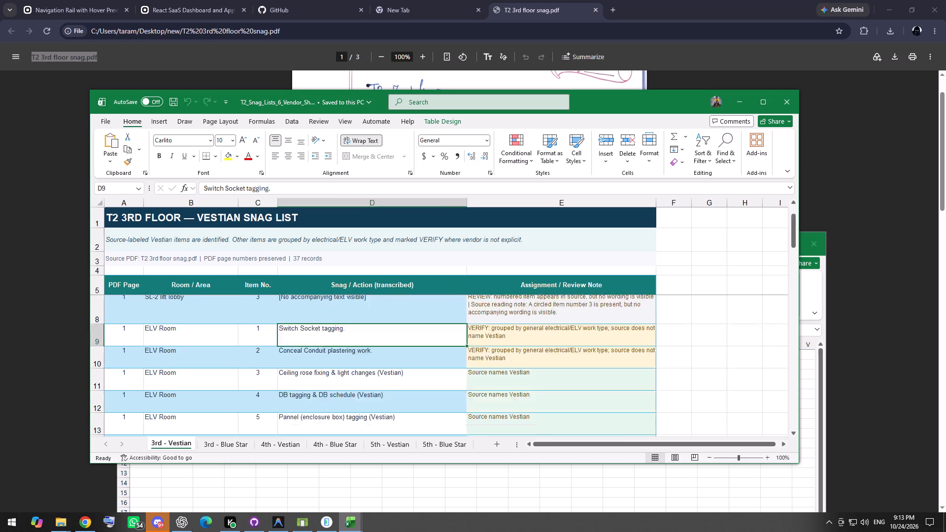
{"action": "scroll", "coordinate": [370, 386], "scroll_direction": "down", "scroll_amount": 4}
{"action": "scroll", "coordinate": [345, 387], "scroll_direction": "up", "scroll_amount": 1}
{"action": "scroll", "coordinate": [284, 339], "scroll_direction": "up", "scroll_amount": 2}
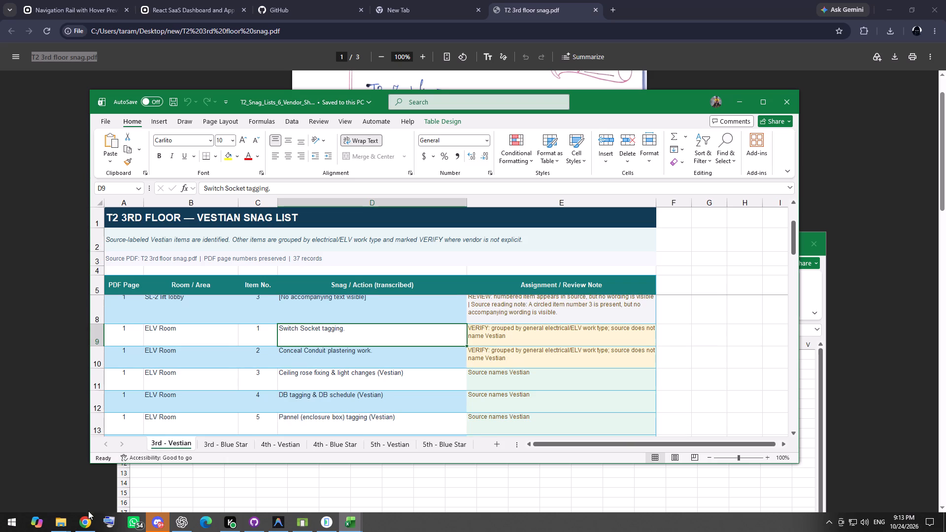
Open the T2 4th floor PDF from the new folder, look over its first page, and close it.
{"action": "left_click", "coordinate": [65, 518]}
{"action": "left_click", "coordinate": [257, 489]}
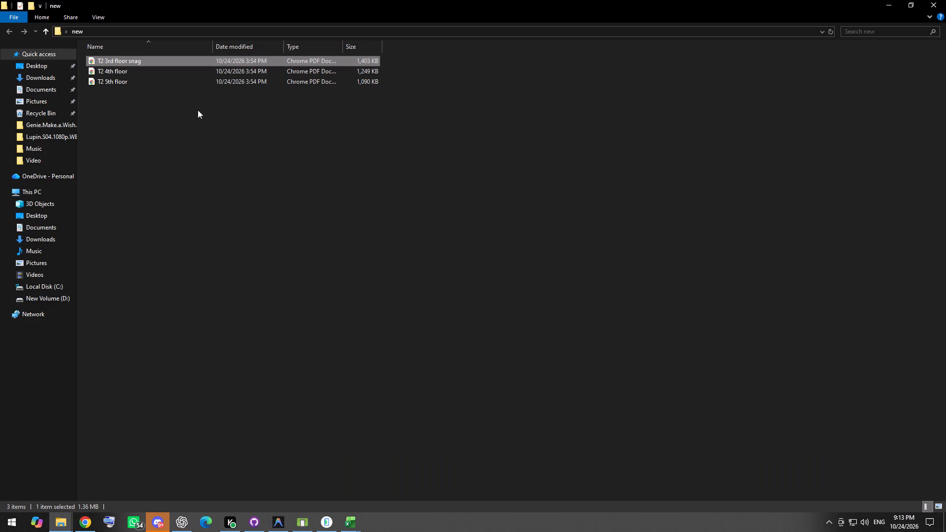
{"action": "double_click", "coordinate": [127, 72]}
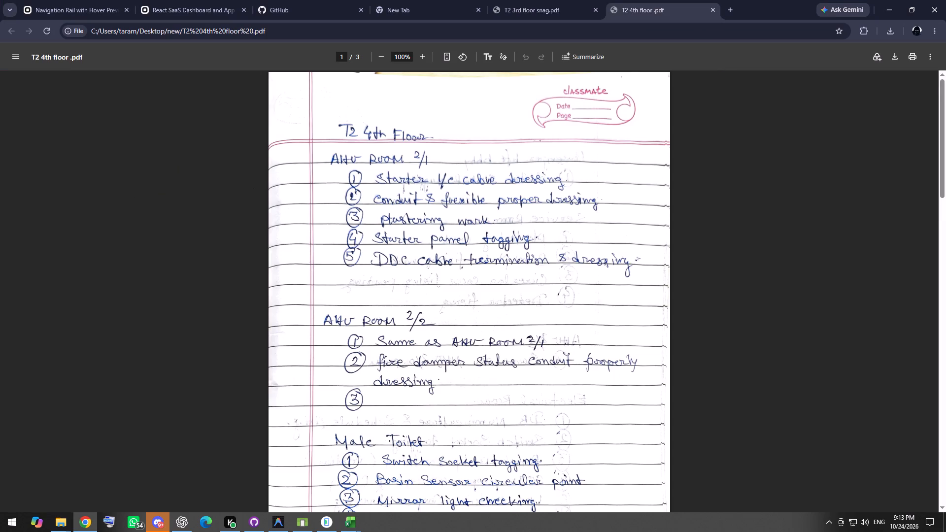
{"action": "scroll", "coordinate": [484, 257], "scroll_direction": "up", "scroll_amount": 3}
{"action": "scroll", "coordinate": [470, 285], "scroll_direction": "down", "scroll_amount": 4}
{"action": "scroll", "coordinate": [432, 309], "scroll_direction": "up", "scroll_amount": 7}
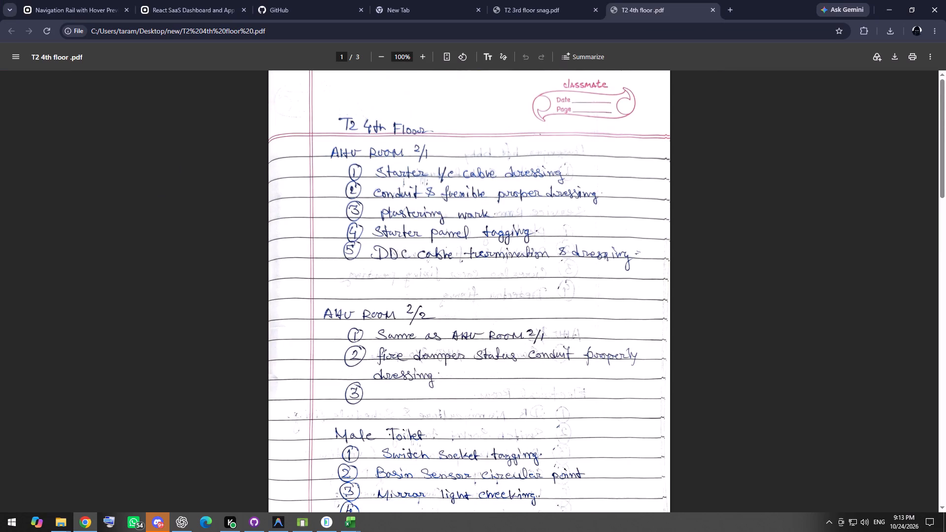
{"action": "left_click", "coordinate": [710, 13]}
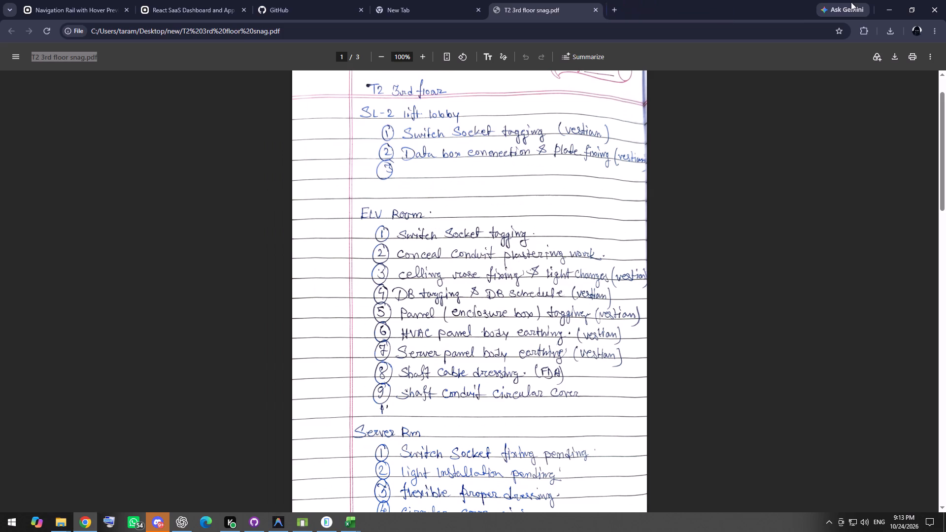
Minimise Chrome, return to the vendor snag list workbook, and inspect the first SL-2 lift lobby row and Snag / Action header.
{"action": "left_click", "coordinate": [881, 0]}
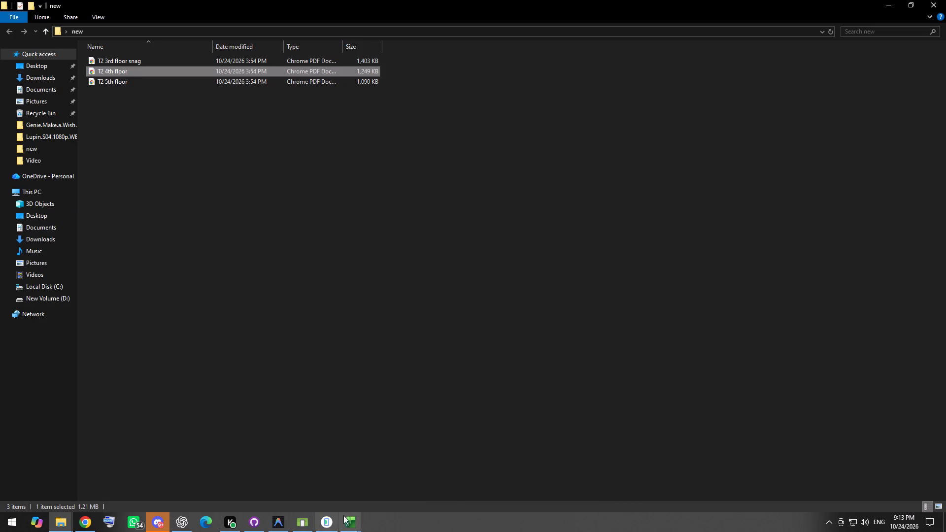
{"action": "left_click", "coordinate": [345, 516]}
{"action": "left_click", "coordinate": [383, 479]}
{"action": "scroll", "coordinate": [302, 362], "scroll_direction": "up", "scroll_amount": 6}
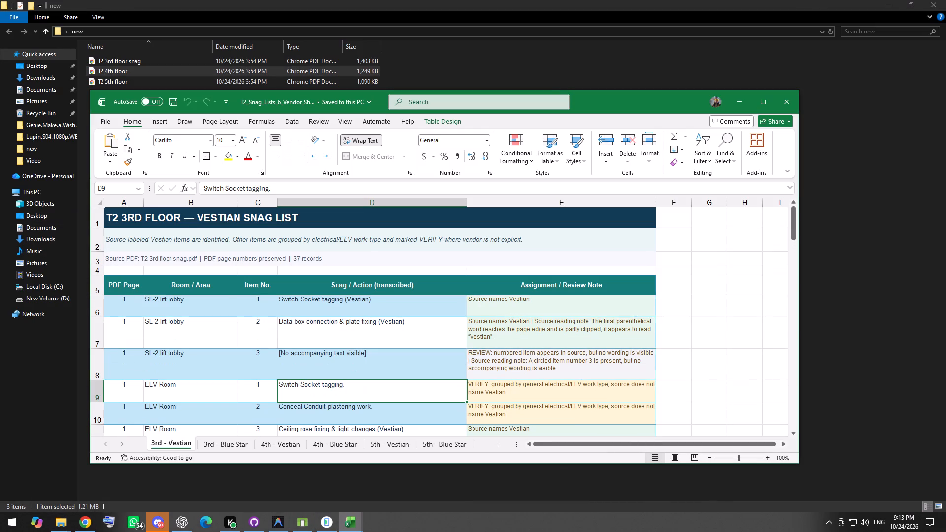
{"action": "left_click", "coordinate": [189, 301]}
{"action": "left_click", "coordinate": [255, 305]}
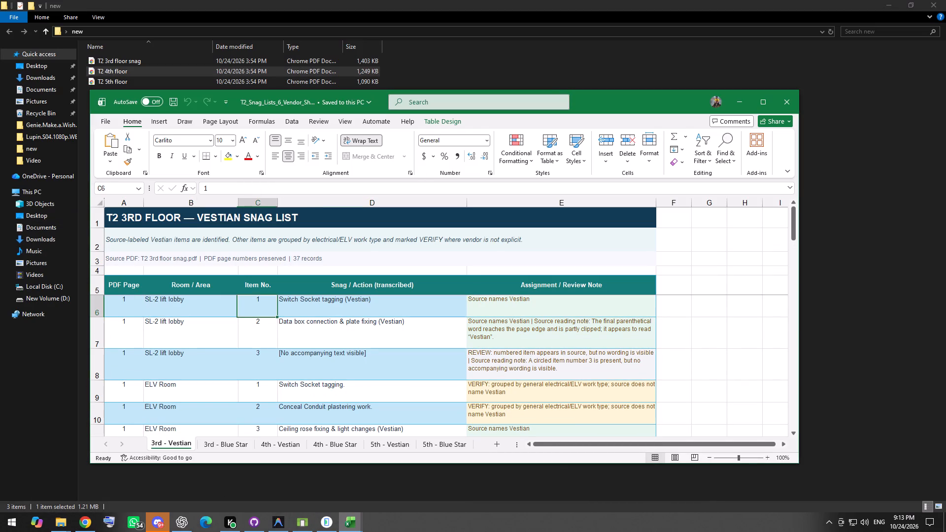
{"action": "left_click", "coordinate": [374, 285]}
{"action": "left_click", "coordinate": [158, 312]}
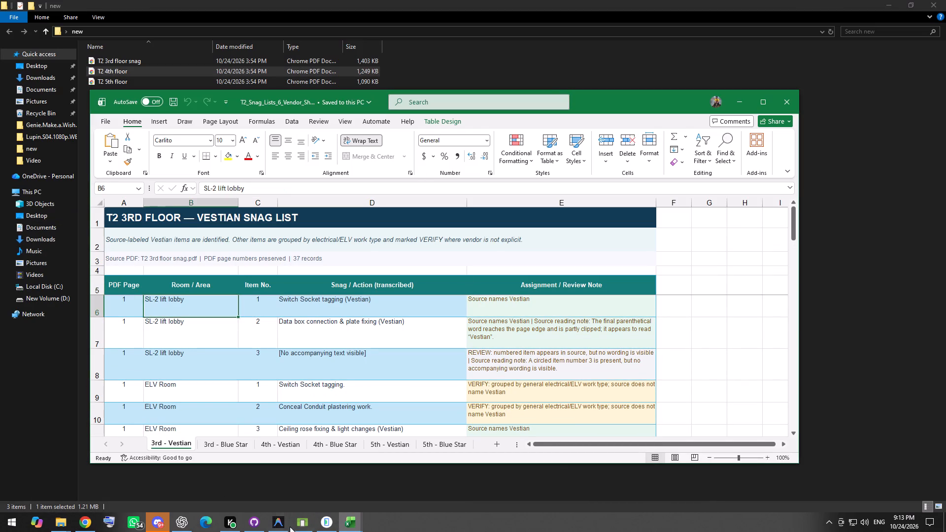
View the 3rd floor snag PDF in Chrome again and examine the handwritten SL-2 lift lobby items and their vendor marks.
{"action": "left_click", "coordinate": [61, 524]}
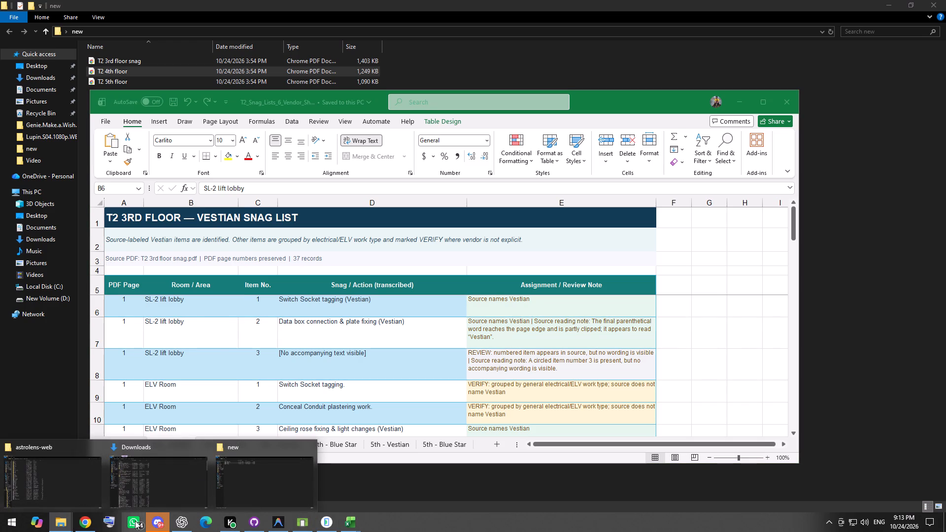
{"action": "left_click", "coordinate": [97, 521]}
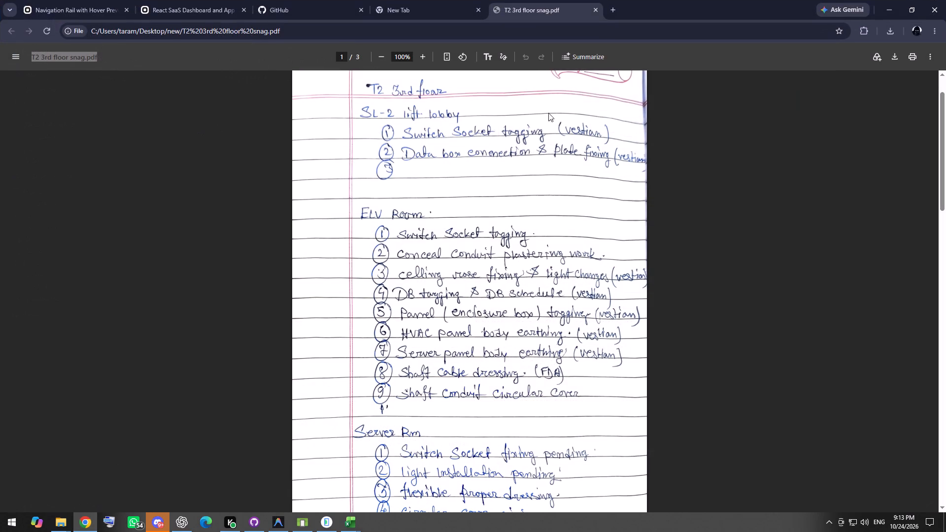
{"action": "scroll", "coordinate": [418, 267], "scroll_direction": "up", "scroll_amount": 5}
{"action": "left_click_drag", "start_coordinate": [565, 177], "coordinate": [676, 190]}
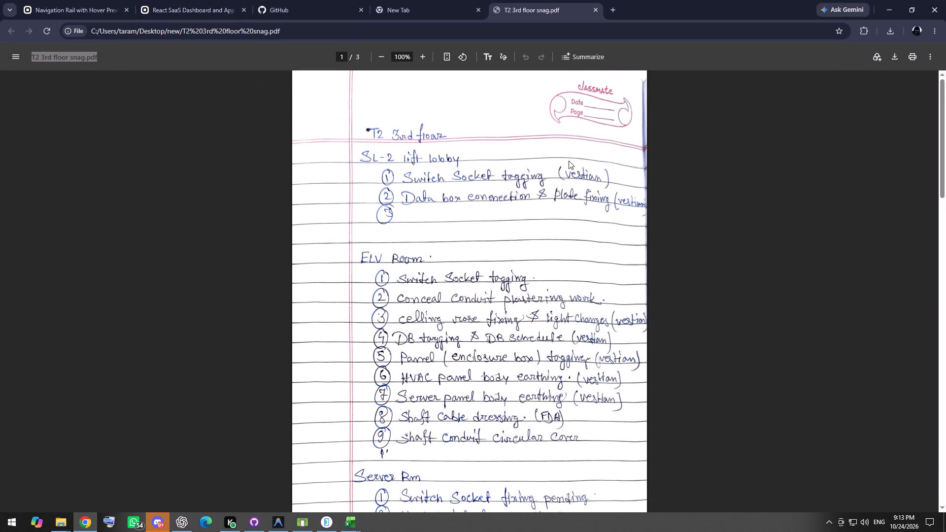
{"action": "left_click_drag", "start_coordinate": [386, 204], "coordinate": [606, 204]}
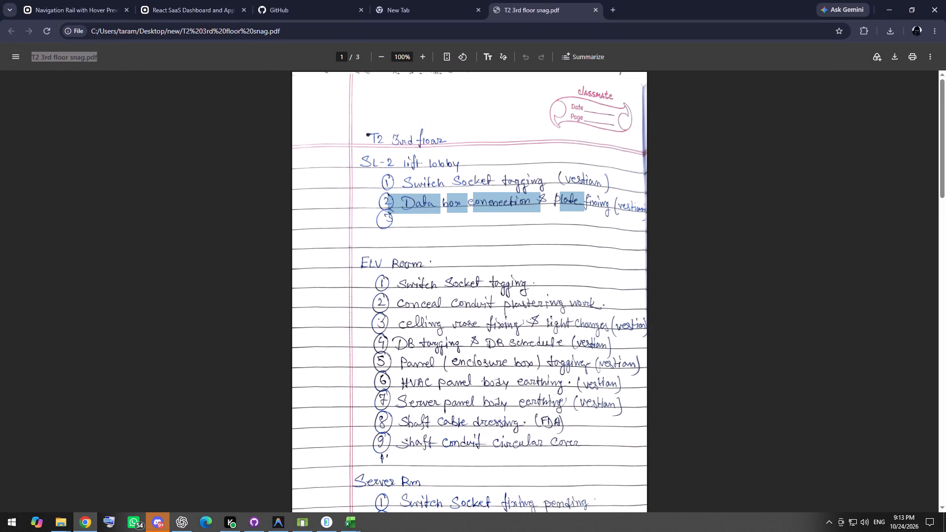
{"action": "left_click_drag", "start_coordinate": [606, 204], "coordinate": [606, 205]}
{"action": "left_click", "coordinate": [603, 263]}
{"action": "left_click", "coordinate": [623, 205]}
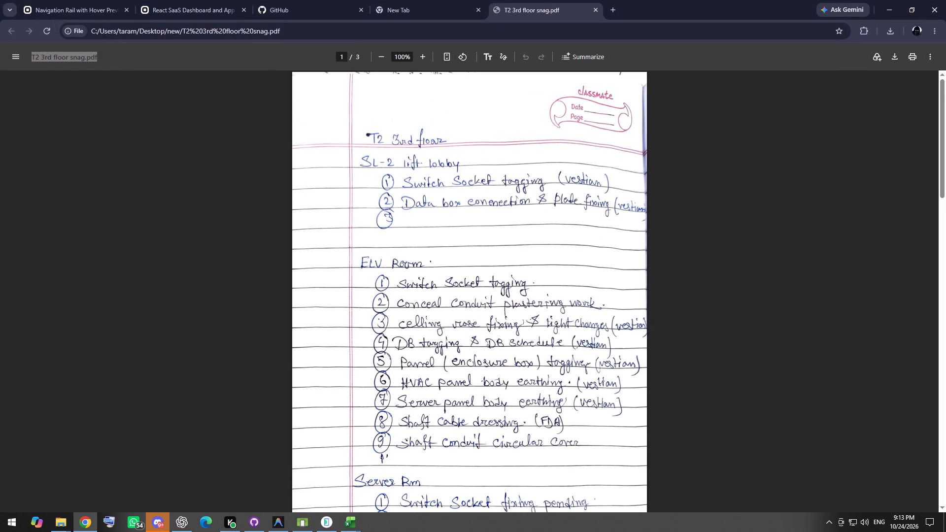
Examine the first handwritten ELV Room items, switch socket tagging and conceal conduit plastering work, for vendor names.
{"action": "scroll", "coordinate": [455, 351], "scroll_direction": "down", "scroll_amount": 2}
{"action": "left_click_drag", "start_coordinate": [600, 209], "coordinate": [376, 201]}
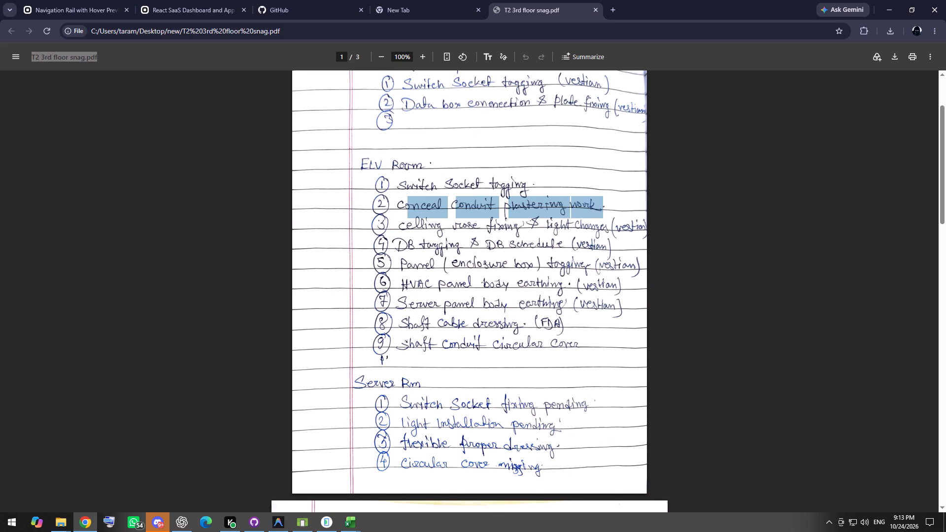
{"action": "left_click_drag", "start_coordinate": [376, 201], "coordinate": [358, 201]}
{"action": "left_click_drag", "start_coordinate": [396, 184], "coordinate": [617, 195]}
{"action": "left_click_drag", "start_coordinate": [622, 207], "coordinate": [346, 195]}
{"action": "left_click_drag", "start_coordinate": [632, 209], "coordinate": [408, 200]}
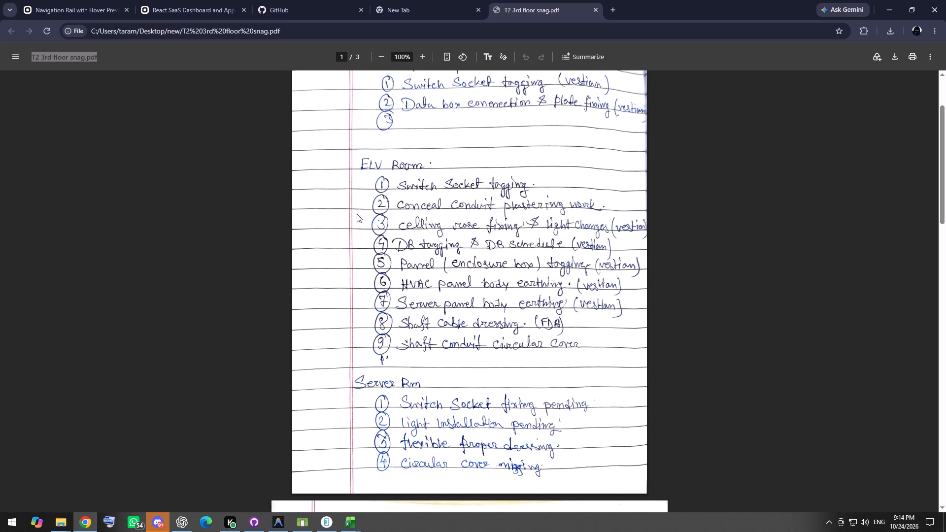
{"action": "left_click_drag", "start_coordinate": [623, 206], "coordinate": [398, 204]}
Return to the vendor snag list workbook and compare its 3rd - Vestian and 3rd - Blue Star sheets.
{"action": "left_click", "coordinate": [350, 520]}
{"action": "left_click", "coordinate": [374, 477]}
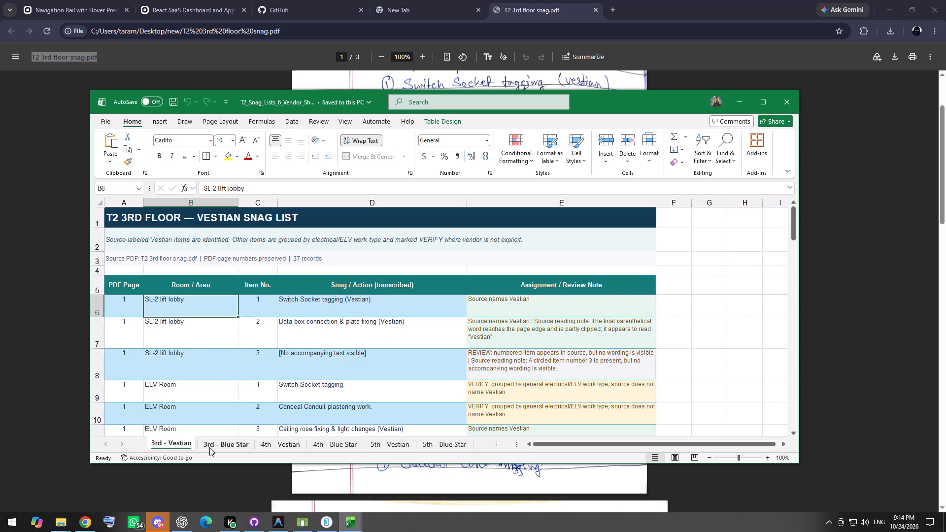
{"action": "left_click", "coordinate": [213, 448]}
{"action": "left_click", "coordinate": [172, 445]}
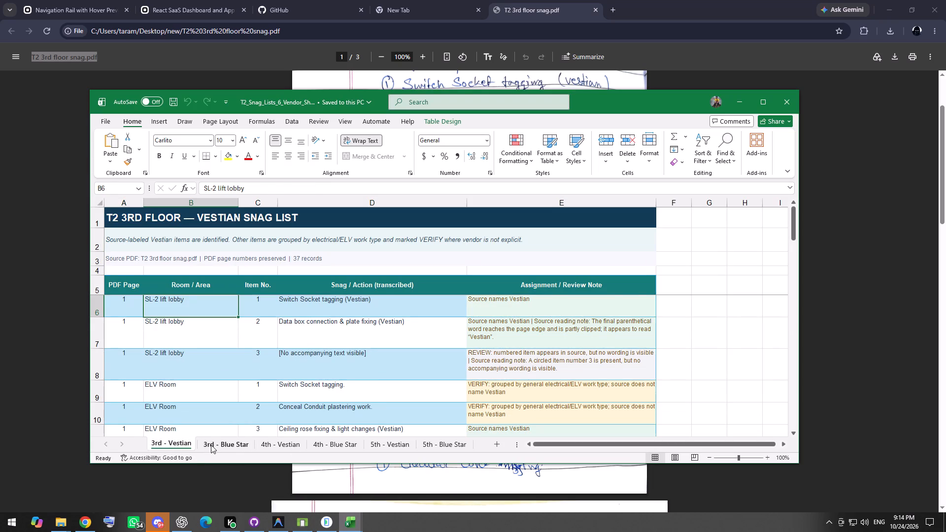
{"action": "left_click", "coordinate": [211, 445]}
{"action": "left_click", "coordinate": [177, 450]}
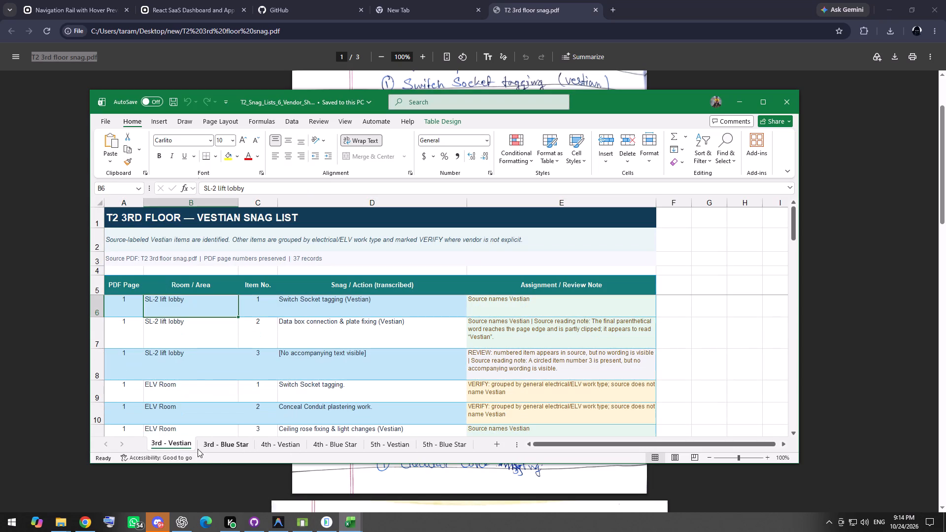
{"action": "left_click", "coordinate": [210, 449]}
{"action": "left_click", "coordinate": [169, 448]}
{"action": "left_click", "coordinate": [229, 447]}
Inspect the second and third SL-2 lift lobby snags on the 3rd - Vestian sheet, and return to 3rd - Blue Star.
{"action": "left_click", "coordinate": [193, 450]}
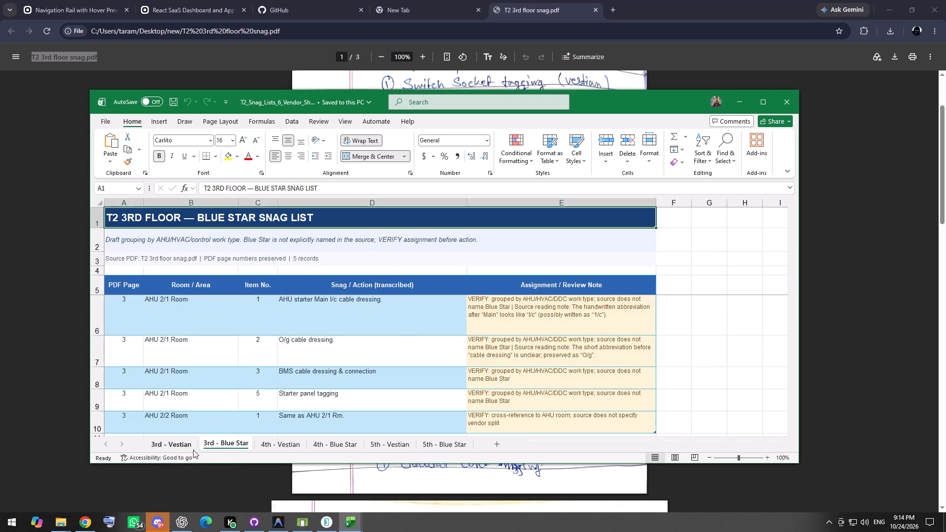
{"action": "left_click", "coordinate": [332, 323]}
{"action": "left_click", "coordinate": [325, 368]}
{"action": "left_click", "coordinate": [329, 377]}
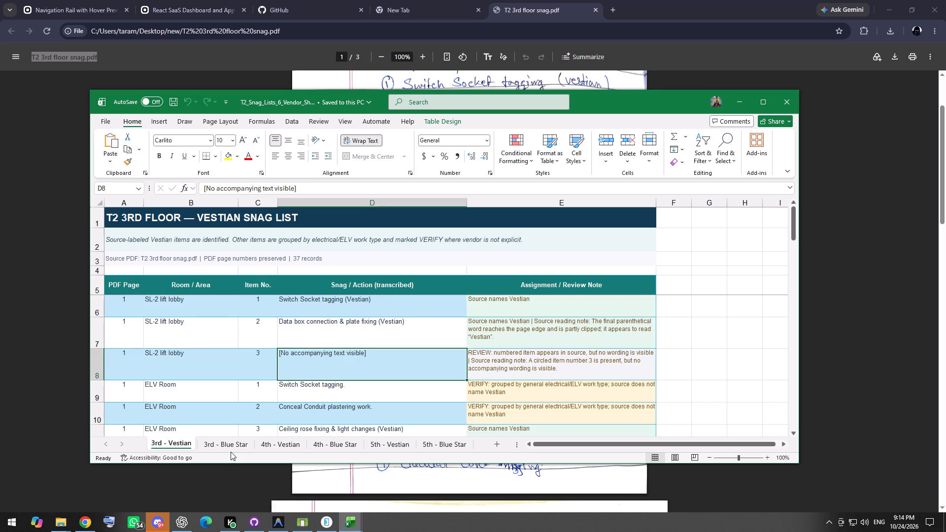
{"action": "left_click", "coordinate": [215, 451]}
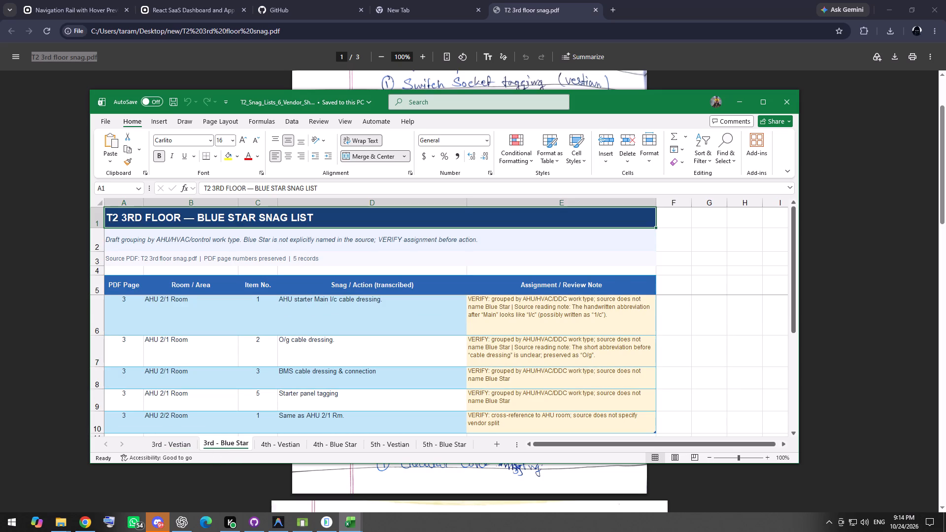
Bring the blank Book1 workbook forward and minimise the vendor snag list workbook.
{"action": "left_click", "coordinate": [354, 530]}
{"action": "left_click", "coordinate": [333, 464]}
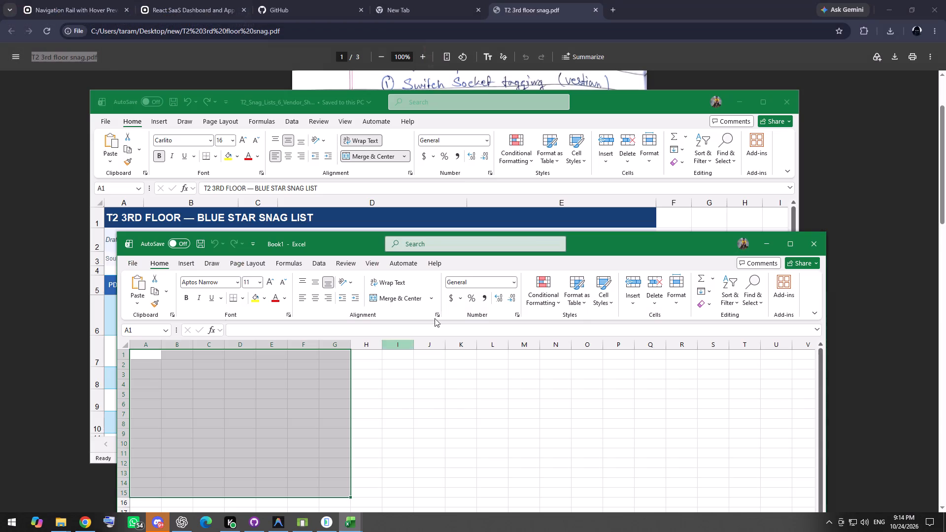
{"action": "left_click", "coordinate": [735, 106]}
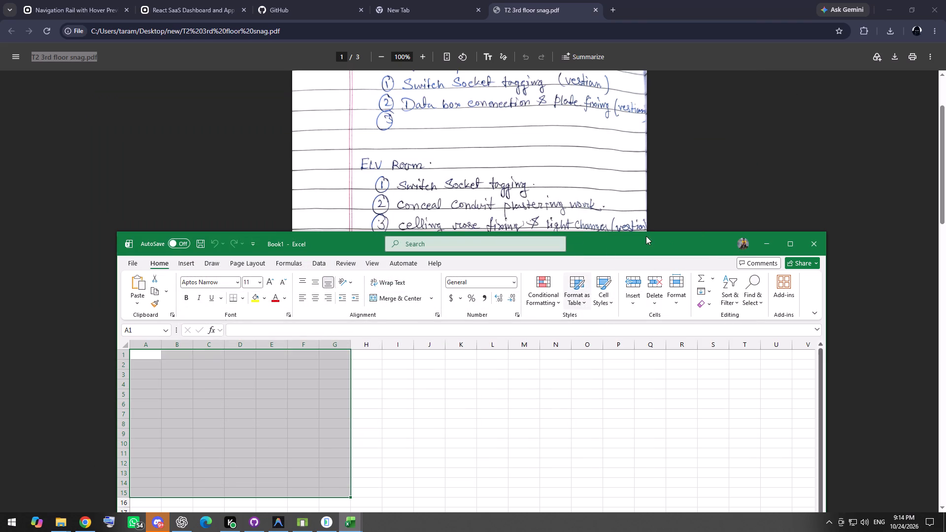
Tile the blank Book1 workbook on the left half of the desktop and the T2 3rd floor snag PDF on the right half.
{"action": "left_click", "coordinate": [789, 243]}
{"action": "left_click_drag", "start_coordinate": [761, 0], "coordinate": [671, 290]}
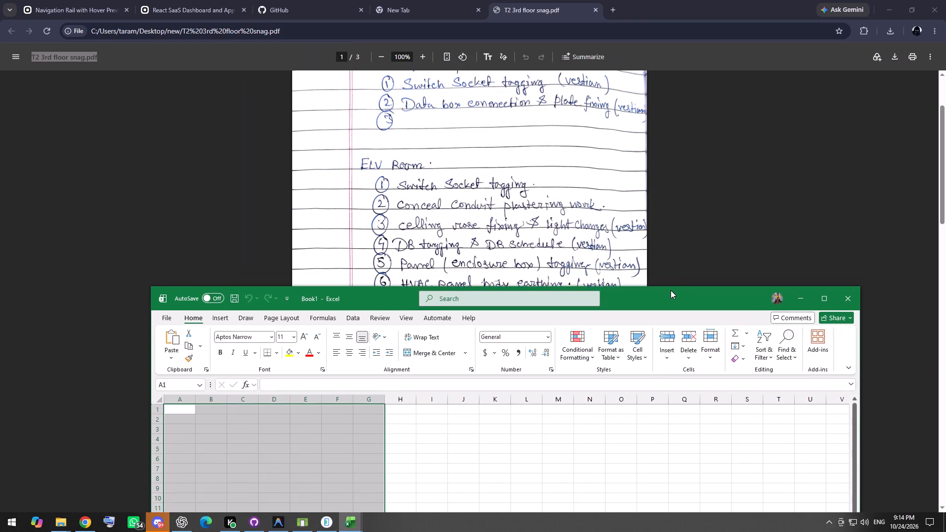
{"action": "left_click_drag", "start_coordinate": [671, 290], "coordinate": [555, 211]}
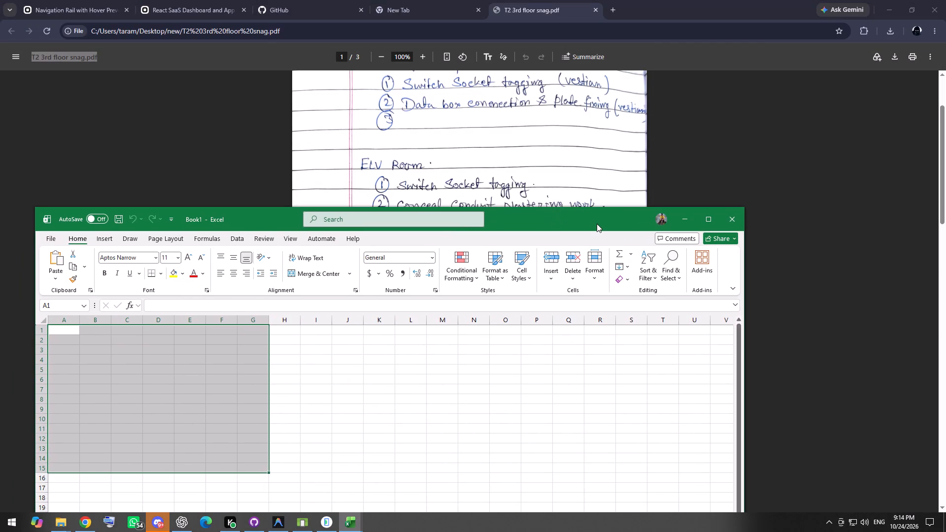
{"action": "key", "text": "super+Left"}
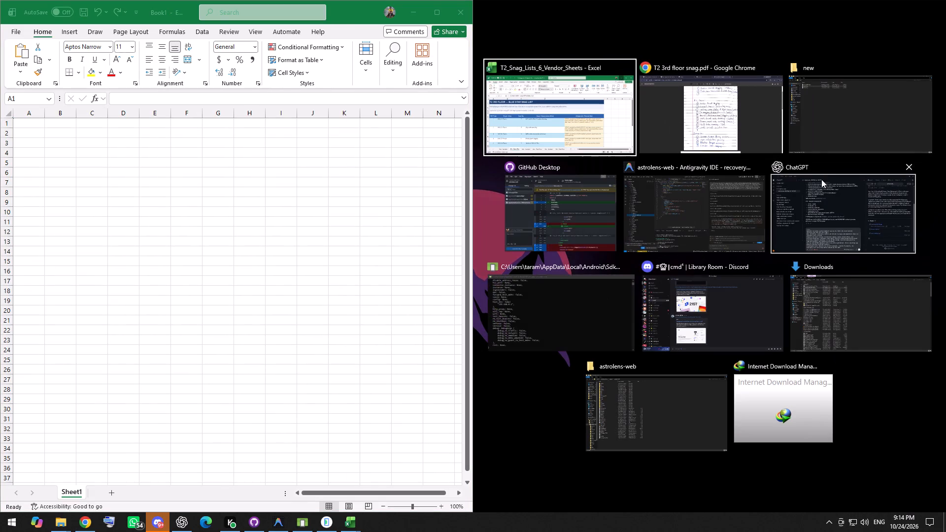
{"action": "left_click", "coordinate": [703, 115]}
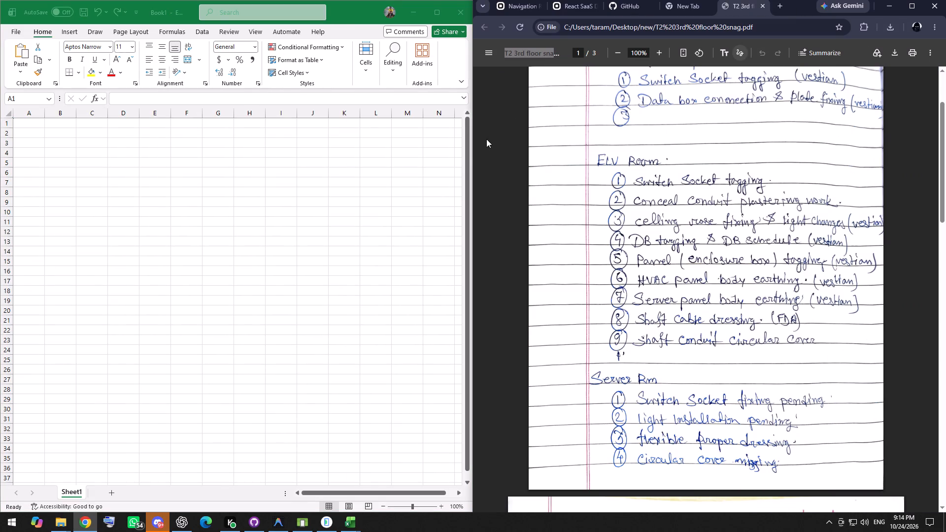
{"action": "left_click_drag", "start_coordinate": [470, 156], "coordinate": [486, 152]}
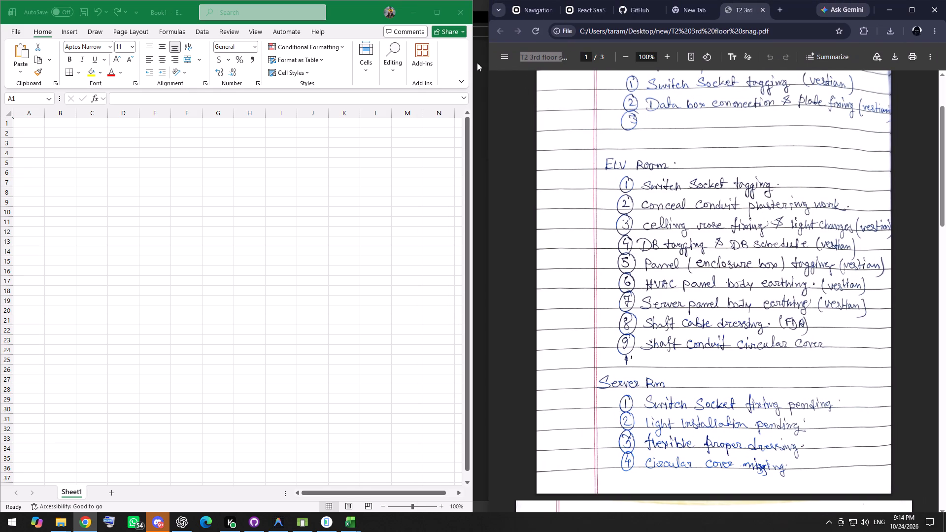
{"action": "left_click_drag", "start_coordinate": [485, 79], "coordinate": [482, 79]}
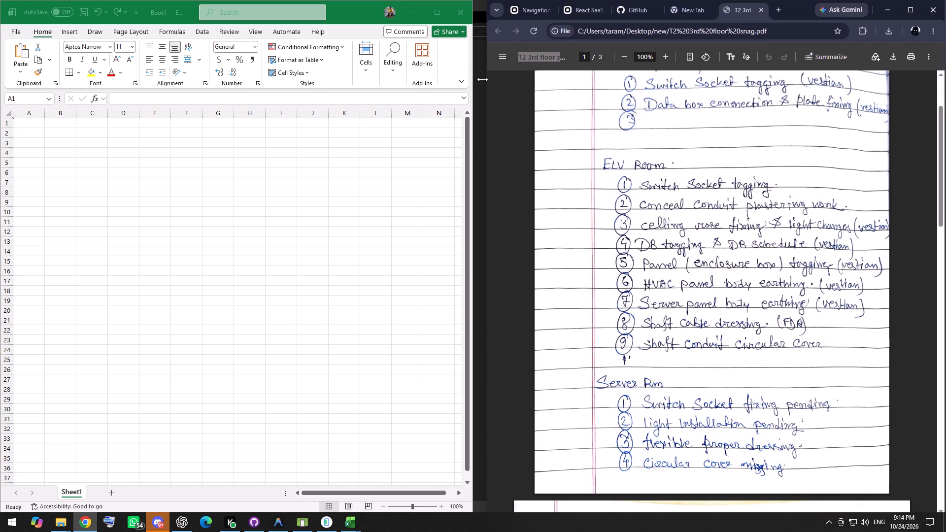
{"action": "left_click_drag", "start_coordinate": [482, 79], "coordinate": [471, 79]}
Swap the two windows so the snag PDF sits left of Book1, and enlarge Book1 to nearly full height and over half the desktop width.
{"action": "left_click_drag", "start_coordinate": [351, 11], "coordinate": [807, 0]}
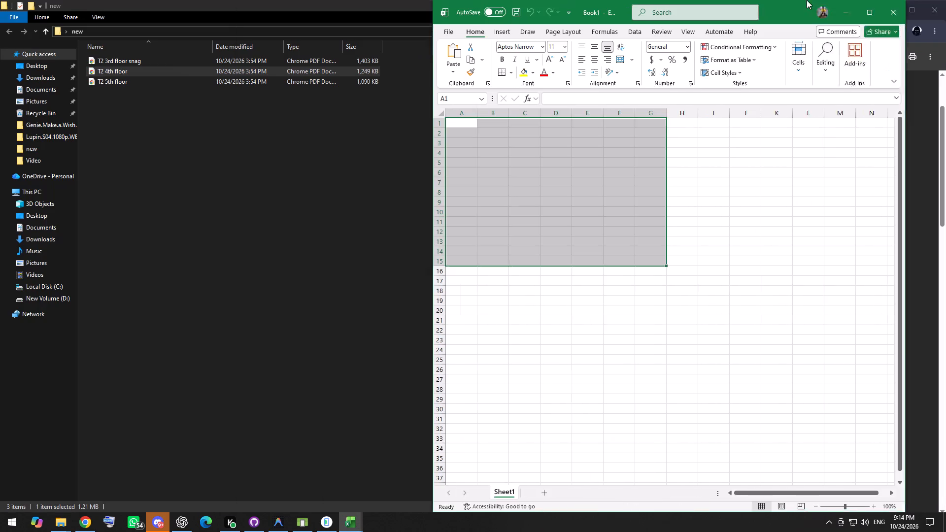
{"action": "left_click_drag", "start_coordinate": [807, 0], "coordinate": [945, 2]}
{"action": "left_click", "coordinate": [832, 292]}
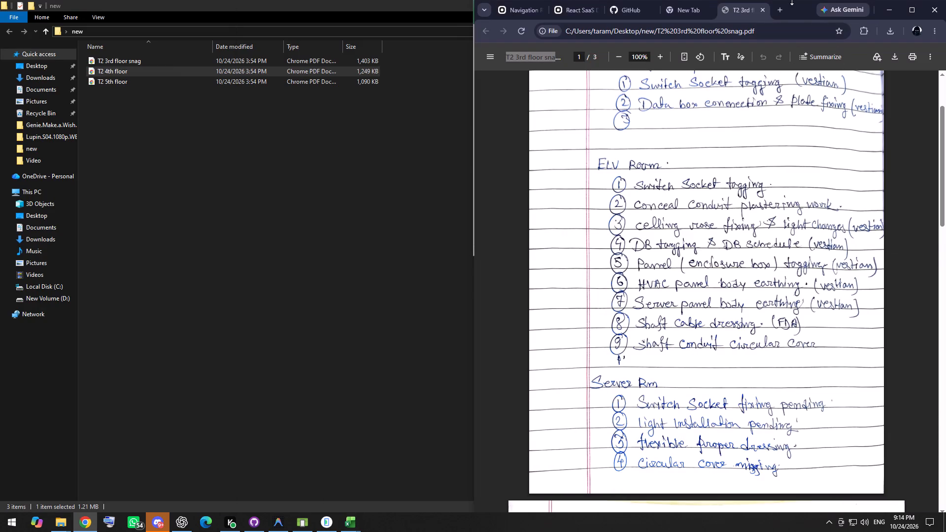
{"action": "left_click_drag", "start_coordinate": [797, 6], "coordinate": [319, 0]}
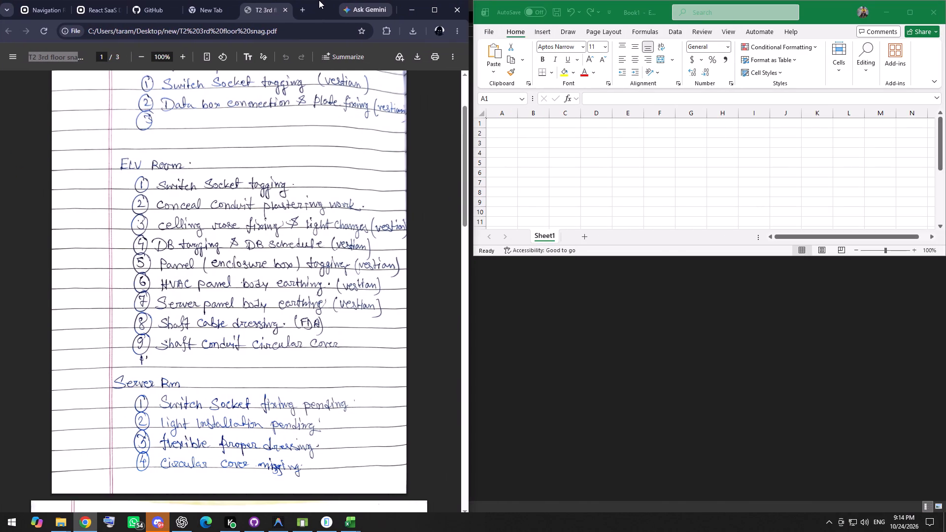
{"action": "left_click_drag", "start_coordinate": [319, 0], "coordinate": [270, 0]}
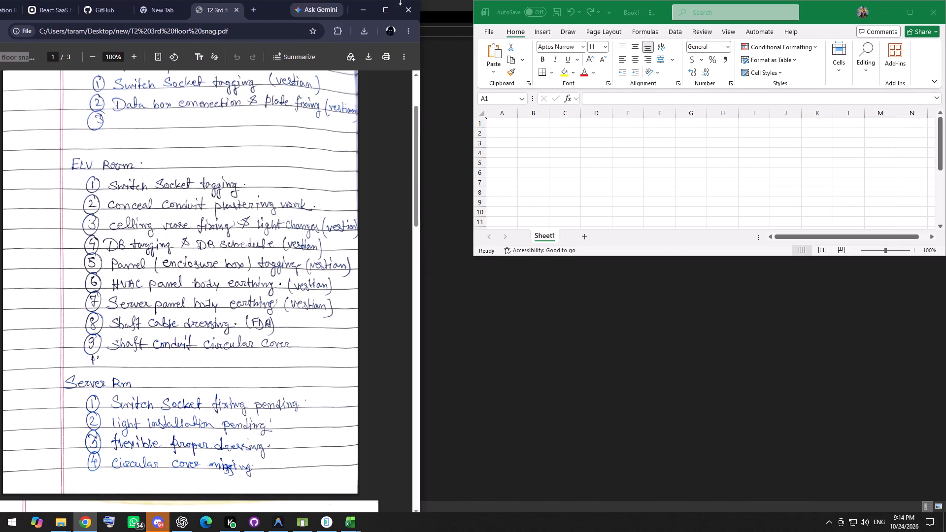
{"action": "left_click_drag", "start_coordinate": [473, 44], "coordinate": [417, 49]}
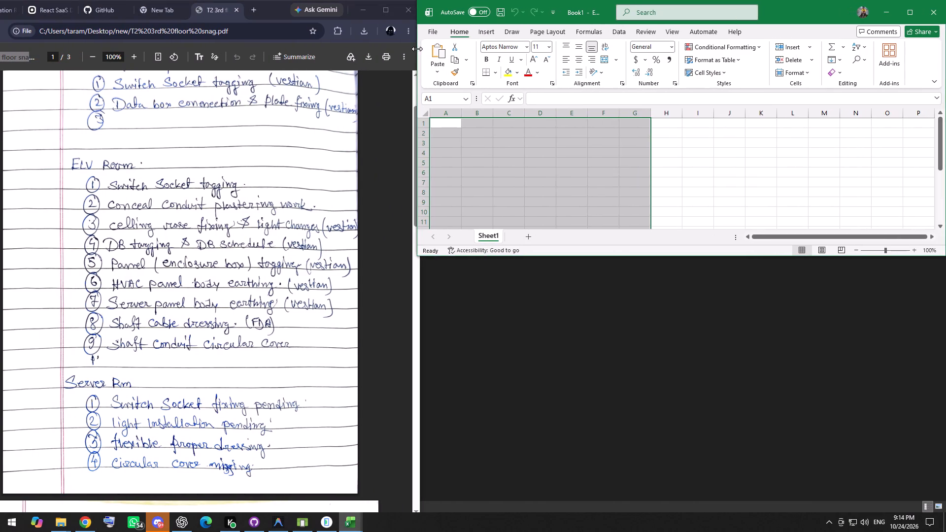
{"action": "left_click_drag", "start_coordinate": [417, 49], "coordinate": [369, 48]}
{"action": "left_click", "coordinate": [544, 158]}
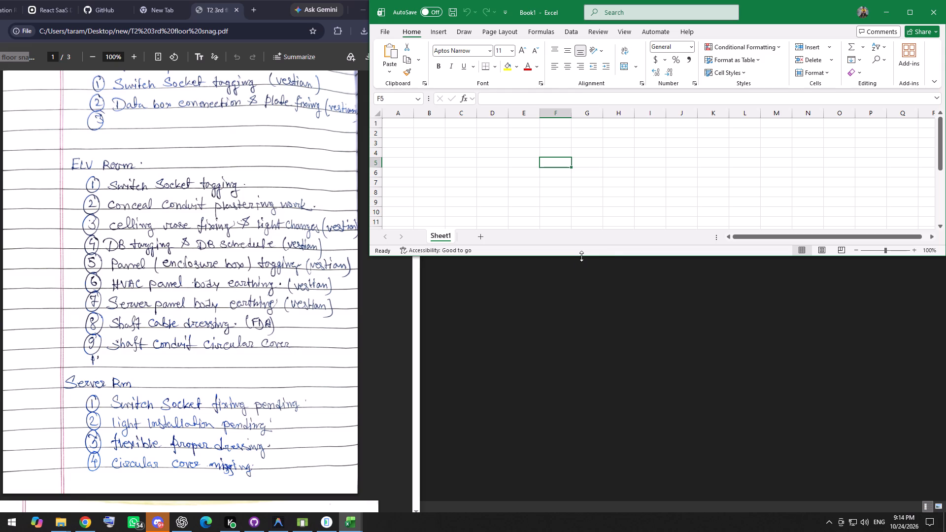
{"action": "left_click_drag", "start_coordinate": [580, 257], "coordinate": [554, 500]}
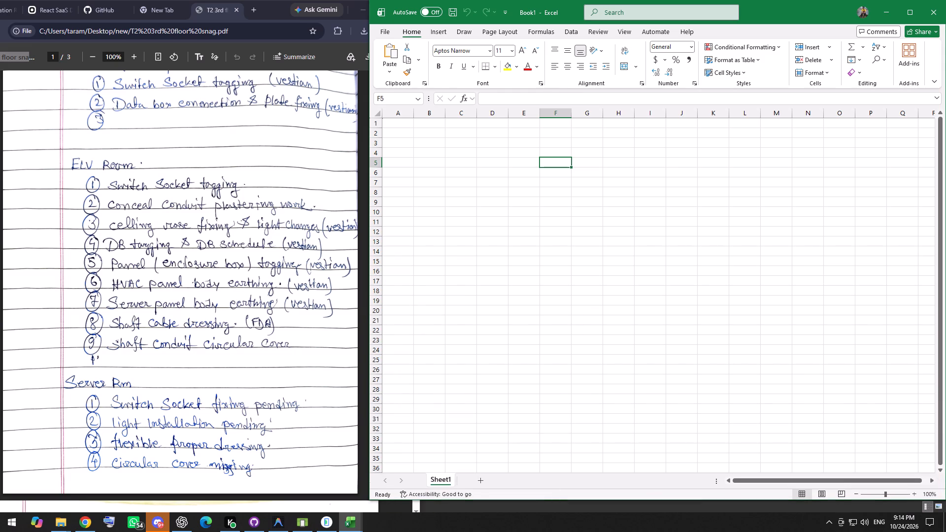
{"action": "left_click", "coordinate": [557, 292]}
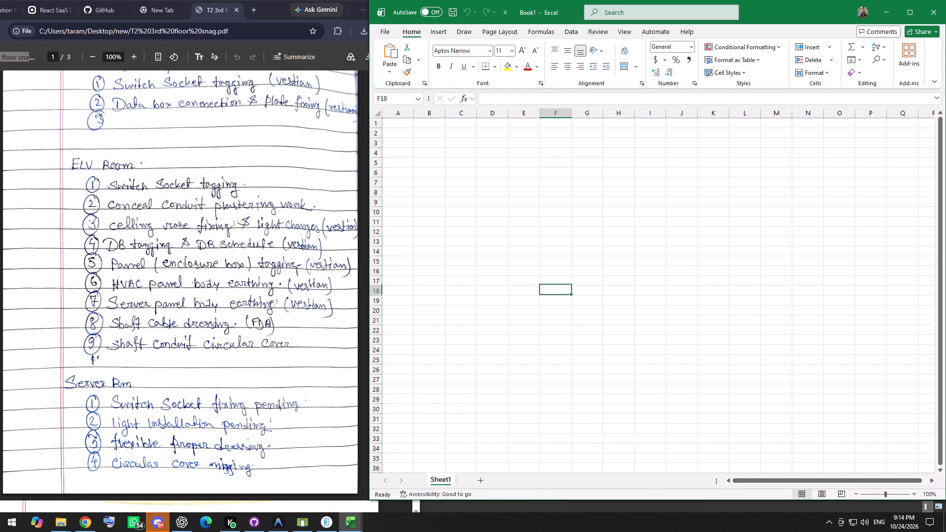
Enter the handwritten page's heading "T2 3rd floor" in cell G1 of Sheet1.
{"action": "left_click", "coordinate": [432, 125]}
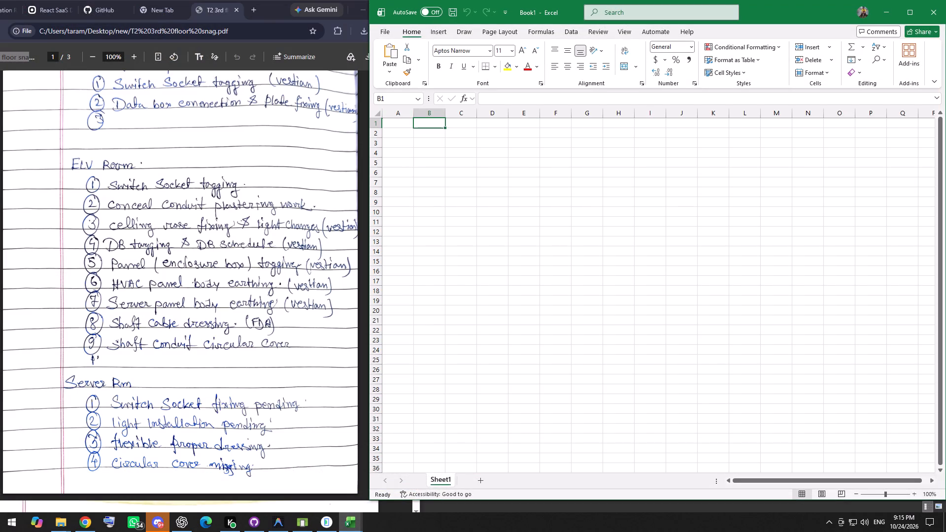
{"action": "left_click", "coordinate": [404, 124]}
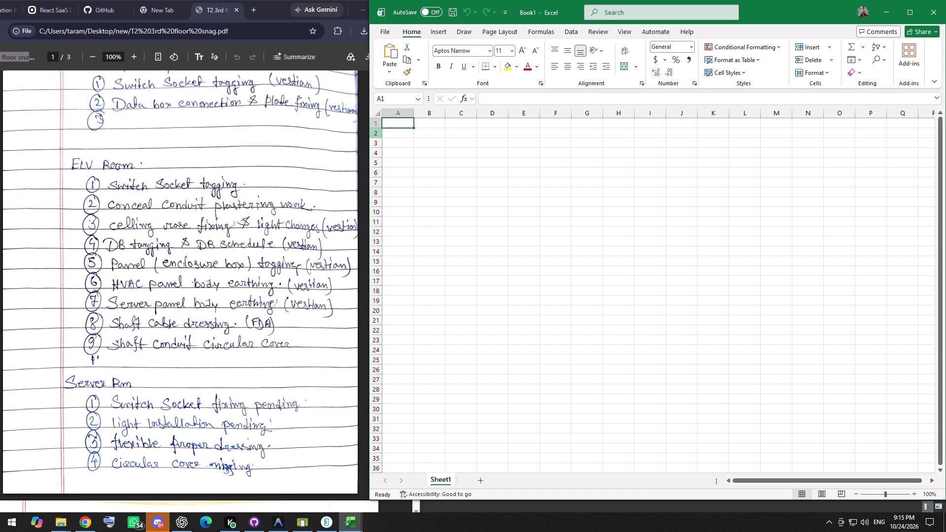
{"action": "scroll", "coordinate": [412, 209], "scroll_direction": "down", "scroll_amount": 3}
{"action": "scroll", "coordinate": [412, 209], "scroll_direction": "up", "scroll_amount": 8}
{"action": "scroll", "coordinate": [213, 239], "scroll_direction": "up", "scroll_amount": 2}
{"action": "scroll", "coordinate": [213, 239], "scroll_direction": "down", "scroll_amount": 1}
{"action": "scroll", "coordinate": [213, 239], "scroll_direction": "up", "scroll_amount": 2}
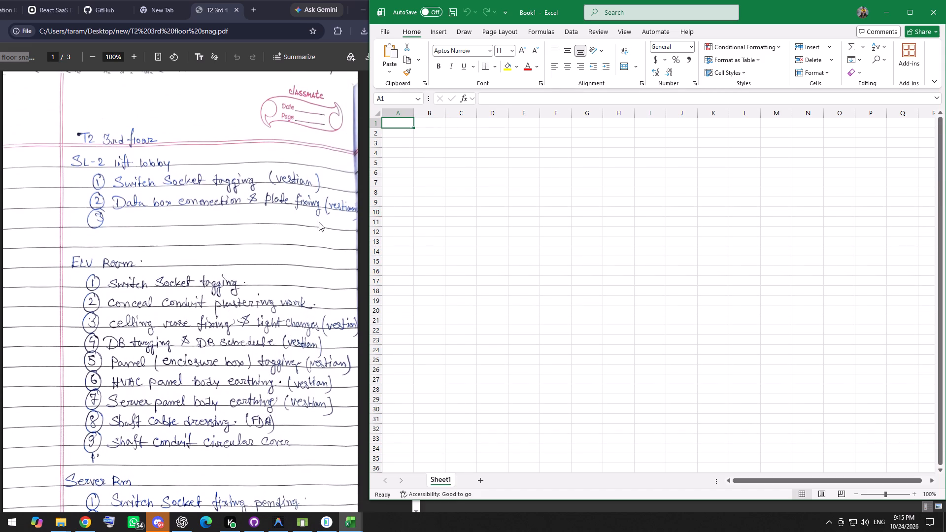
{"action": "left_click", "coordinate": [579, 101]}
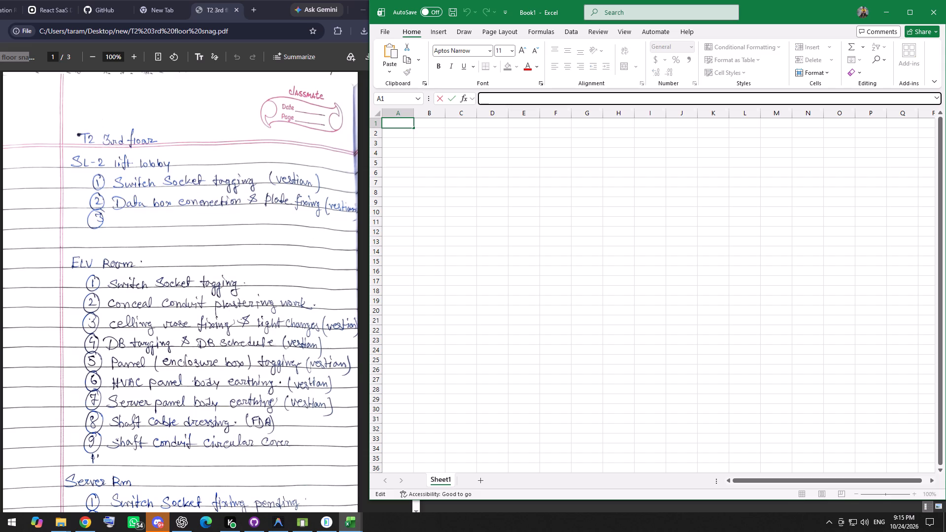
{"action": "left_click", "coordinate": [598, 122]}
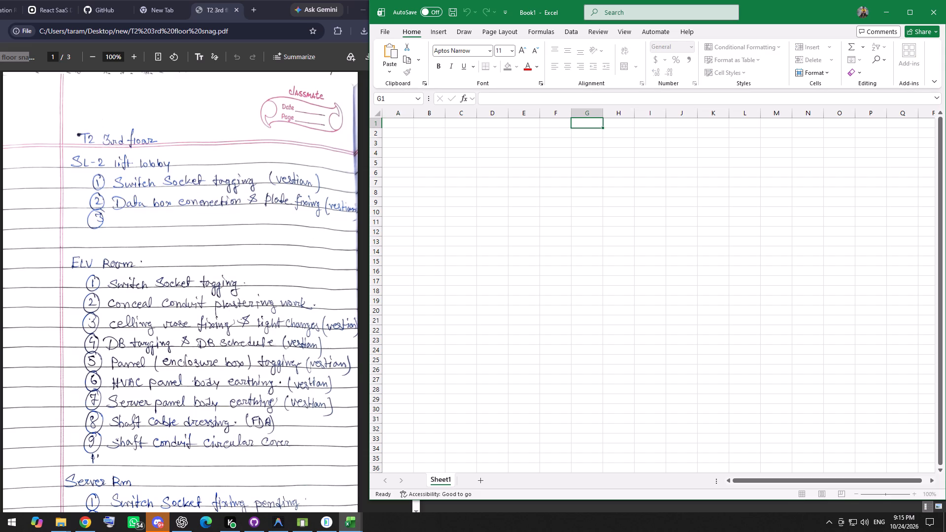
{"action": "key", "text": "t"}
{"action": "key", "text": "BackSpace"}
{"action": "type", "text": "T2"}
{"action": "key", "text": "space"}
{"action": "type", "text": "3RD"}
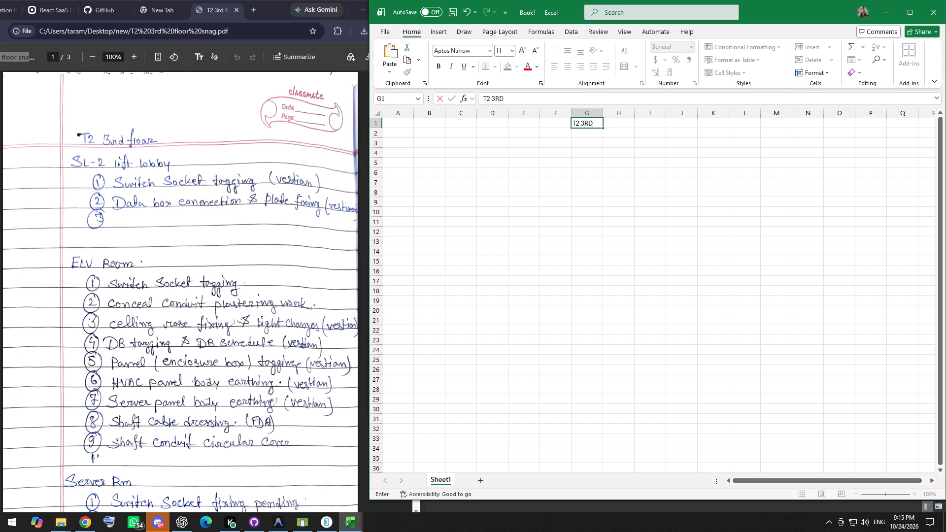
{"action": "key", "text": "equal"}
{"action": "key", "text": "BackSpace"}
{"action": "key", "text": "BackSpace"}
{"action": "key", "text": "BackSpace"}
{"action": "type", "text": "rd"}
{"action": "key", "text": "space"}
{"action": "type", "text": "floor"}
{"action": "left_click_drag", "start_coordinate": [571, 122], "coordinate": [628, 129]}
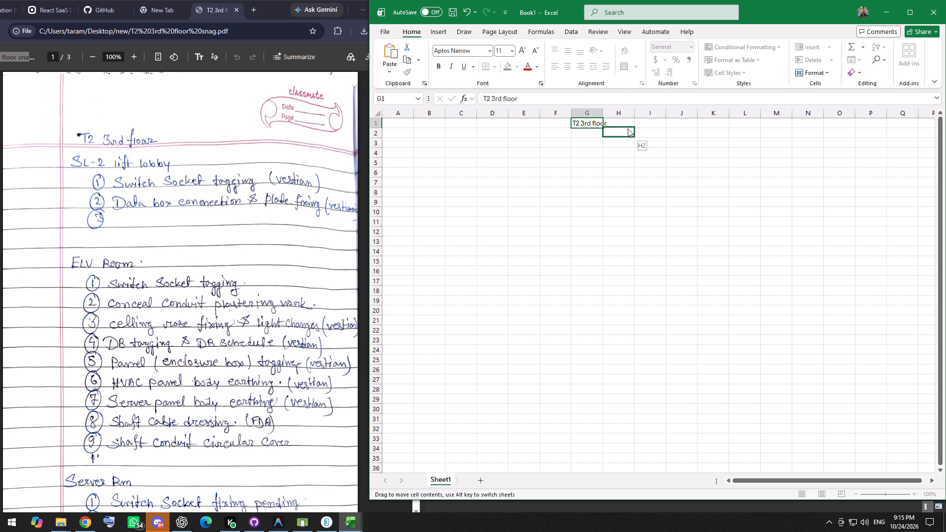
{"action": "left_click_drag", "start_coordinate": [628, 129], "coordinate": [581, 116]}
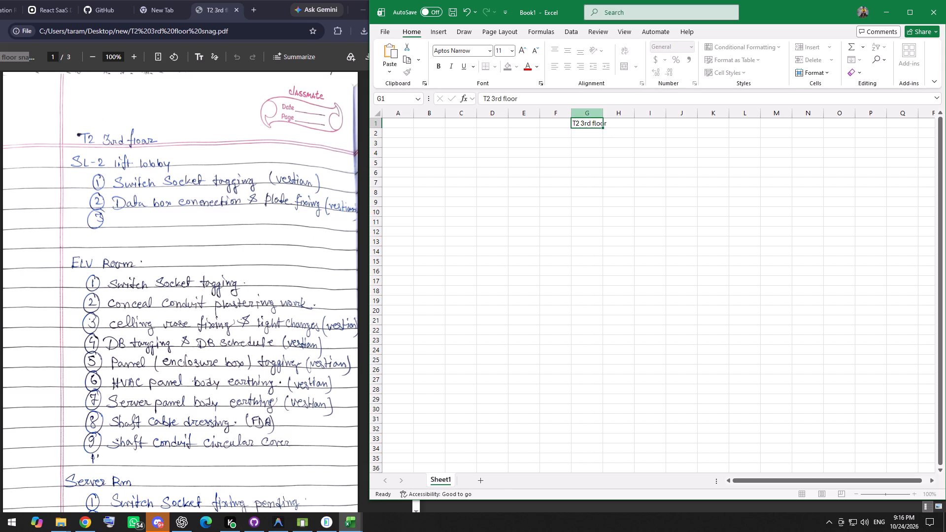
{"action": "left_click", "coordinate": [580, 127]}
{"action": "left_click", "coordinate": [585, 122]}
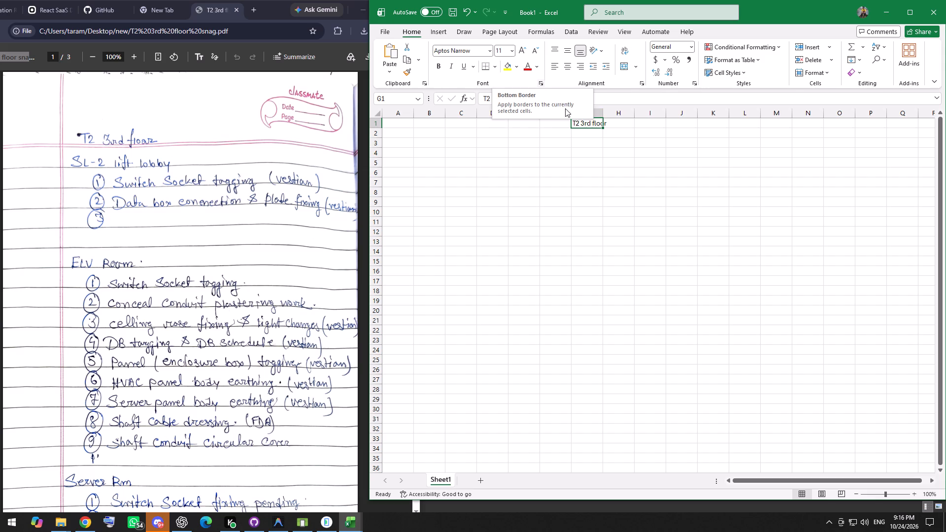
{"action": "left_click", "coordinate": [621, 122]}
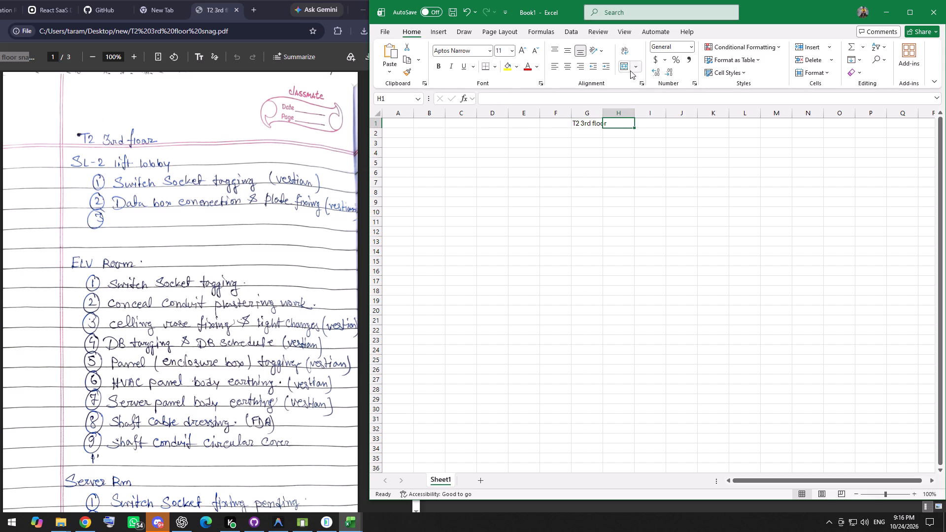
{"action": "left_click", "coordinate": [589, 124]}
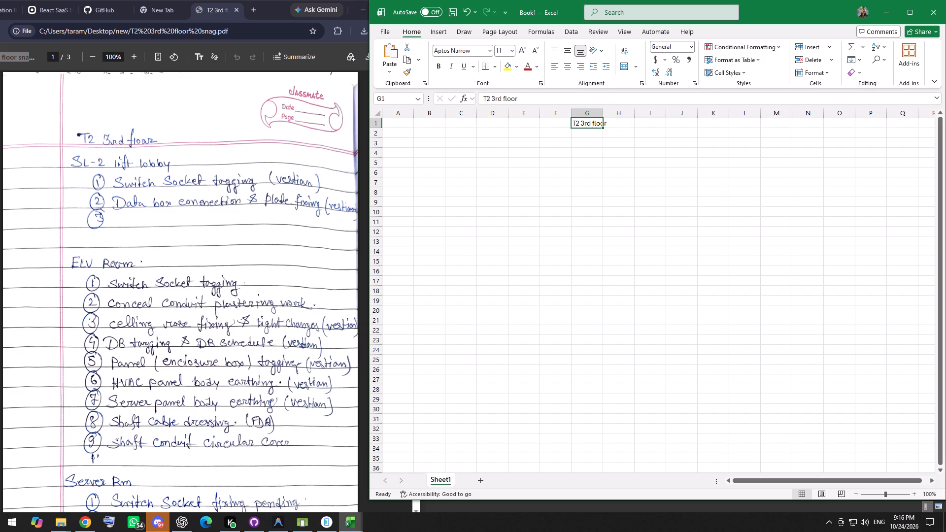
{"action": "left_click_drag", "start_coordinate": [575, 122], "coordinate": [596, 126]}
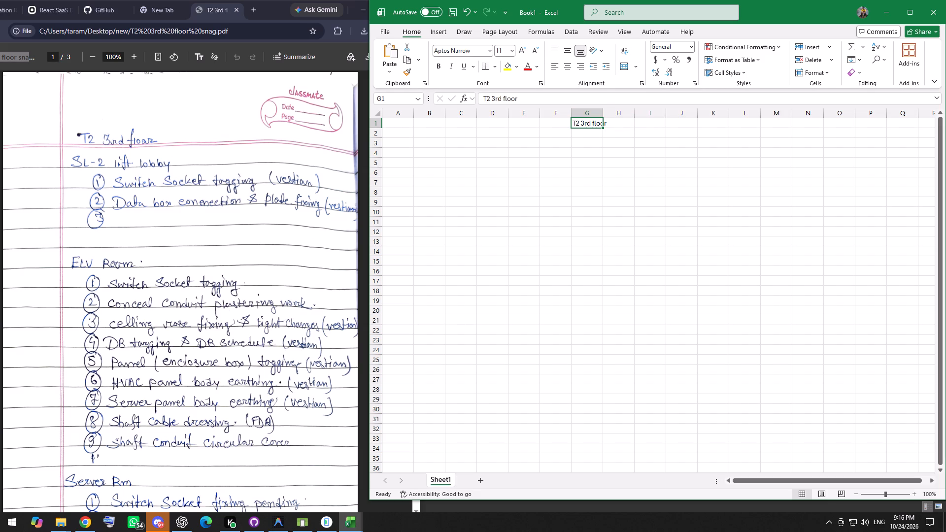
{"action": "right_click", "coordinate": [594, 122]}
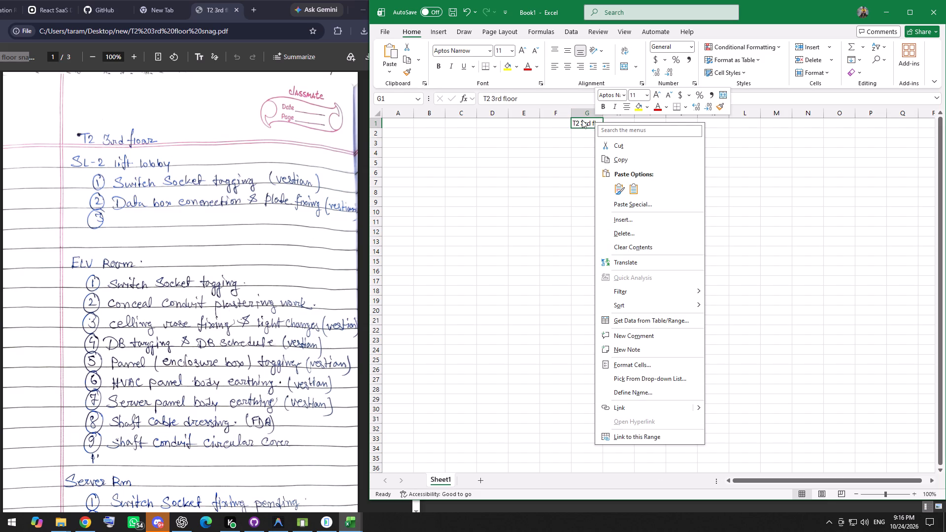
Clear the floor heading from cell G1.
{"action": "left_click", "coordinate": [582, 120]}
{"action": "key", "text": "BackSpace"}
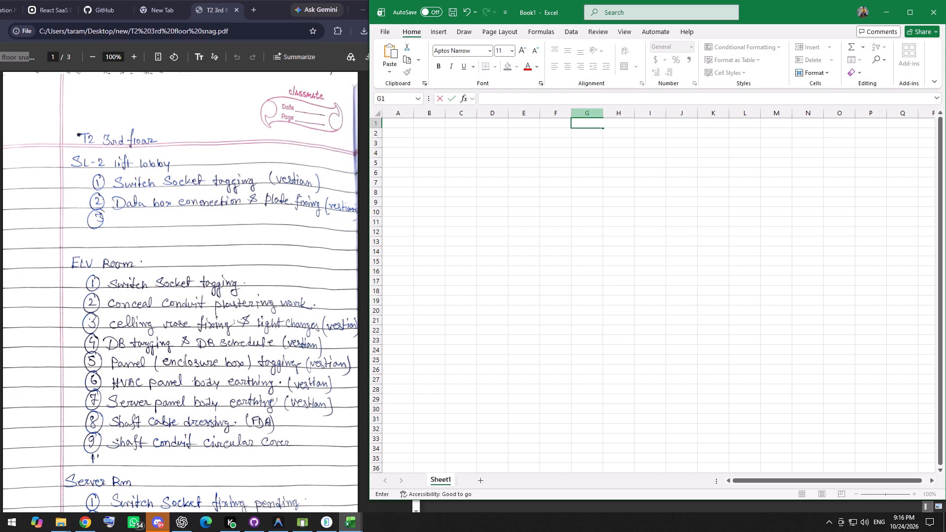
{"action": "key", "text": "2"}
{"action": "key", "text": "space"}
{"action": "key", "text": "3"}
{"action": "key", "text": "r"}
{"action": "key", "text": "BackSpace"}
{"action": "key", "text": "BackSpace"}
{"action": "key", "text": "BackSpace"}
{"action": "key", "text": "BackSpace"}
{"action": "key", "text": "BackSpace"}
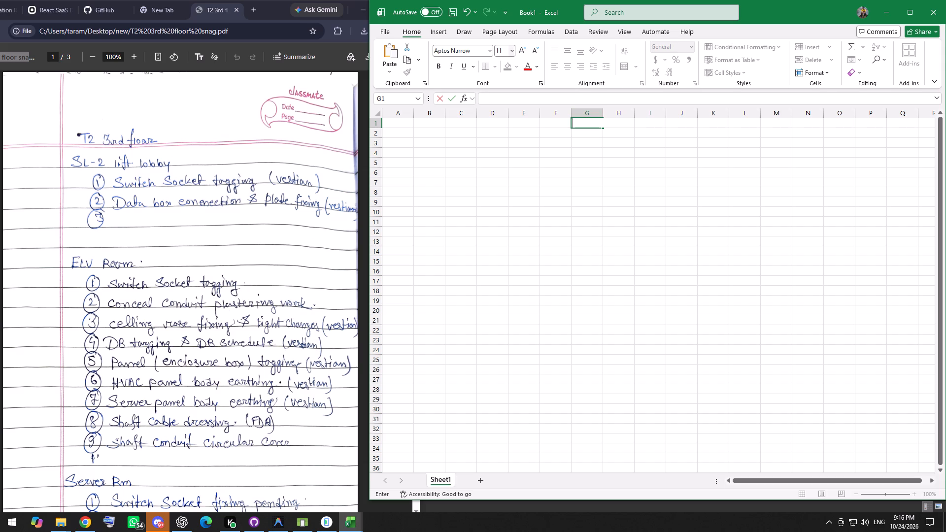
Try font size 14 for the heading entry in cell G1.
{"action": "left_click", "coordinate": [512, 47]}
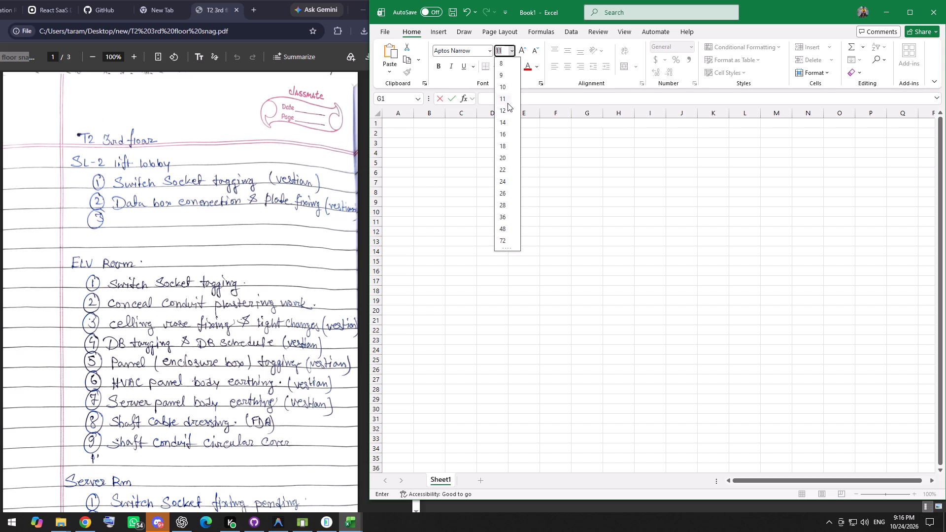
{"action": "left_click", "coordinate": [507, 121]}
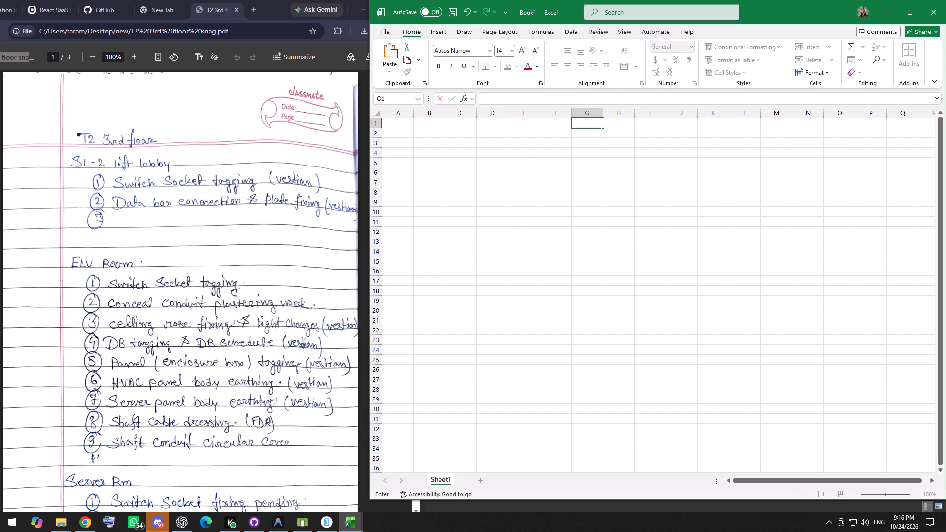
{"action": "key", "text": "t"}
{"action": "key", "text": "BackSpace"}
Set the font size to 26 and enter the heading "T2 3rd floor" in cell G1.
{"action": "left_click", "coordinate": [511, 48]}
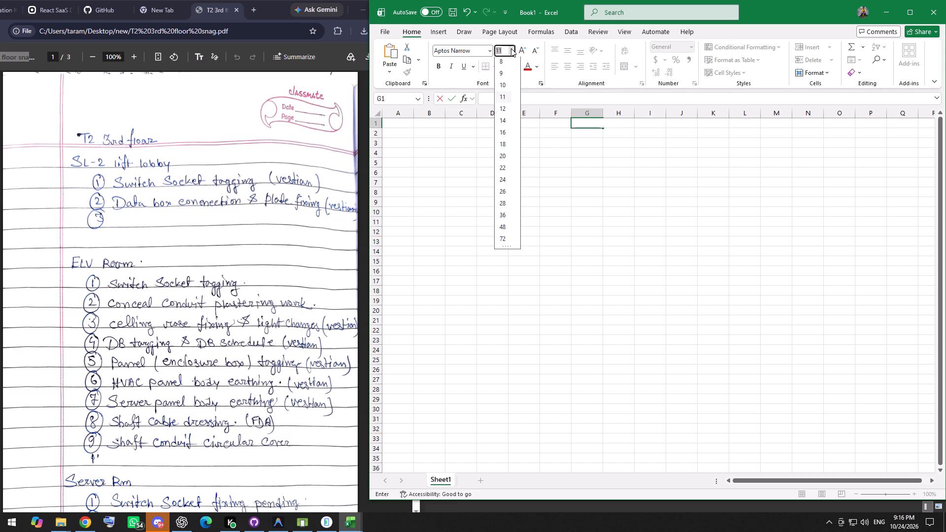
{"action": "left_click", "coordinate": [506, 193]}
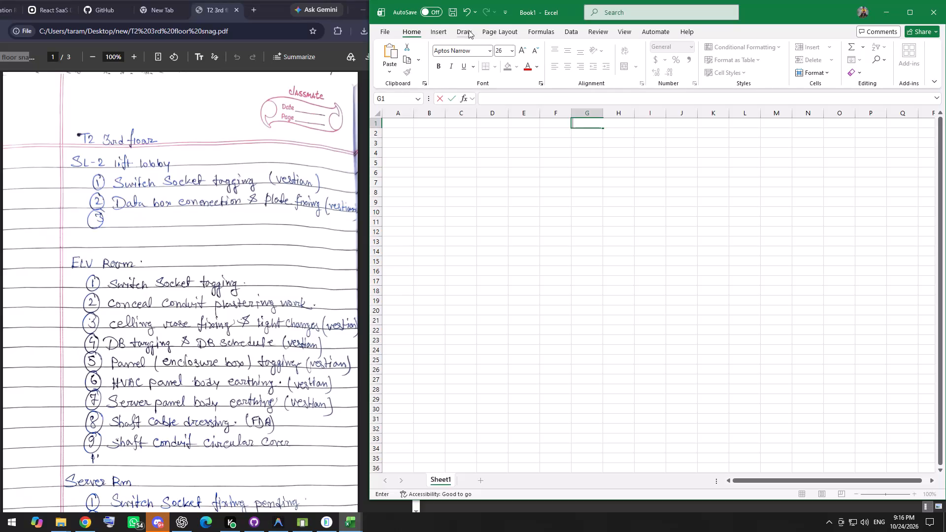
{"action": "key", "text": "t"}
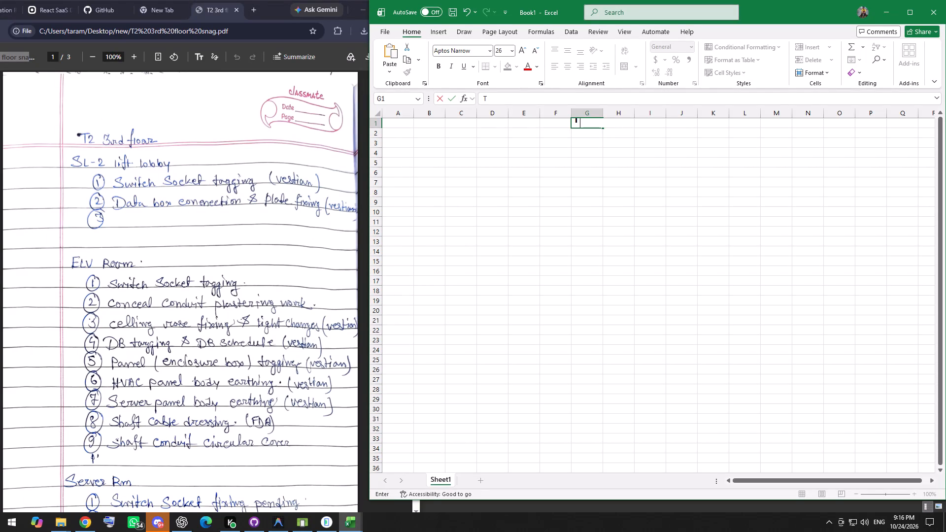
{"action": "scroll", "coordinate": [495, 146], "scroll_direction": "up", "scroll_amount": 4}
{"action": "scroll", "coordinate": [495, 146], "scroll_direction": "down", "scroll_amount": 4}
{"action": "scroll", "coordinate": [495, 146], "scroll_direction": "up", "scroll_amount": 6}
{"action": "scroll", "coordinate": [495, 124], "scroll_direction": "down", "scroll_amount": 1}
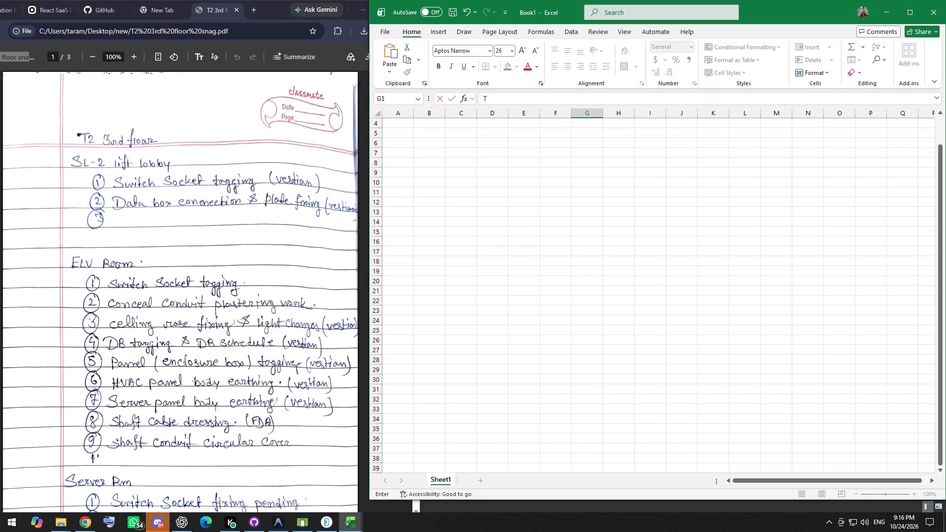
{"action": "scroll", "coordinate": [513, 191], "scroll_direction": "up", "scroll_amount": 2}
{"action": "scroll", "coordinate": [513, 191], "scroll_direction": "down", "scroll_amount": 1}
{"action": "scroll", "coordinate": [513, 191], "scroll_direction": "up", "scroll_amount": 4}
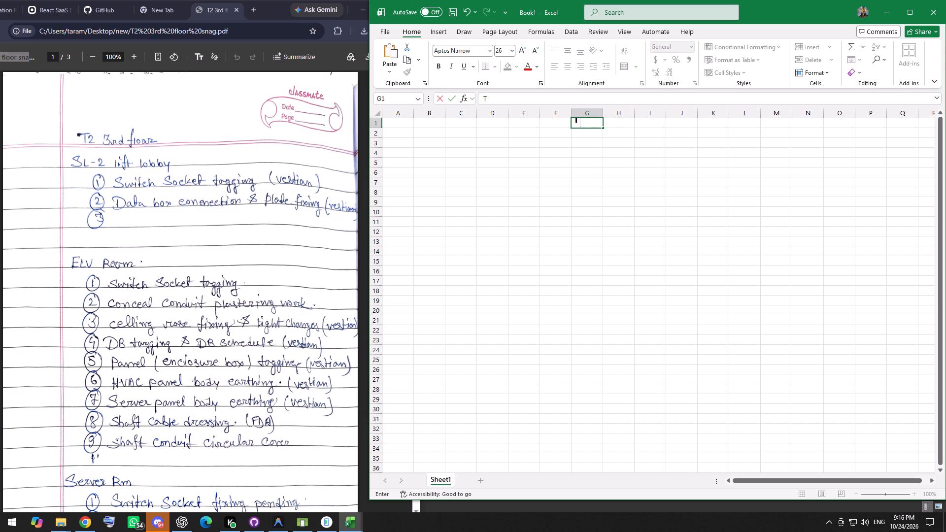
{"action": "key", "text": "2"}
{"action": "key", "text": "space"}
{"action": "key", "text": "3"}
{"action": "type", "text": "rd floor"}
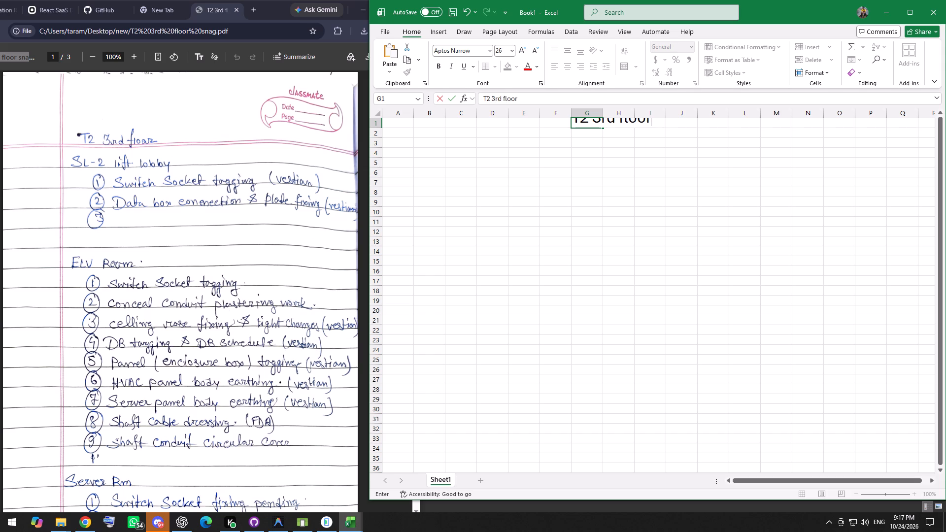
{"action": "left_click", "coordinate": [598, 133]}
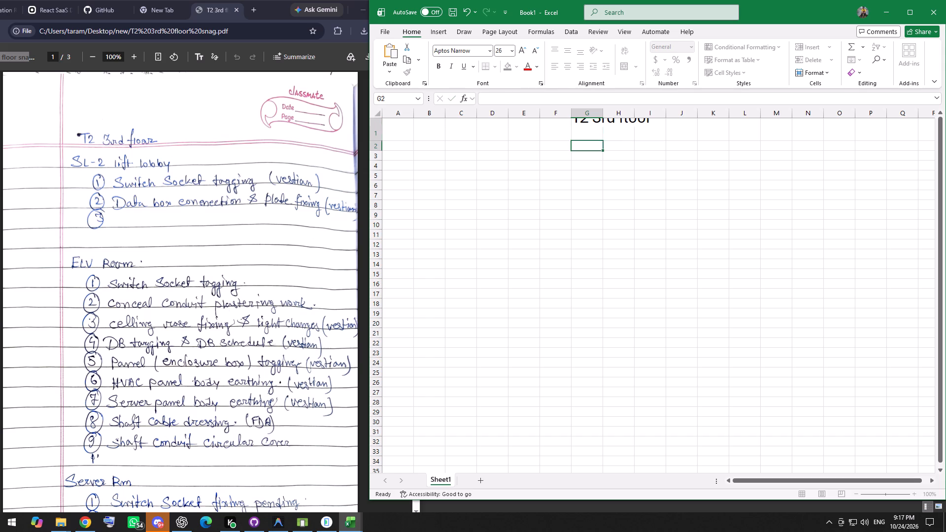
{"action": "left_click", "coordinate": [559, 127]}
{"action": "left_click", "coordinate": [671, 131]}
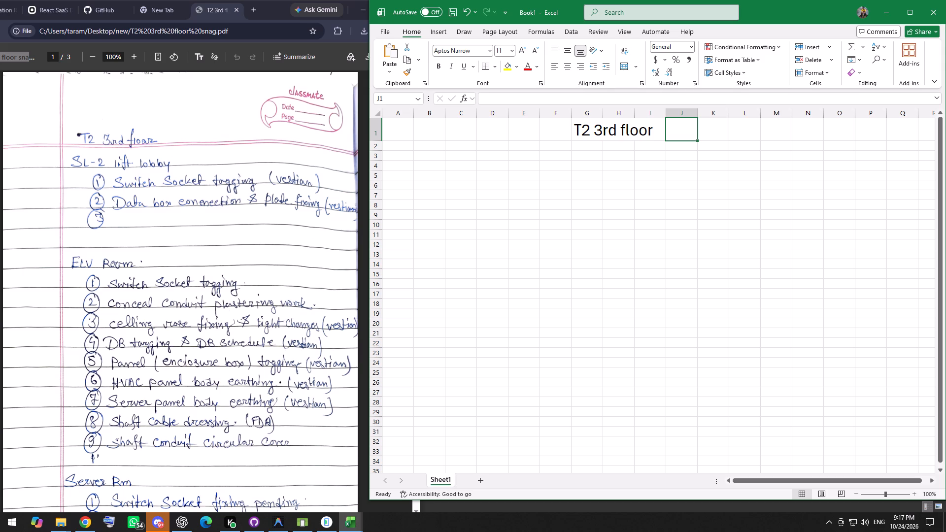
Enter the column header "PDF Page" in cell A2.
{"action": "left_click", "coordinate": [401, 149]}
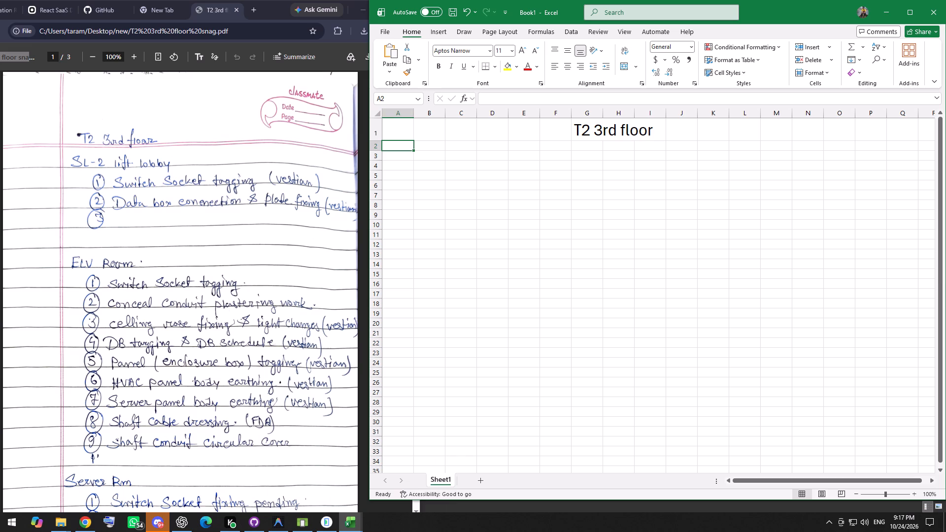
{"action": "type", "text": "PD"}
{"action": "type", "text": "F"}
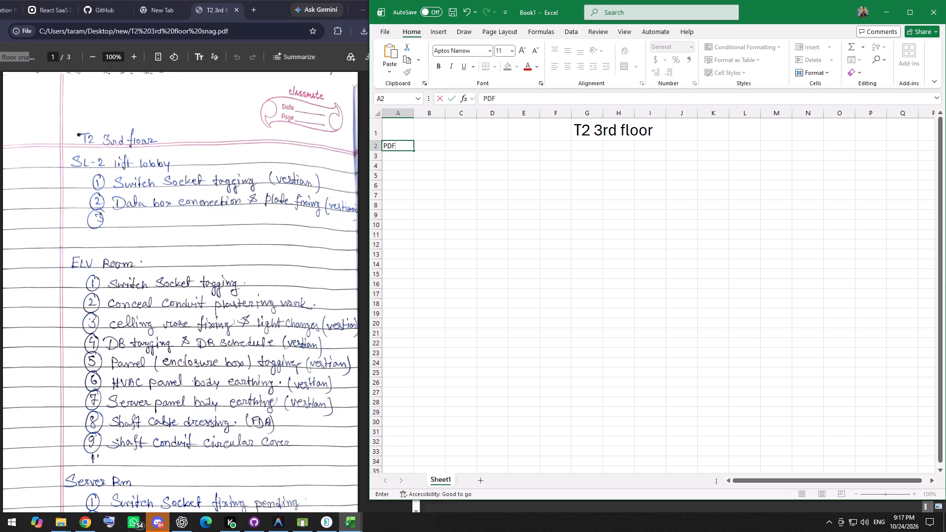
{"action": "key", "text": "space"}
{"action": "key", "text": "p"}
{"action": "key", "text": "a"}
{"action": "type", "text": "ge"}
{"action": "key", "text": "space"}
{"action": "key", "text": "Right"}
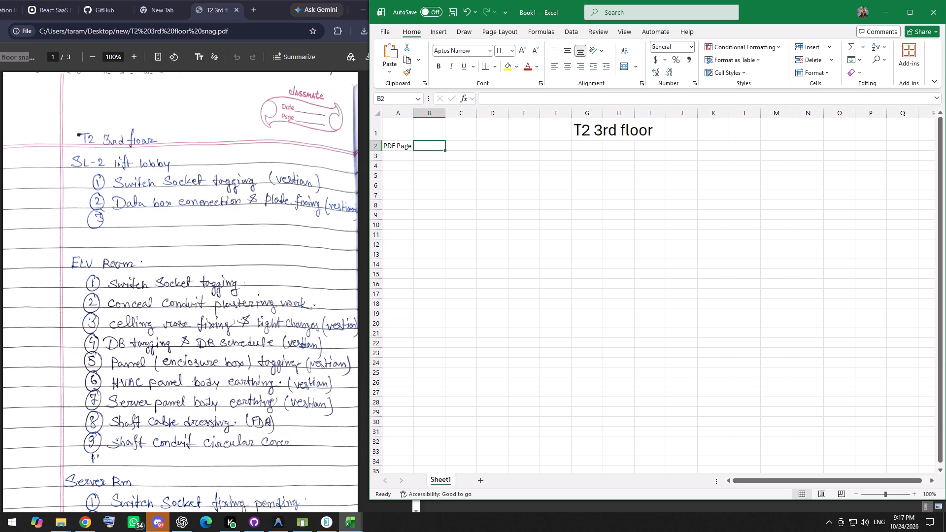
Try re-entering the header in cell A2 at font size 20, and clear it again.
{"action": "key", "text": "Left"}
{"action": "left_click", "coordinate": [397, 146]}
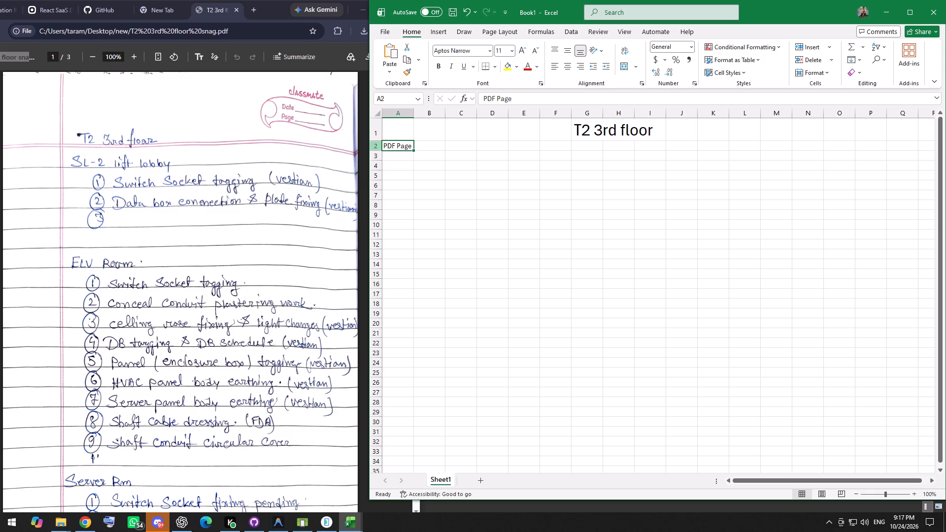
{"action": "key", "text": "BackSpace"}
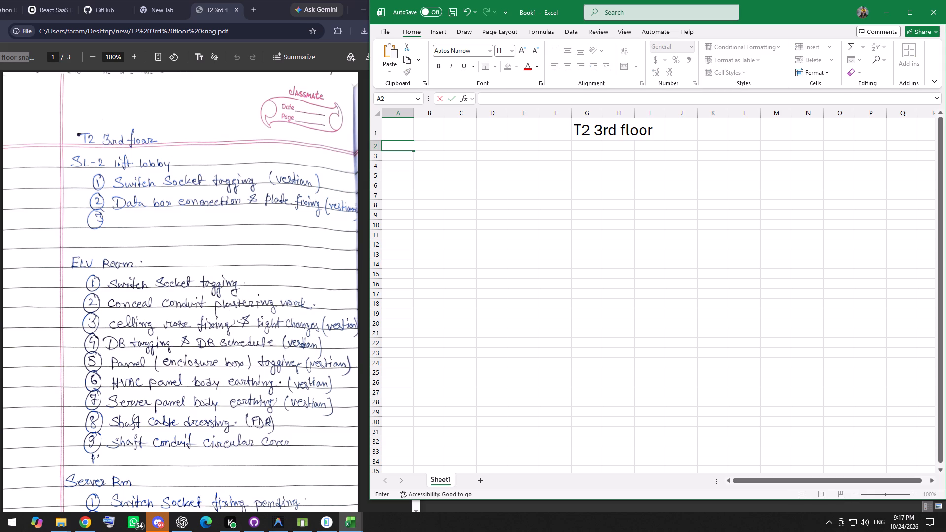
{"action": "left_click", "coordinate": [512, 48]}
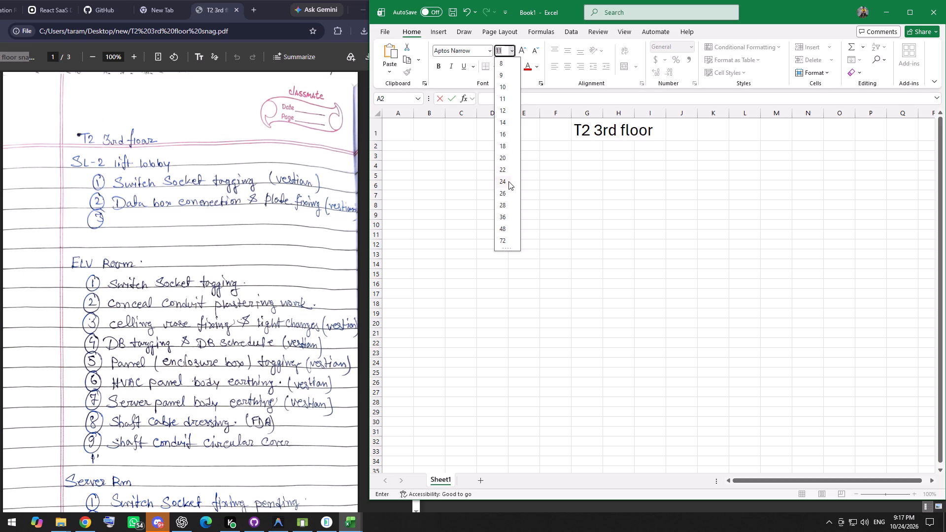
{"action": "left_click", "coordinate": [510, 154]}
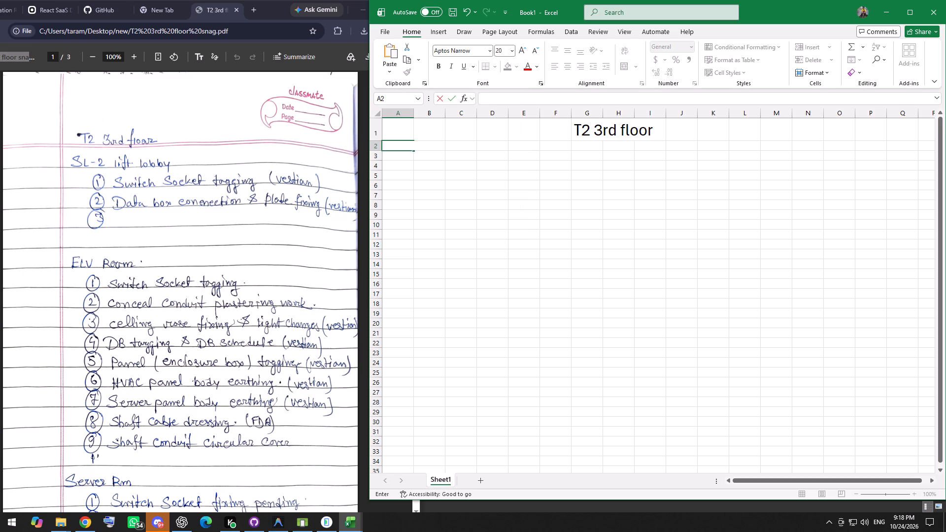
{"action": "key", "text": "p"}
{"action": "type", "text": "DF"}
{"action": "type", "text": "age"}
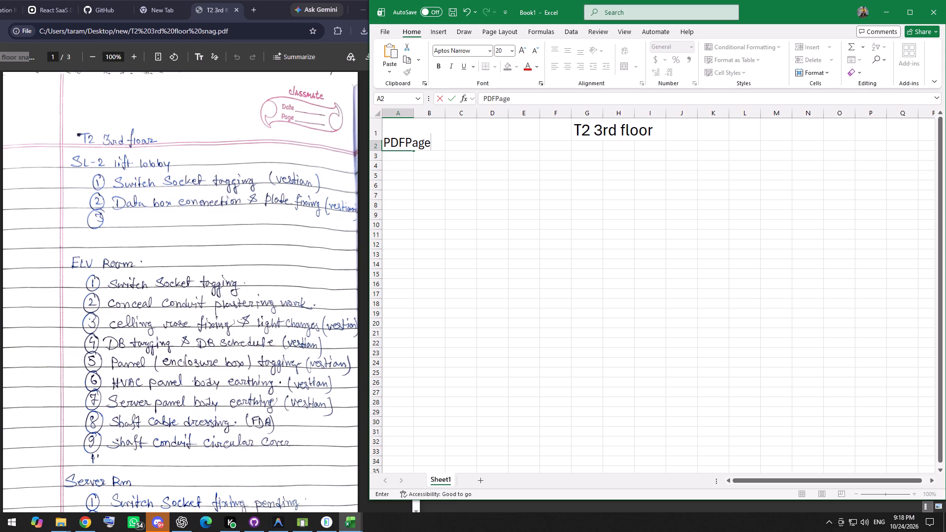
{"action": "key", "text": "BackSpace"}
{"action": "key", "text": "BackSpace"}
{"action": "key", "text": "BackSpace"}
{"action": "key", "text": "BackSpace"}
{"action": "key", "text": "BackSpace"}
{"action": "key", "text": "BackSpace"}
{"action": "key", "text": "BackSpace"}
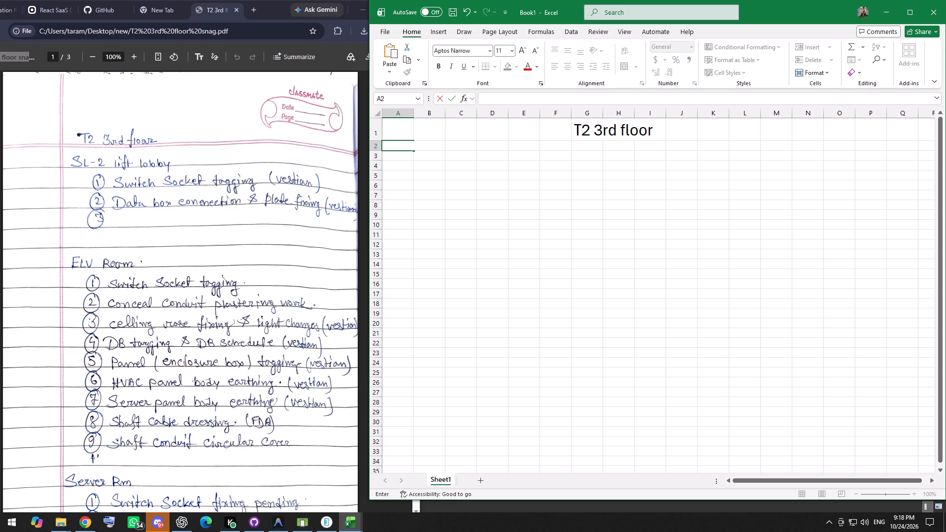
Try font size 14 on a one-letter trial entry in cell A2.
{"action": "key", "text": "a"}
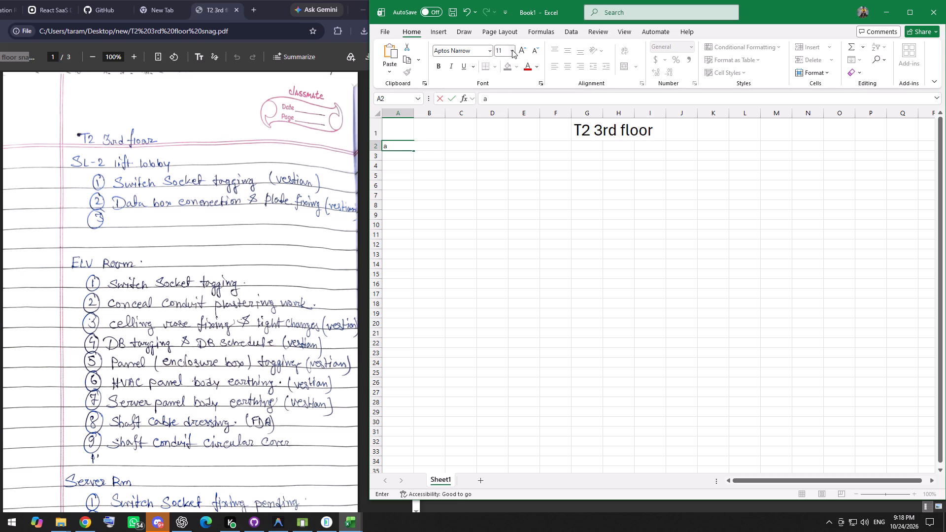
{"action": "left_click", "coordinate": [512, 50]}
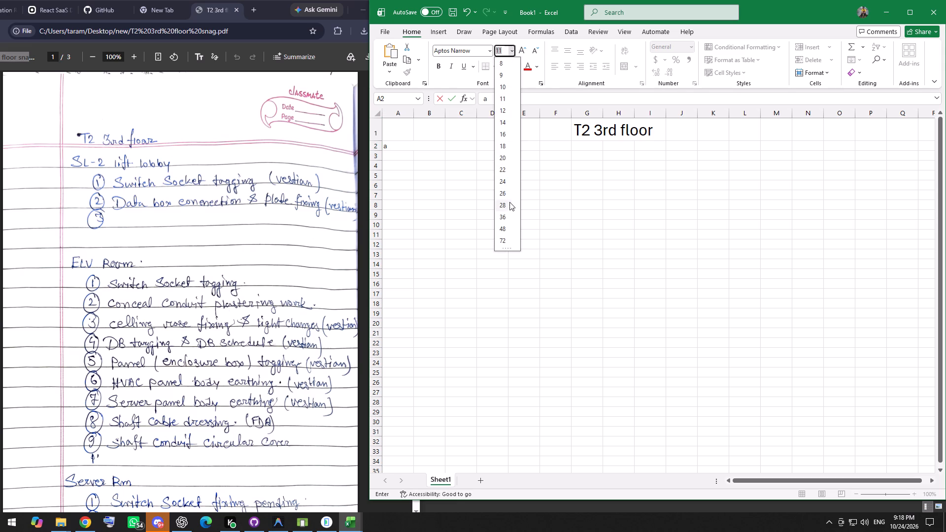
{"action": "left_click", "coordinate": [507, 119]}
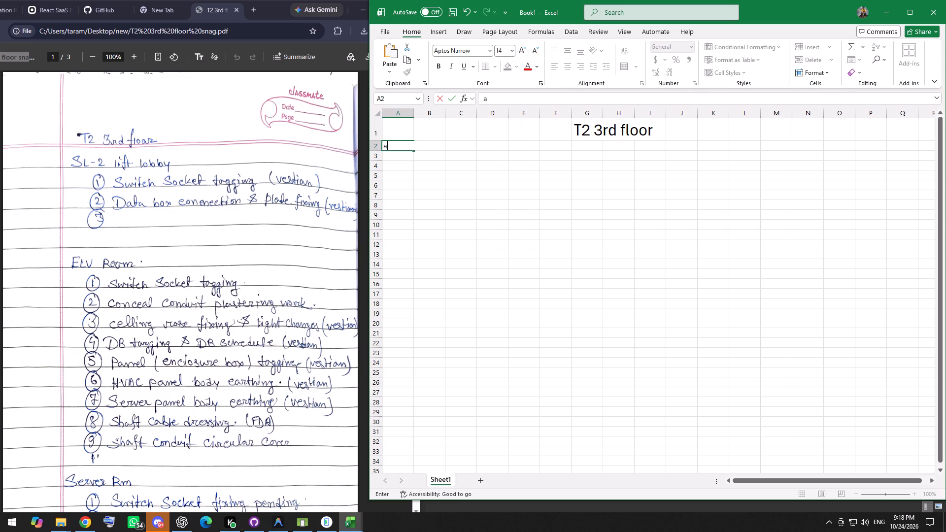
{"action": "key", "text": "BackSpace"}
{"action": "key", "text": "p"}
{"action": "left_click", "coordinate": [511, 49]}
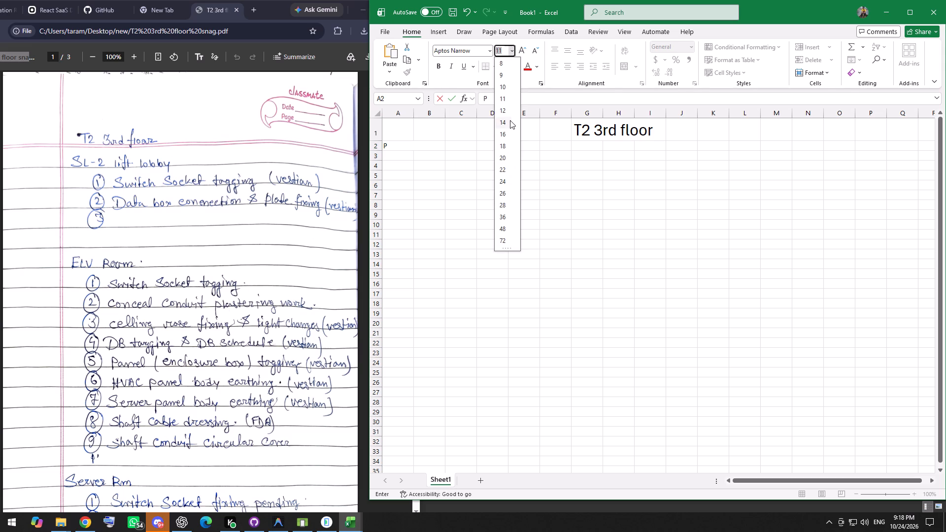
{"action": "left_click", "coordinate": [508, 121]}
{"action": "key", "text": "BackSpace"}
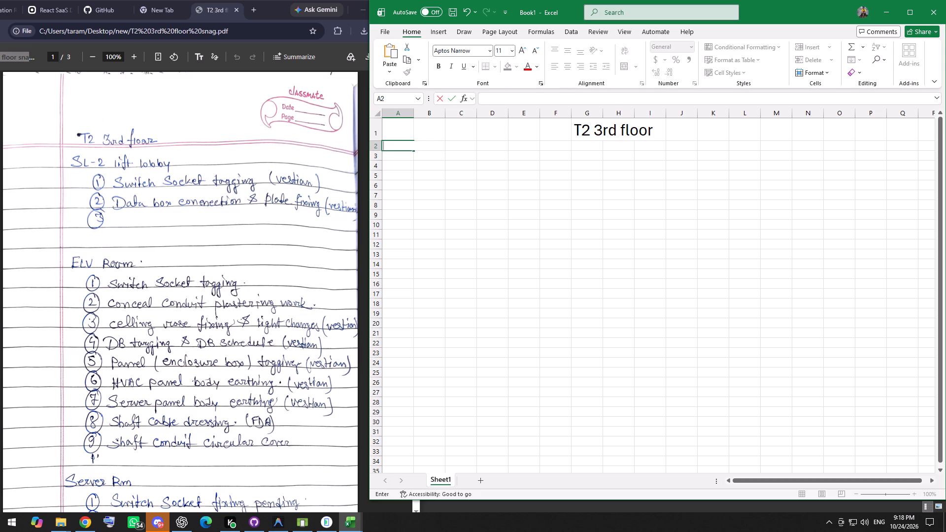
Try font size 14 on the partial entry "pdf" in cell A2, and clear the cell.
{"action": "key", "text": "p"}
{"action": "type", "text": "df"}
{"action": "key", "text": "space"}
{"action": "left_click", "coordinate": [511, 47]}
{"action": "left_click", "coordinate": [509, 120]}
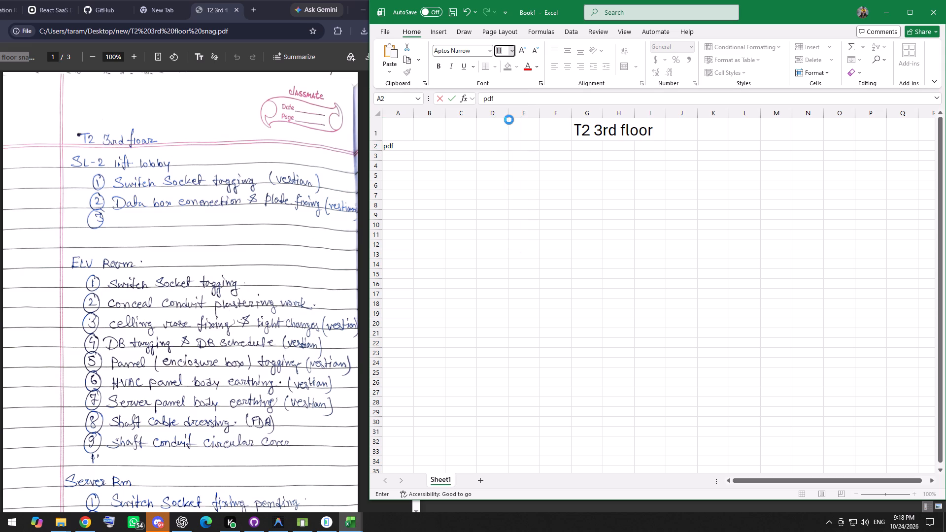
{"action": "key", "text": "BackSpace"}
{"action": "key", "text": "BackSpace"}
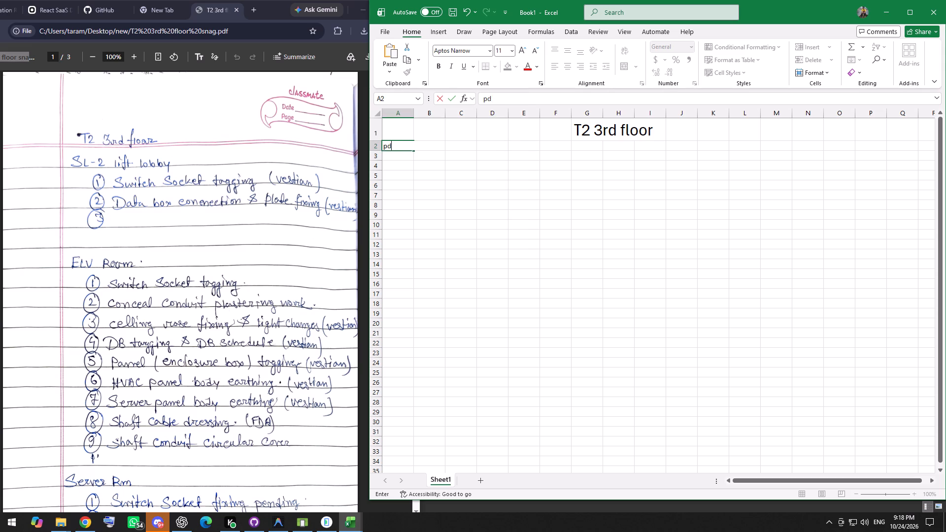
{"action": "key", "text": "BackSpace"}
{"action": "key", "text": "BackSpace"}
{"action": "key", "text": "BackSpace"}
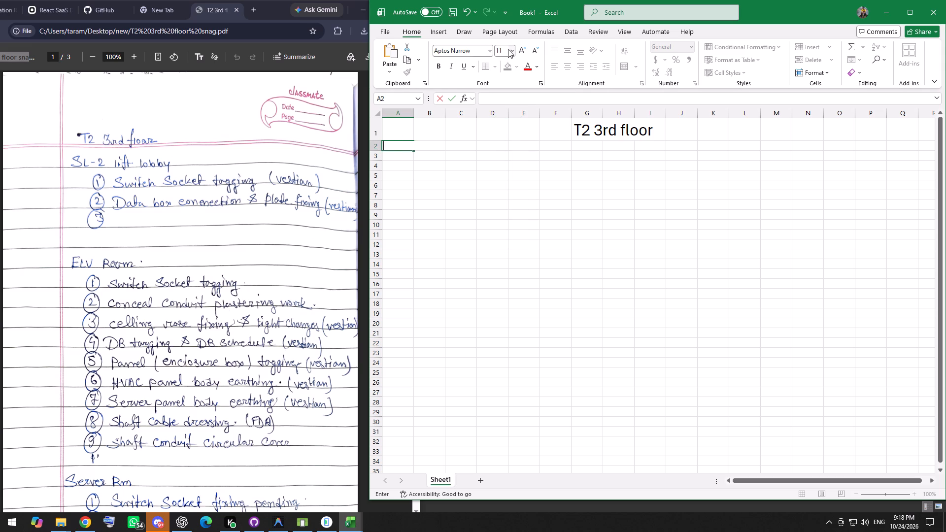
Set the font size to 14 and enter the column header "PDF Page" in cell A2.
{"action": "left_click", "coordinate": [510, 50]}
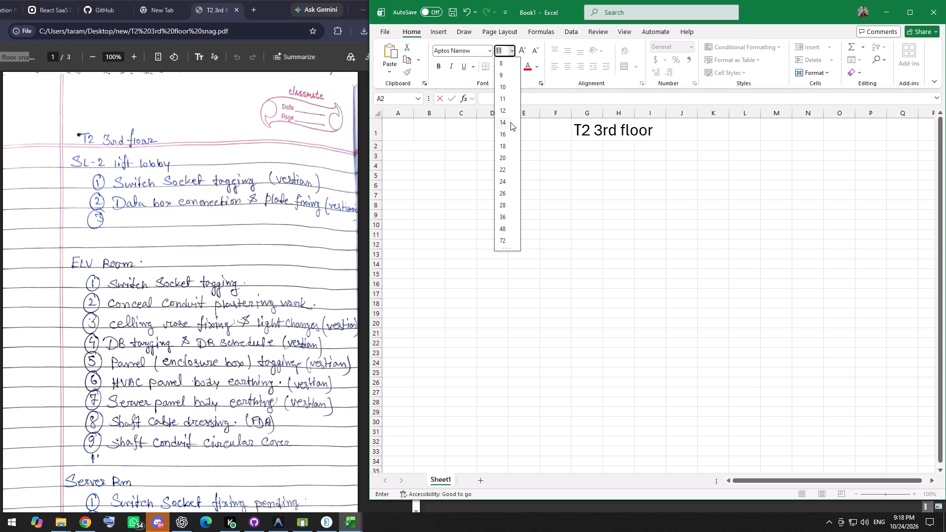
{"action": "left_click", "coordinate": [510, 122]}
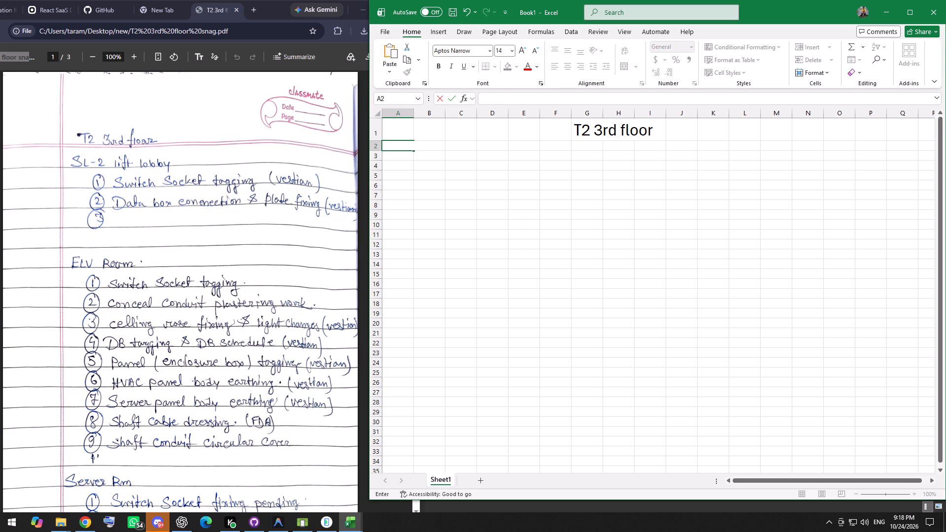
{"action": "key", "text": "p"}
{"action": "key", "text": "BackSpace"}
{"action": "left_click", "coordinate": [512, 51]}
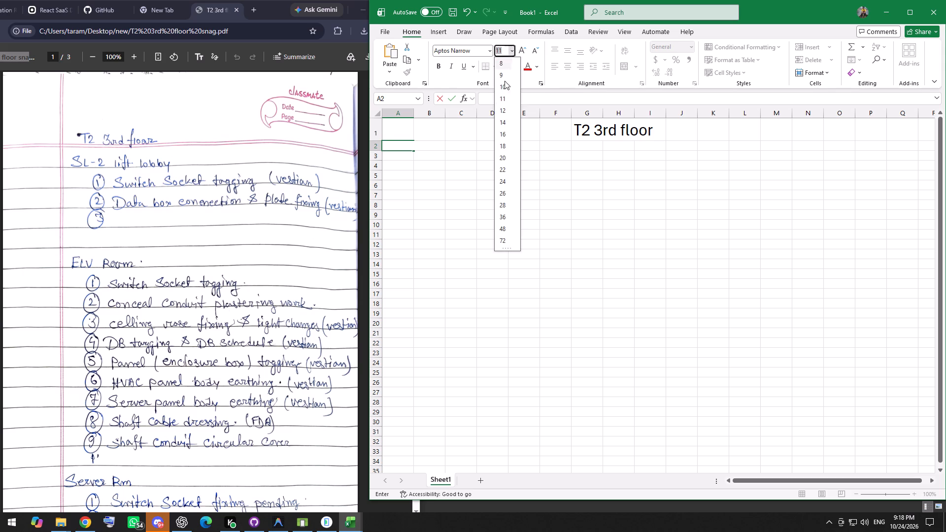
{"action": "left_click", "coordinate": [506, 122]}
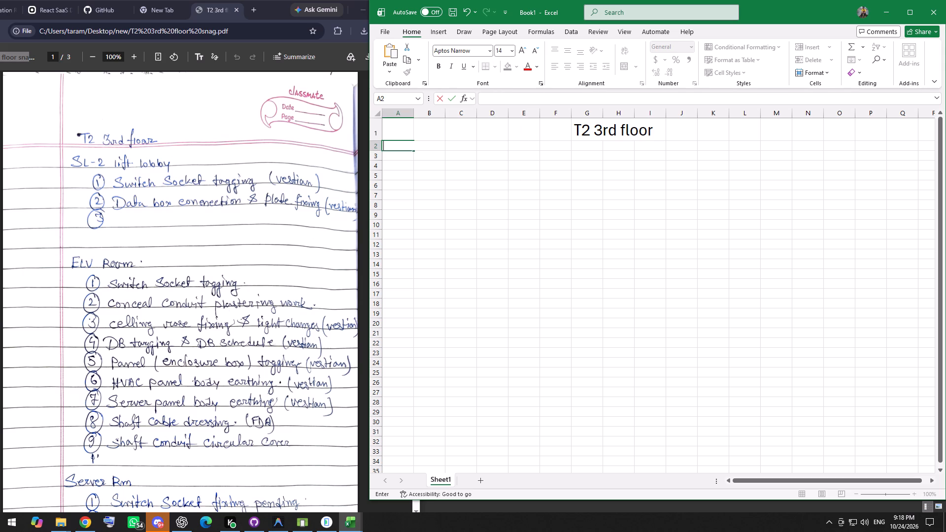
{"action": "type", "text": "PDF"}
{"action": "key", "text": "space"}
{"action": "key", "text": "p"}
{"action": "key", "text": "a"}
{"action": "type", "text": "ge"}
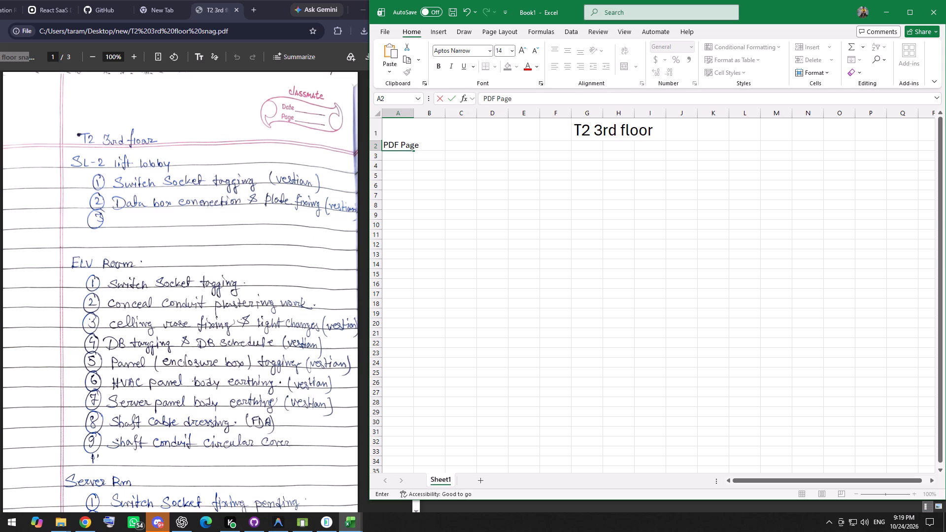
{"action": "key", "text": "Right"}
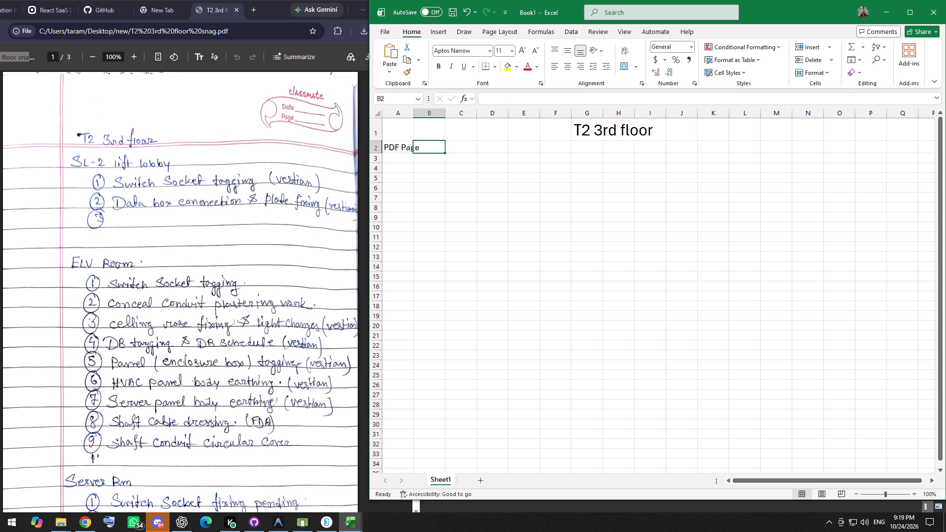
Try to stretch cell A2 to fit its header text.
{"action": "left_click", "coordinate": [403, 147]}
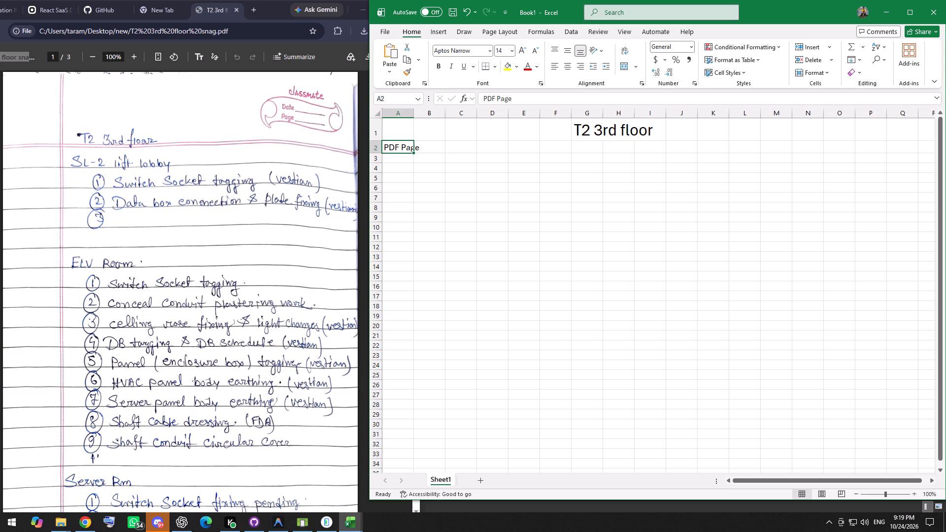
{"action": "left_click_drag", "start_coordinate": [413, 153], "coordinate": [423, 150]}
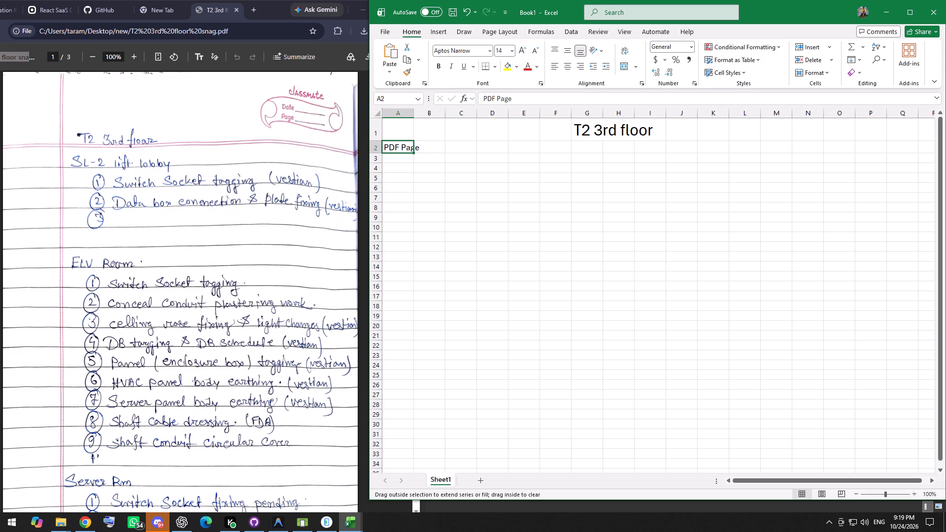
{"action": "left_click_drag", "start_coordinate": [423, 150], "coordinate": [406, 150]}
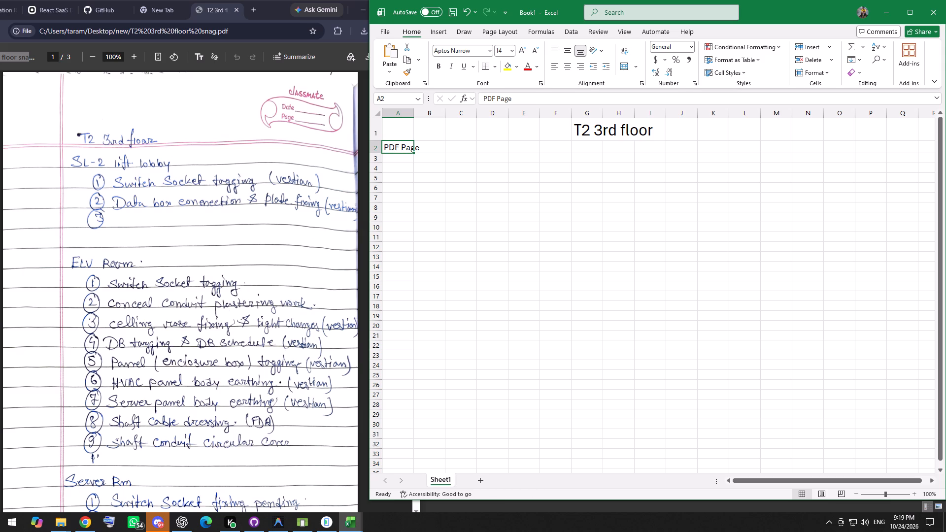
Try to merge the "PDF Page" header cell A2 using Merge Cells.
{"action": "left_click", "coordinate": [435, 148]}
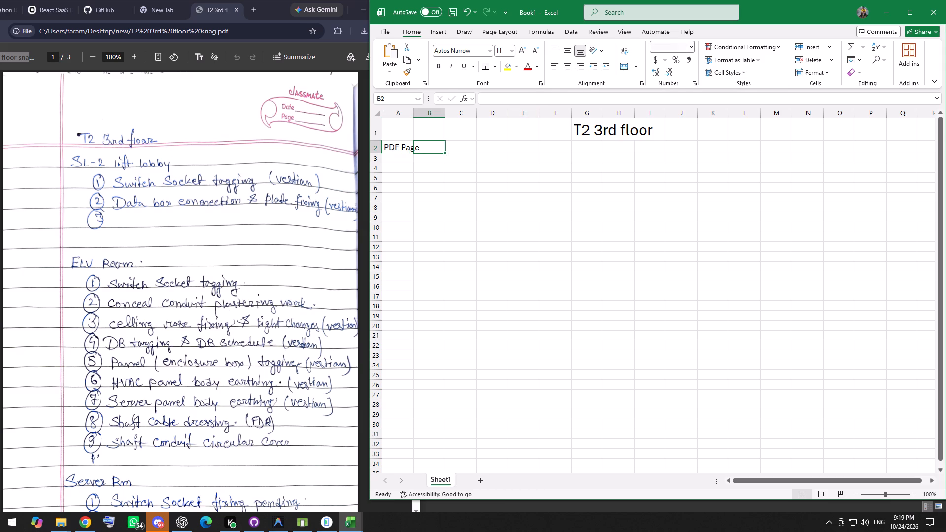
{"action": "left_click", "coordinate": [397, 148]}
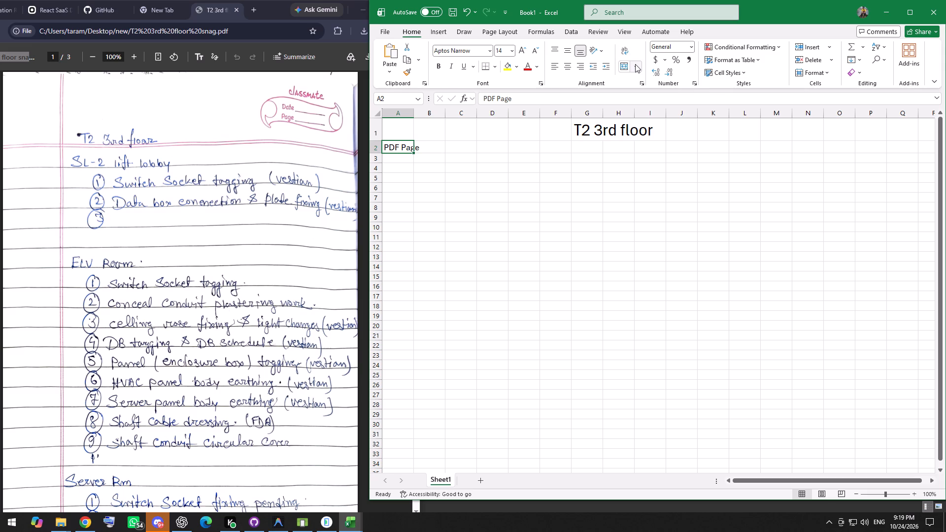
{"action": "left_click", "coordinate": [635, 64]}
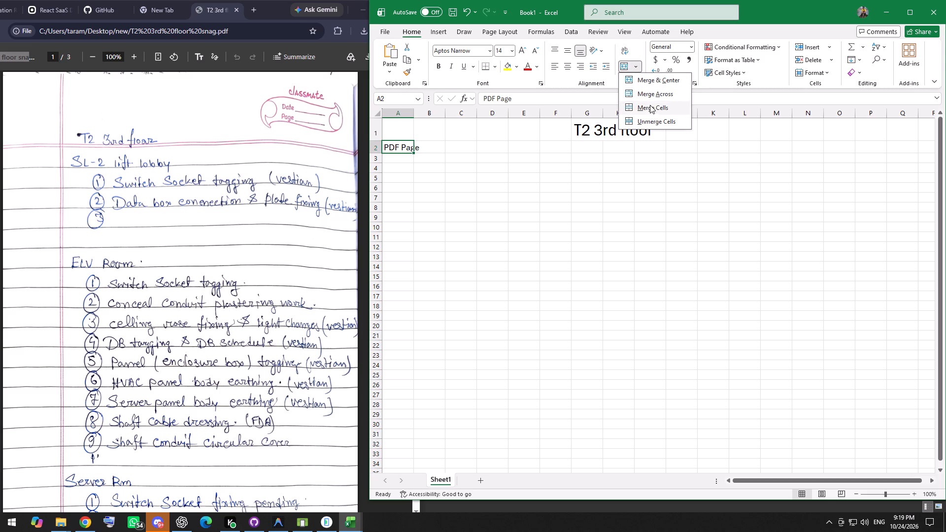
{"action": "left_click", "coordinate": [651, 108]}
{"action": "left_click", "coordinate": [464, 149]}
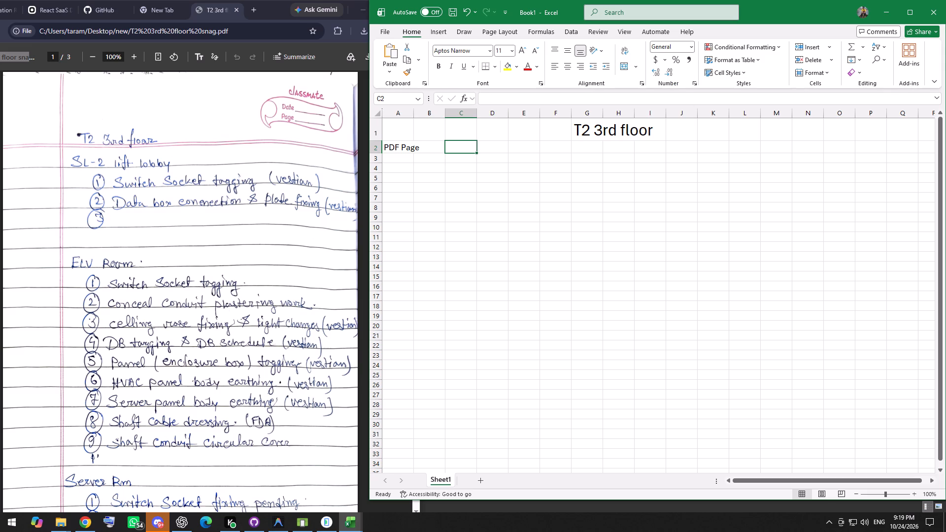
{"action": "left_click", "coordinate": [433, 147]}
Set the font size to 14 in cell C2 and enter the column header "ROOM/AREA".
{"action": "left_click", "coordinate": [459, 147]}
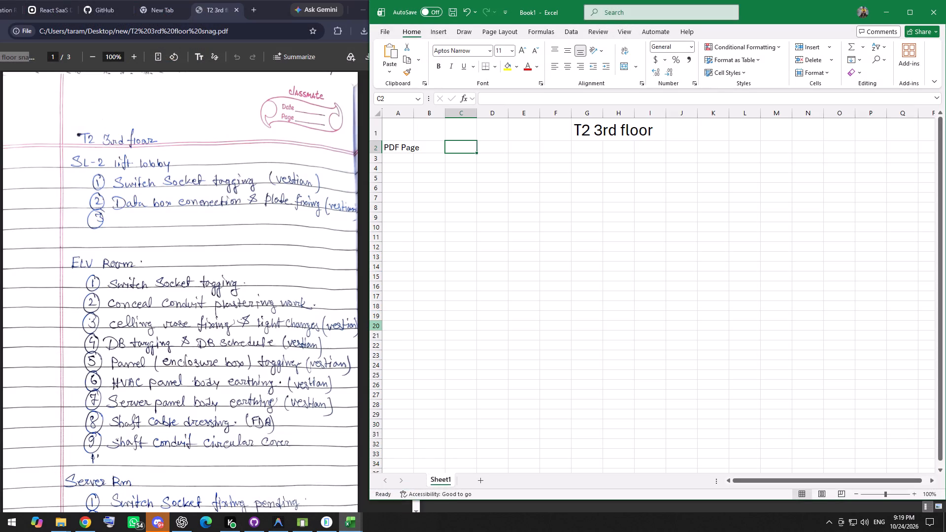
{"action": "key", "text": "r"}
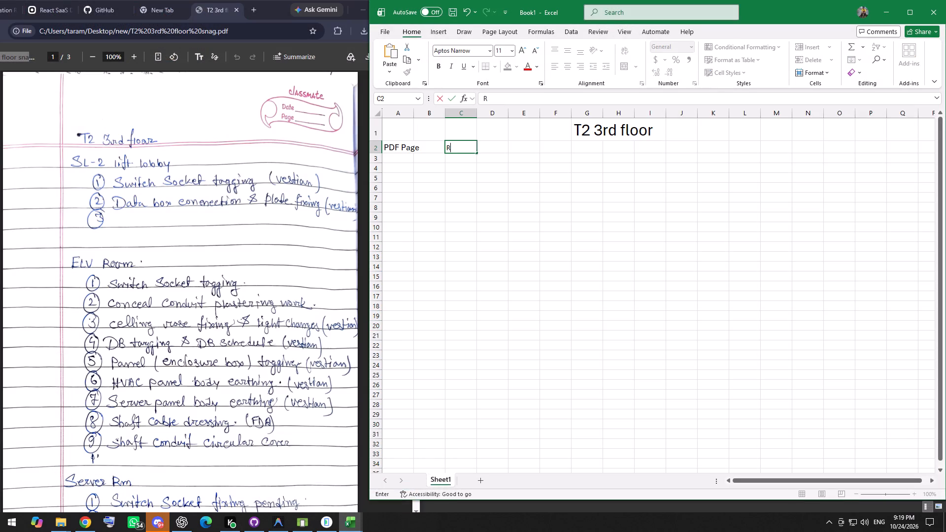
{"action": "key", "text": "BackSpace"}
{"action": "left_click", "coordinate": [513, 48]}
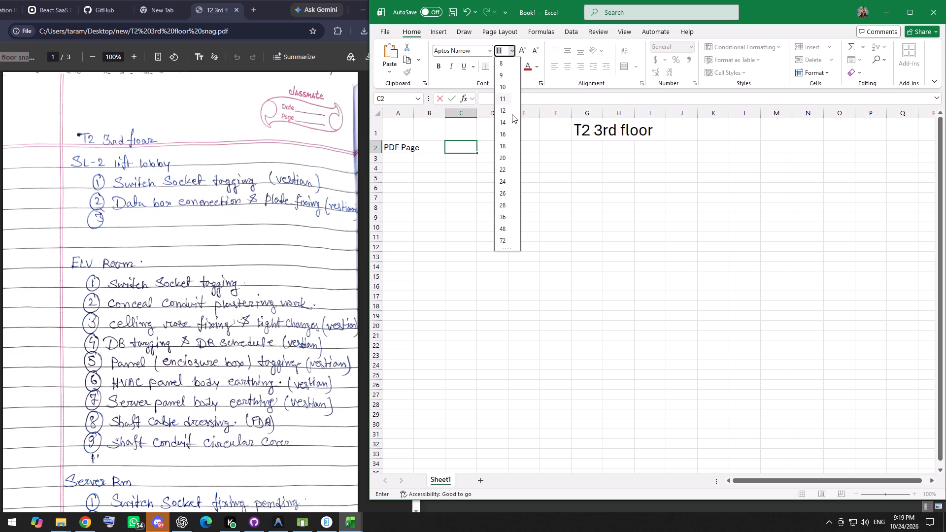
{"action": "left_click", "coordinate": [509, 117]}
{"action": "type", "text": "ROOM"}
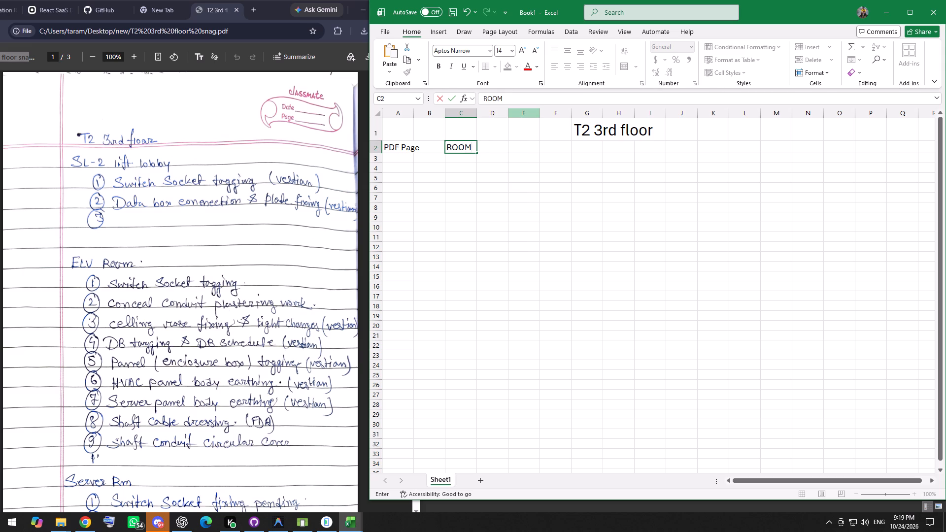
{"action": "key", "text": "shift+question"}
{"action": "key", "text": "BackSpace"}
{"action": "key", "text": "slash"}
{"action": "type", "text": "AREA"}
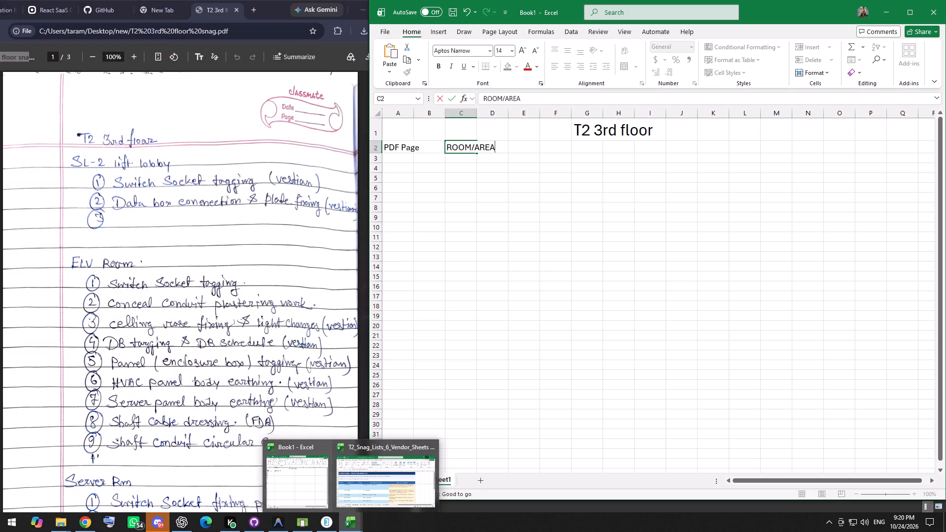
Change the header in cell C2 to title case as "Room/Area".
{"action": "key", "text": "BackSpace"}
{"action": "key", "text": "BackSpace"}
{"action": "key", "text": "BackSpace"}
{"action": "key", "text": "BackSpace"}
{"action": "key", "text": "BackSpace"}
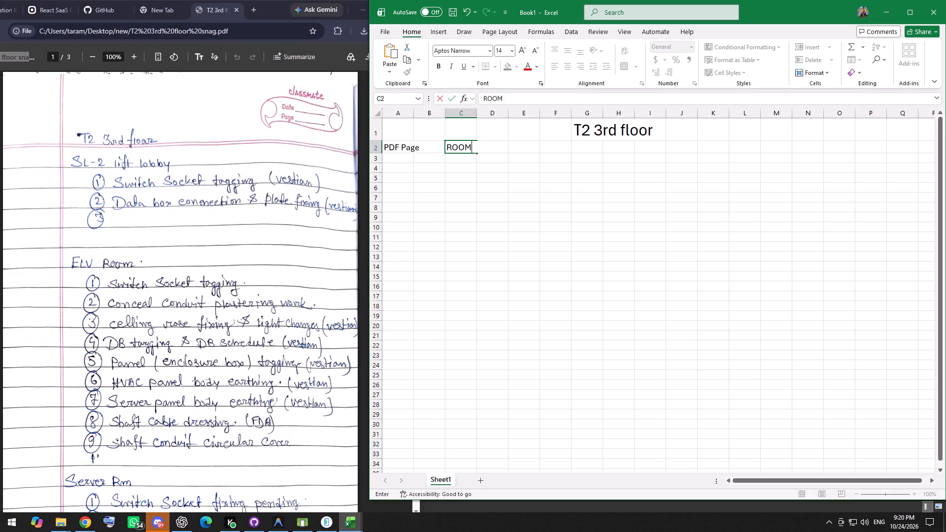
{"action": "key", "text": "BackSpace"}
{"action": "key", "text": "BackSpace"}
{"action": "key", "text": "BackSpace"}
{"action": "type", "text": "oom"}
{"action": "key", "text": "slash"}
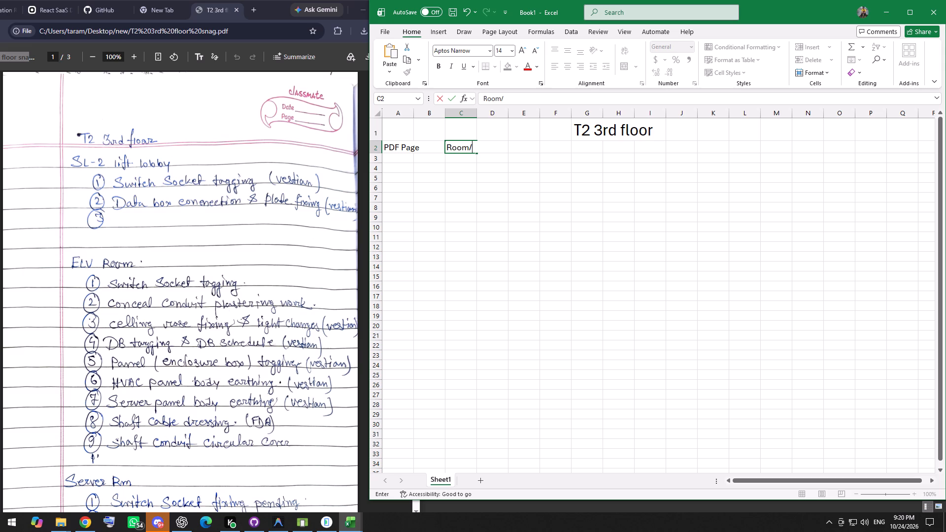
{"action": "key", "text": "a"}
{"action": "type", "text": "rea"}
Set the font size to 14 in cell E2 and enter the column header "Item No.".
{"action": "left_click", "coordinate": [525, 148]}
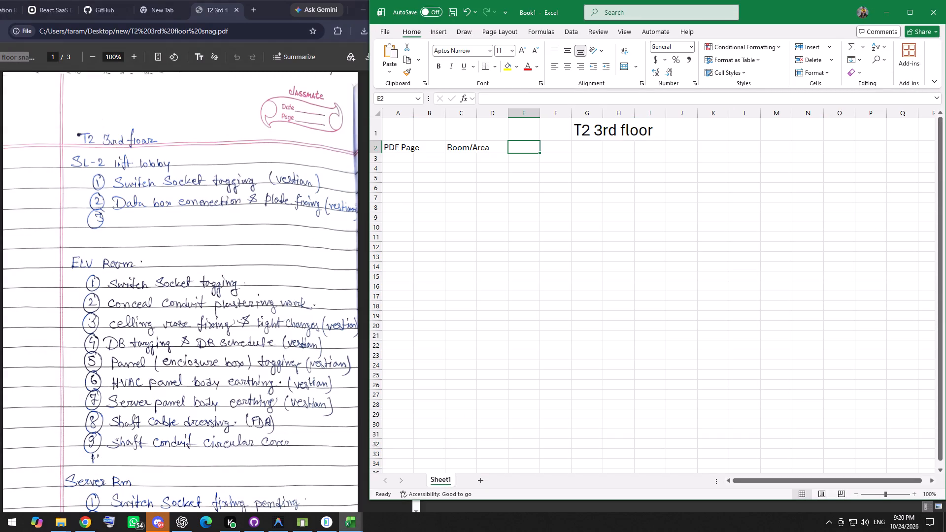
{"action": "left_click", "coordinate": [512, 48]}
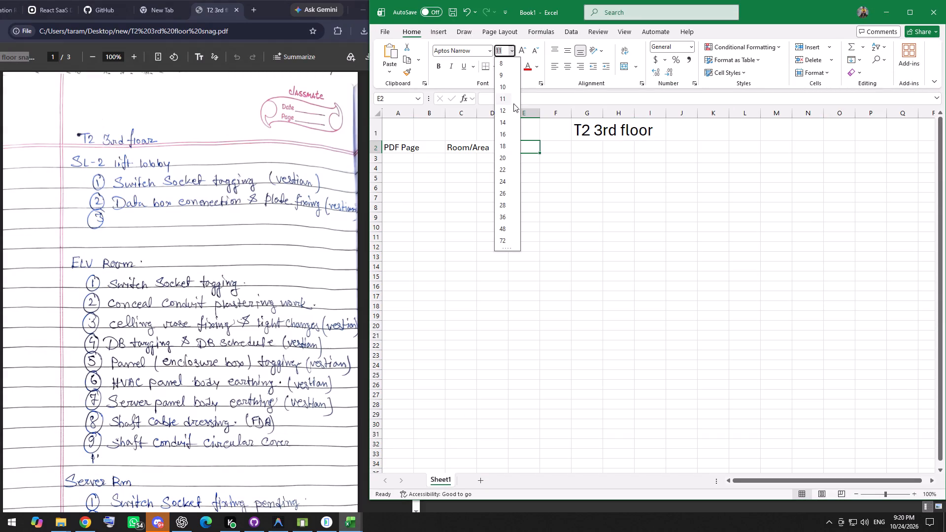
{"action": "left_click", "coordinate": [507, 122]}
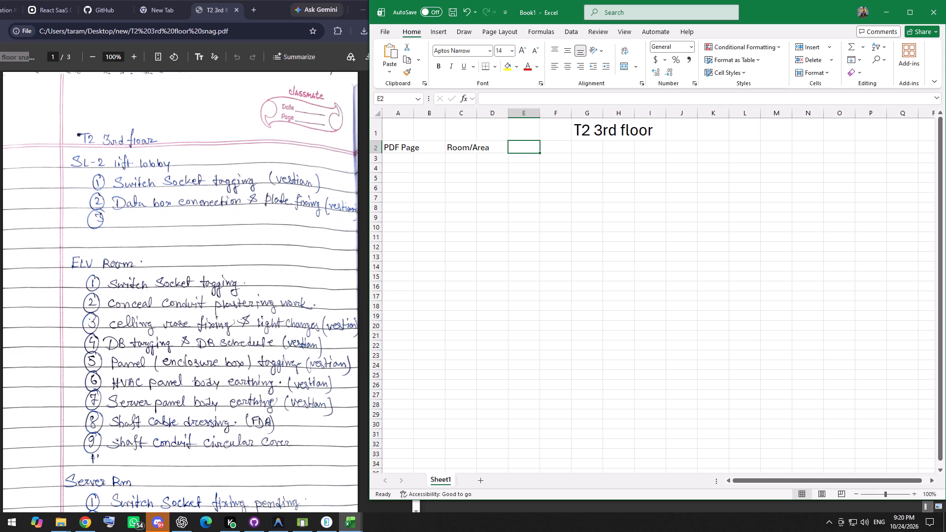
{"action": "type", "text": "ITE"}
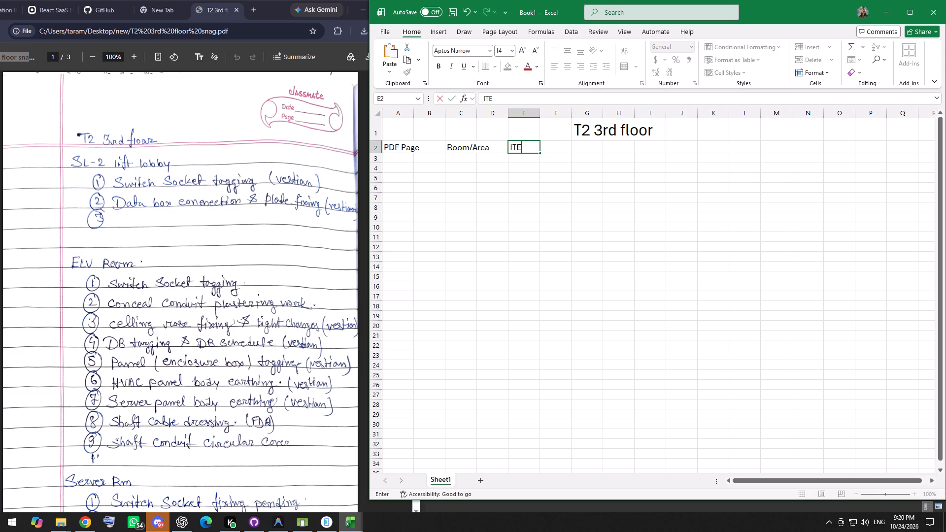
{"action": "key", "text": "BackSpace"}
{"action": "key", "text": "BackSpace"}
{"action": "type", "text": "em"}
{"action": "key", "text": "BackSpace"}
{"action": "type", "text": "=="}
{"action": "key", "text": "BackSpace"}
{"action": "key", "text": "BackSpace"}
{"action": "key", "text": "BackSpace"}
{"action": "type", "text": "tem"}
{"action": "key", "text": "space"}
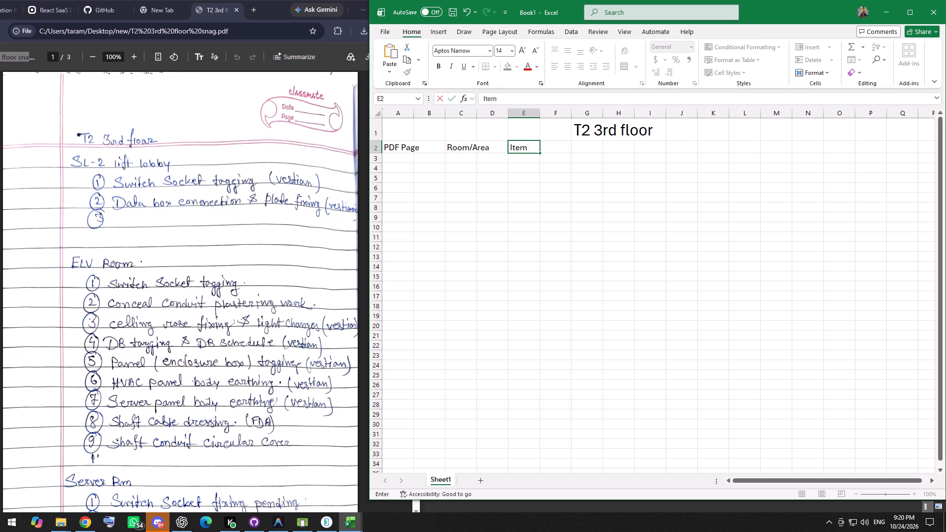
{"action": "key", "text": "n"}
{"action": "key", "text": "o"}
{"action": "key", "text": "period"}
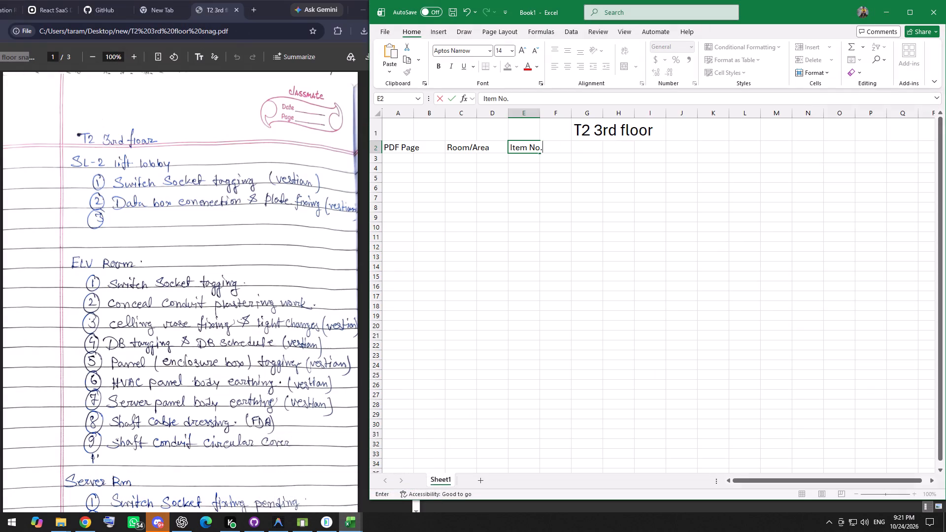
{"action": "key", "text": "Right"}
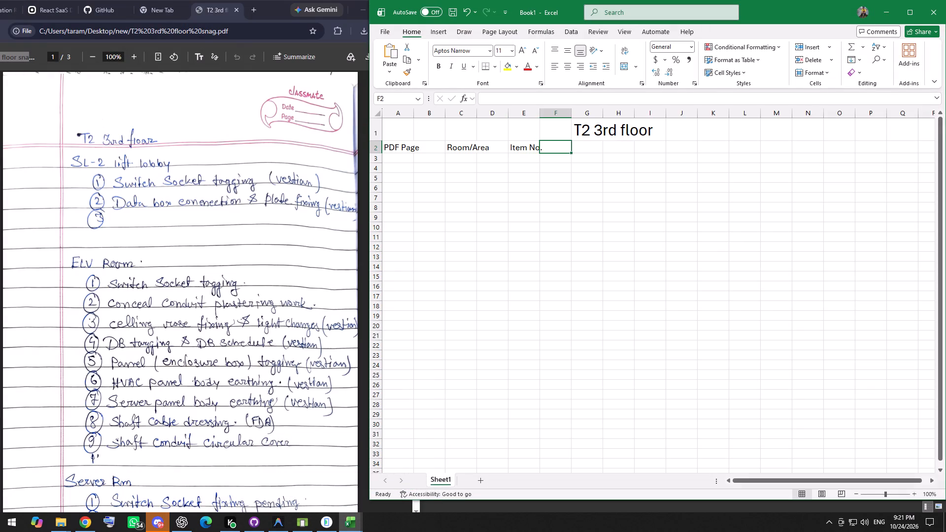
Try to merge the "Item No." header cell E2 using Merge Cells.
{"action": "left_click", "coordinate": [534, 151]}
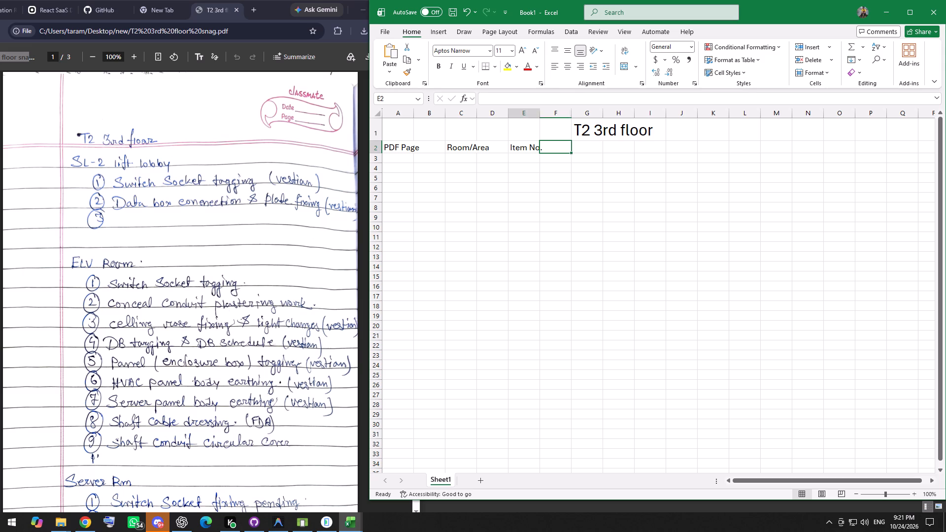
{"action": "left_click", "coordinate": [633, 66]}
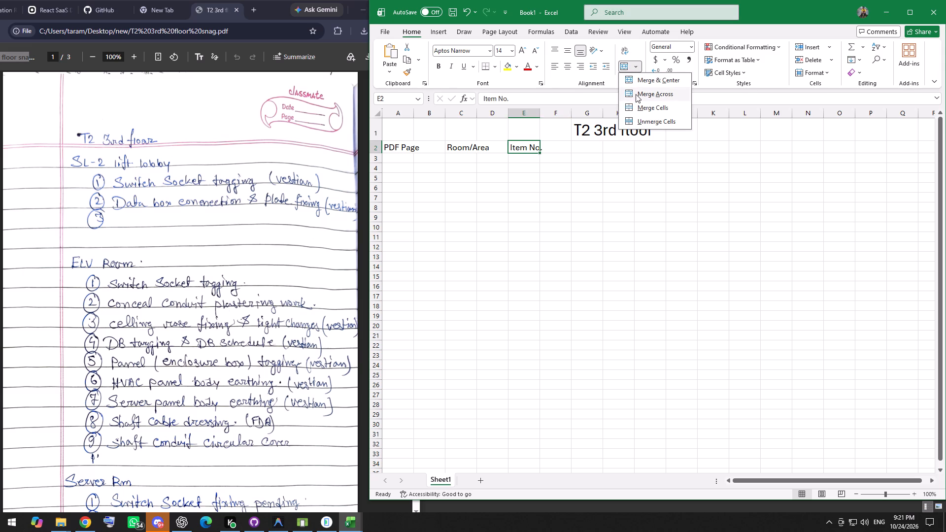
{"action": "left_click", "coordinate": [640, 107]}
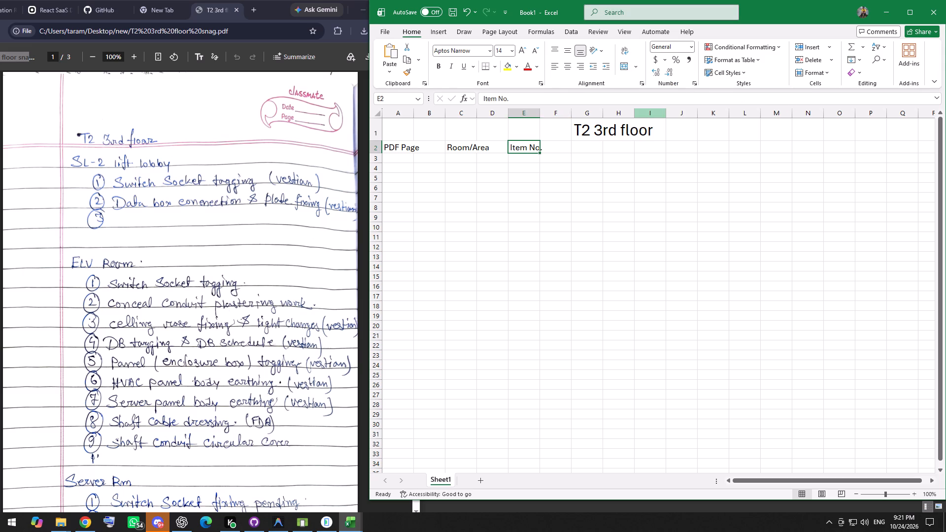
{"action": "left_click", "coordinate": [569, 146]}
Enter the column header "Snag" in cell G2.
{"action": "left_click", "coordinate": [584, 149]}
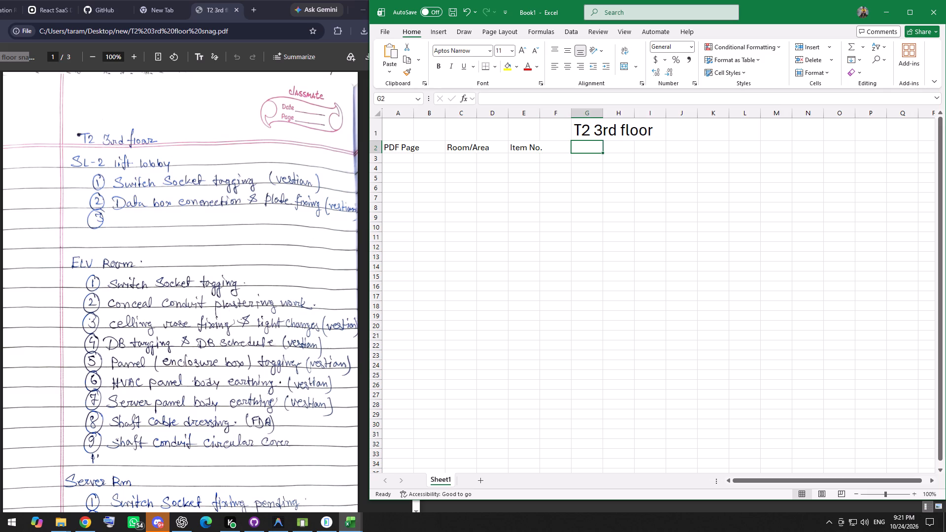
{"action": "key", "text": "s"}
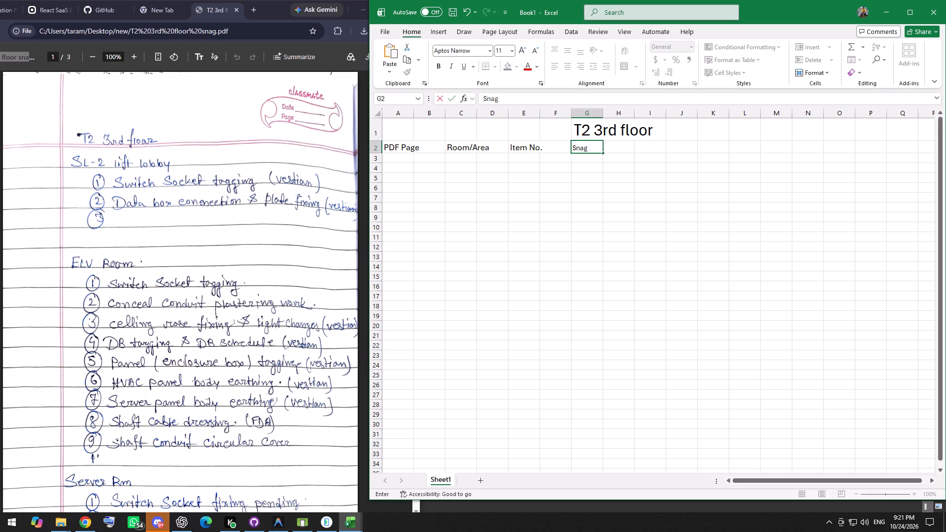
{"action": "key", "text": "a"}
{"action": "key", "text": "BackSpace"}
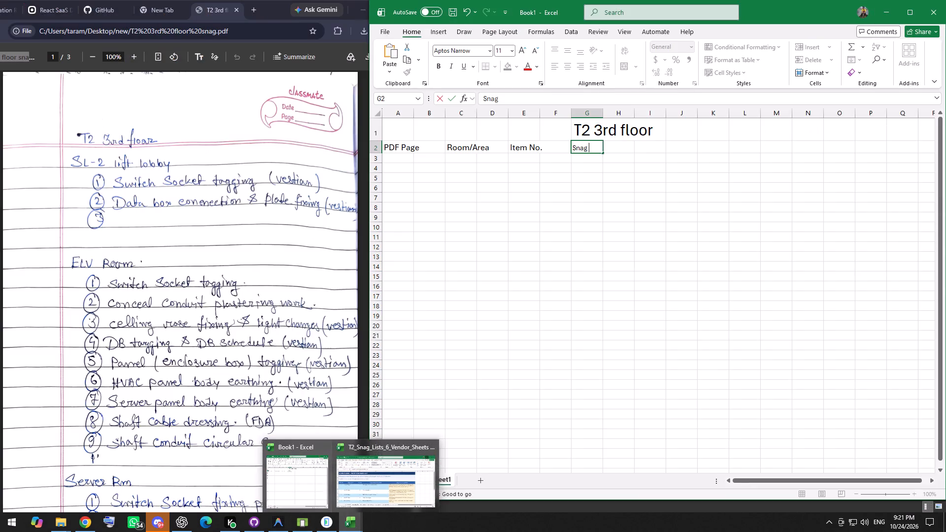
Add spaces around the slash in the cell C2 header so it reads "Room / Area".
{"action": "left_click", "coordinate": [472, 148]}
{"action": "left_click", "coordinate": [472, 148]}
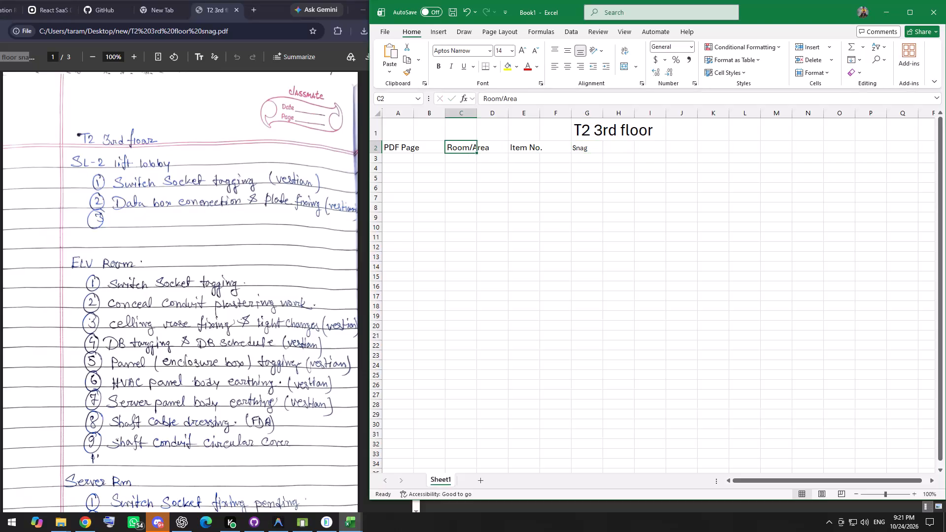
{"action": "triple_click", "coordinate": [468, 146]}
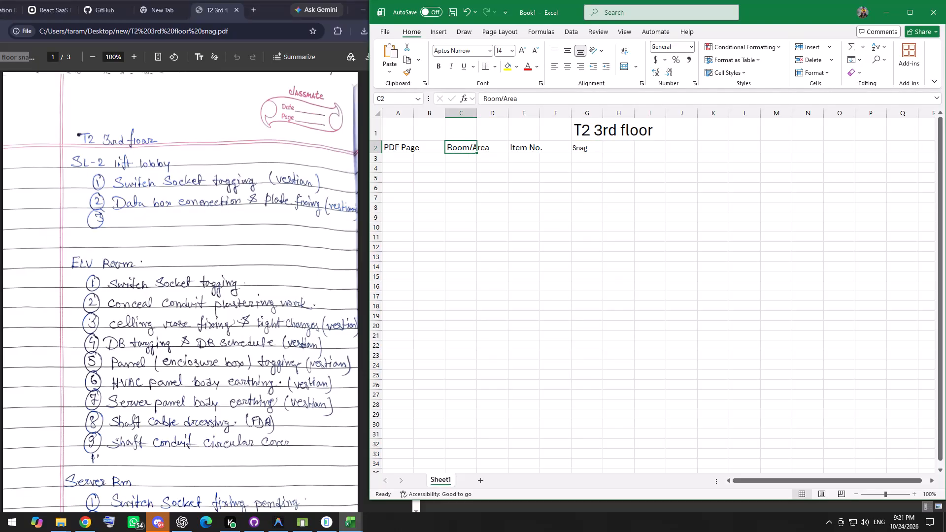
{"action": "double_click", "coordinate": [471, 148]}
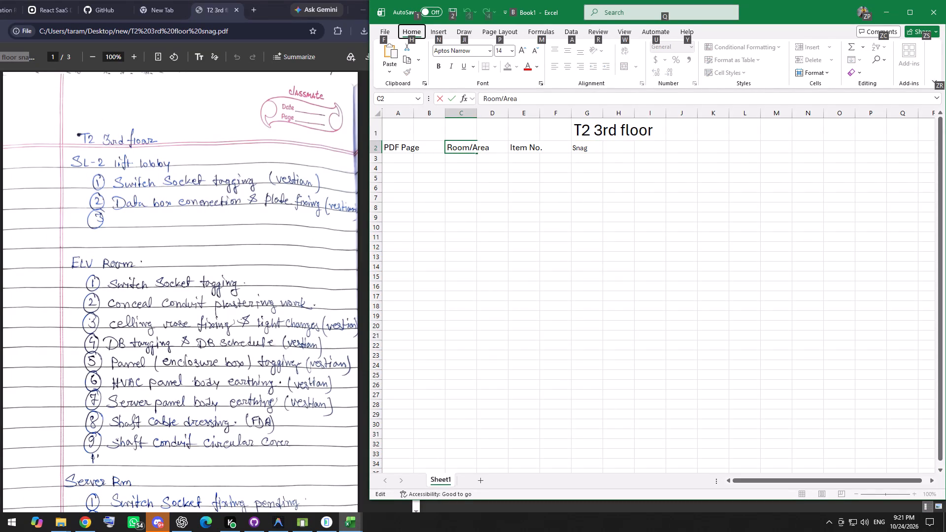
{"action": "left_click", "coordinate": [469, 146]}
{"action": "key", "text": "space"}
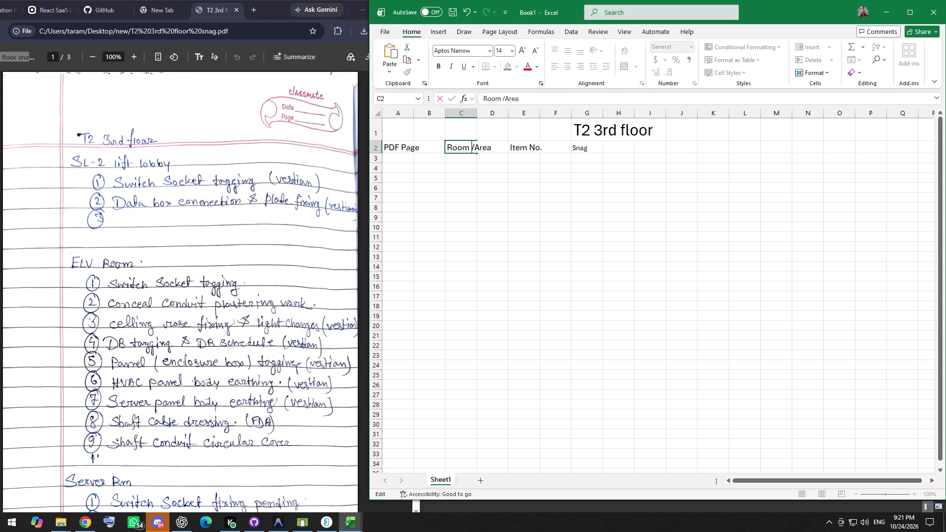
{"action": "left_click", "coordinate": [474, 145]}
{"action": "key", "text": "space"}
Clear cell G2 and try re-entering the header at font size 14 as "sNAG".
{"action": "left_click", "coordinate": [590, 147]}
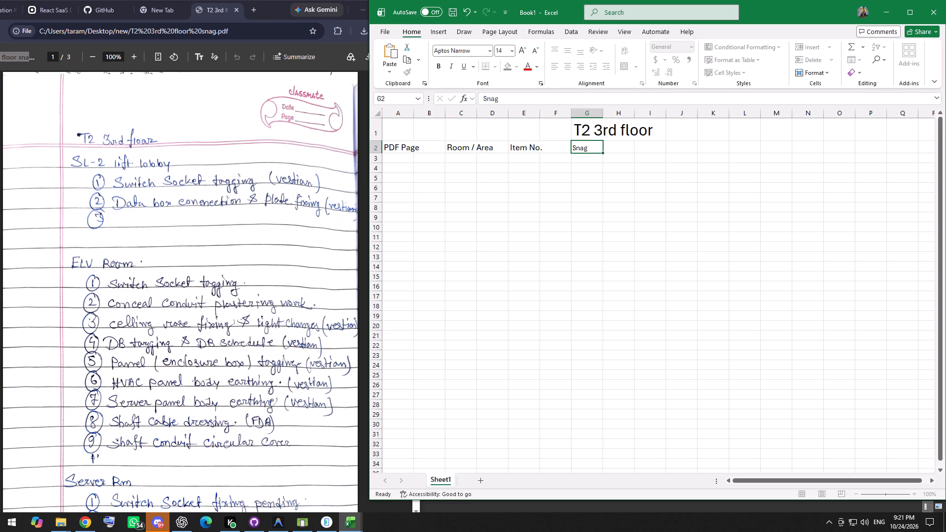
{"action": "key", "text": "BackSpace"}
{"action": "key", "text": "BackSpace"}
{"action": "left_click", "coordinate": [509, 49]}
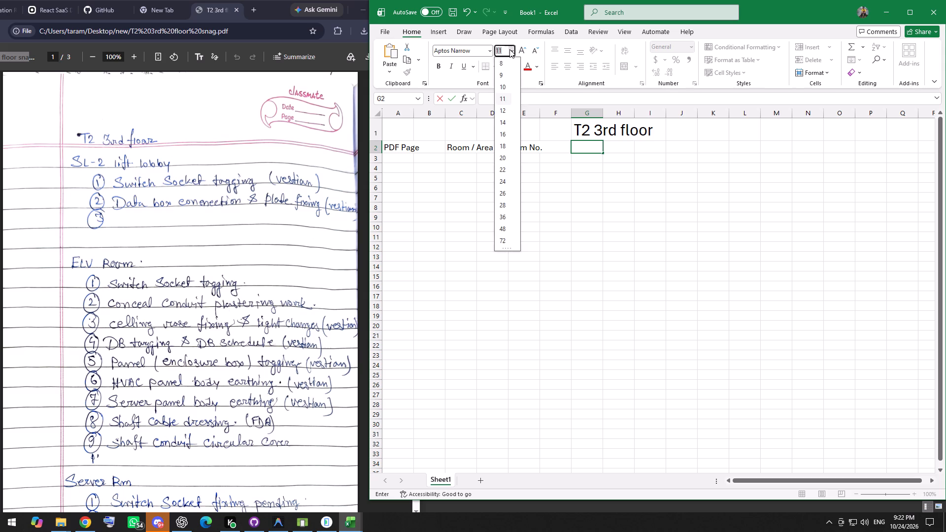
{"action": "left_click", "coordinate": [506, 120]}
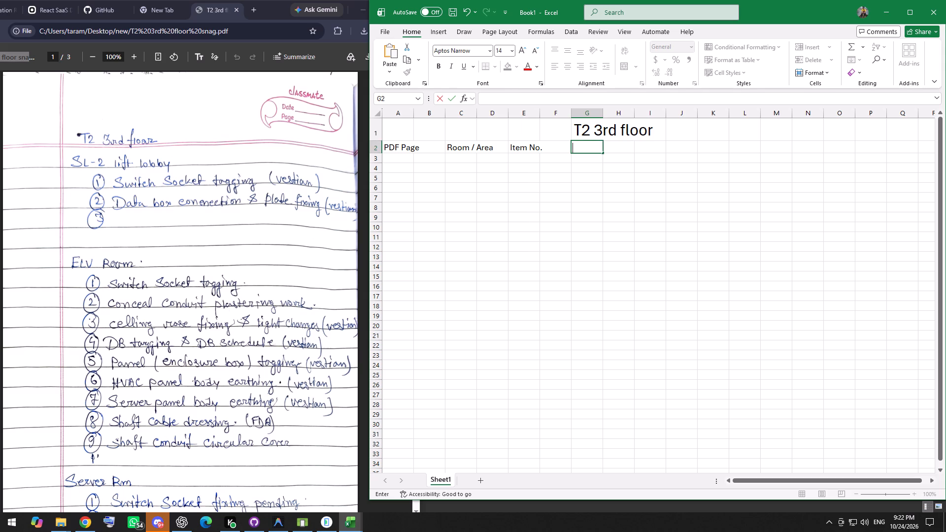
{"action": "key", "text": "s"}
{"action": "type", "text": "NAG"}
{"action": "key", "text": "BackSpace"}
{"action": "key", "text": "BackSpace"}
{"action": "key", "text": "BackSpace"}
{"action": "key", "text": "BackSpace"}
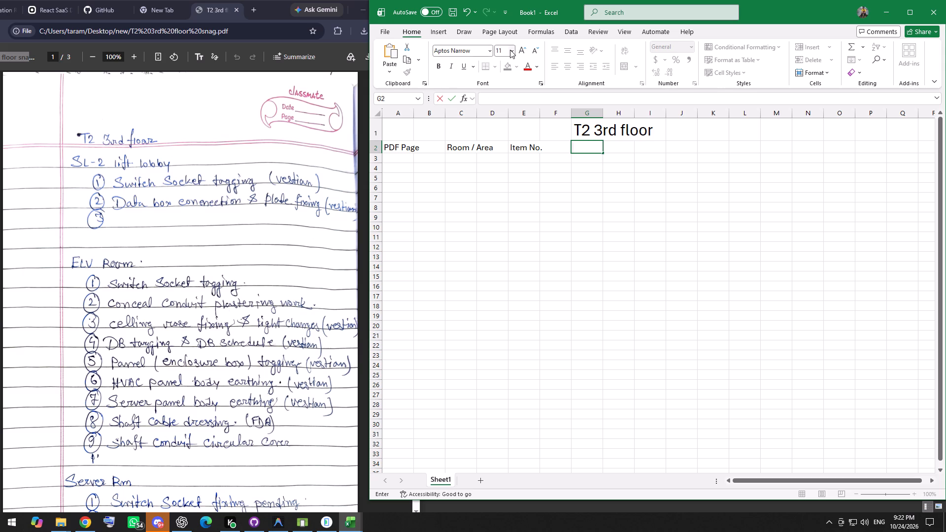
Set the font size to 14 in cell G2 and enter the column header "Snag / Action (Transcribed)".
{"action": "left_click", "coordinate": [510, 50]}
{"action": "left_click", "coordinate": [506, 121]}
{"action": "type", "text": "SN"}
{"action": "key", "text": "BackSpace"}
{"action": "type", "text": "nag"}
{"action": "key", "text": "space"}
{"action": "type", "text": "/"}
{"action": "key", "text": "space"}
{"action": "key", "text": "a"}
{"action": "type", "text": "ction"}
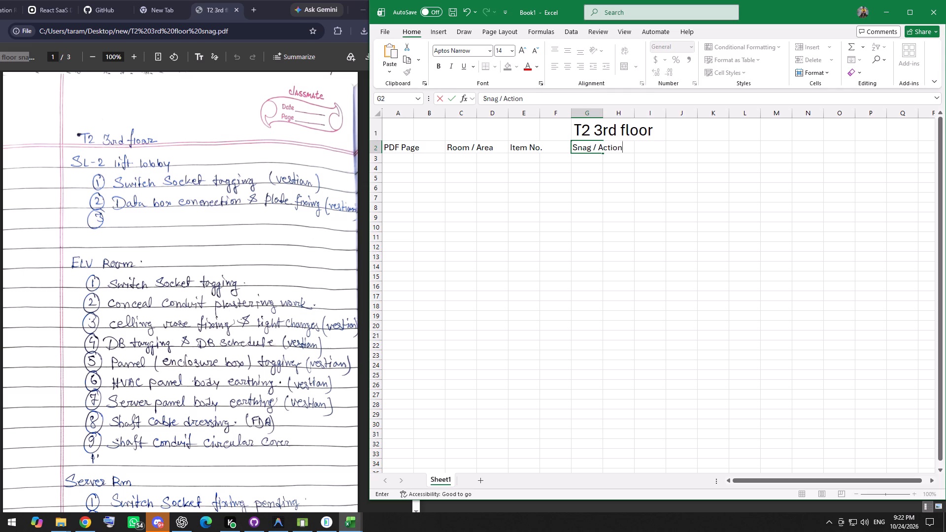
{"action": "key", "text": "space"}
{"action": "key", "text": "shift+parenleft"}
{"action": "key", "text": "t"}
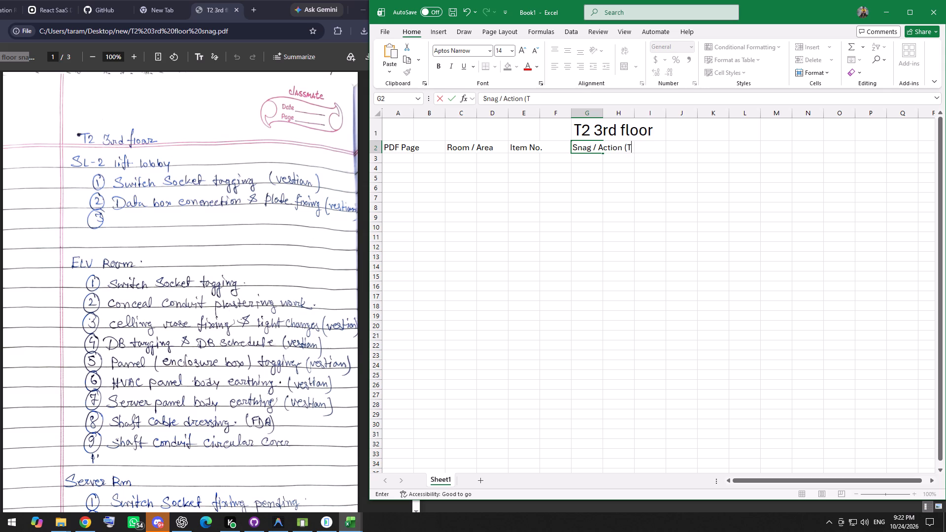
{"action": "type", "text": "rans"}
{"action": "type", "text": "cri"}
{"action": "type", "text": "bed"}
{"action": "key", "text": "shift+parenright"}
Fill the PDF Page column with page number 1 in cells A3 to A8.
{"action": "left_click", "coordinate": [399, 156]}
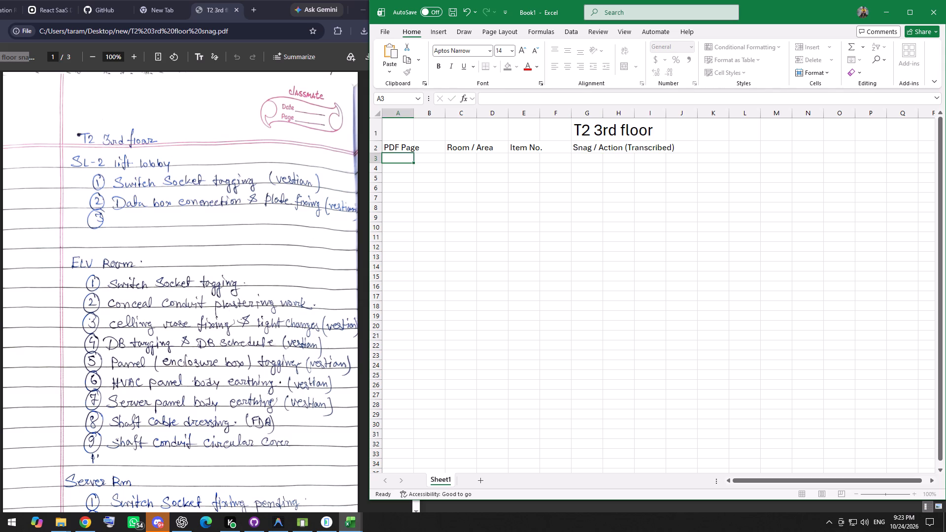
{"action": "key", "text": "1"}
{"action": "key", "text": "Down"}
{"action": "key", "text": "1"}
{"action": "key", "text": "Down"}
{"action": "key", "text": "1"}
{"action": "key", "text": "Down"}
{"action": "key", "text": "1"}
{"action": "key", "text": "Down"}
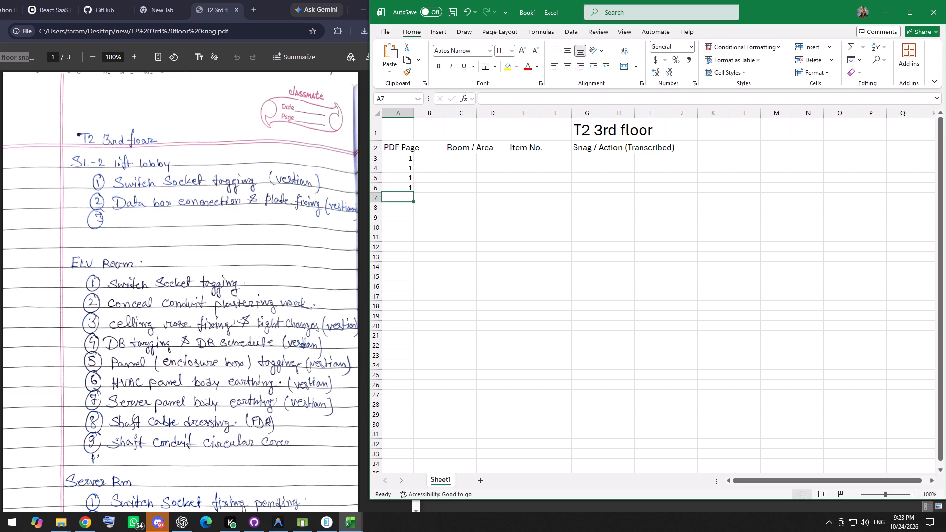
{"action": "key", "text": "1"}
{"action": "key", "text": "Down"}
{"action": "key", "text": "1"}
{"action": "key", "text": "Down"}
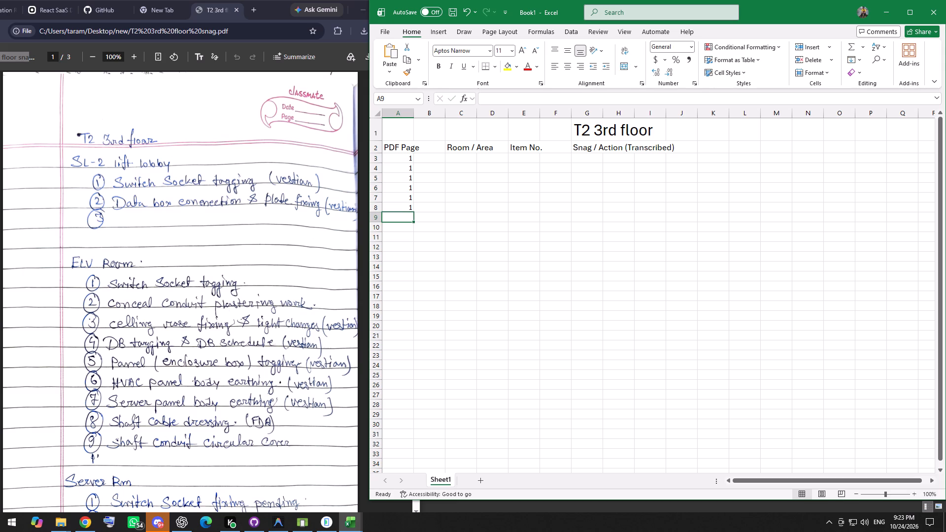
Review page 1 of the handwritten PDF and the "3rd - Vestian" sheet in the T2_Snag_Lists_6_Vendor_Sheets workbook for the room entries.
{"action": "left_click", "coordinate": [468, 159]}
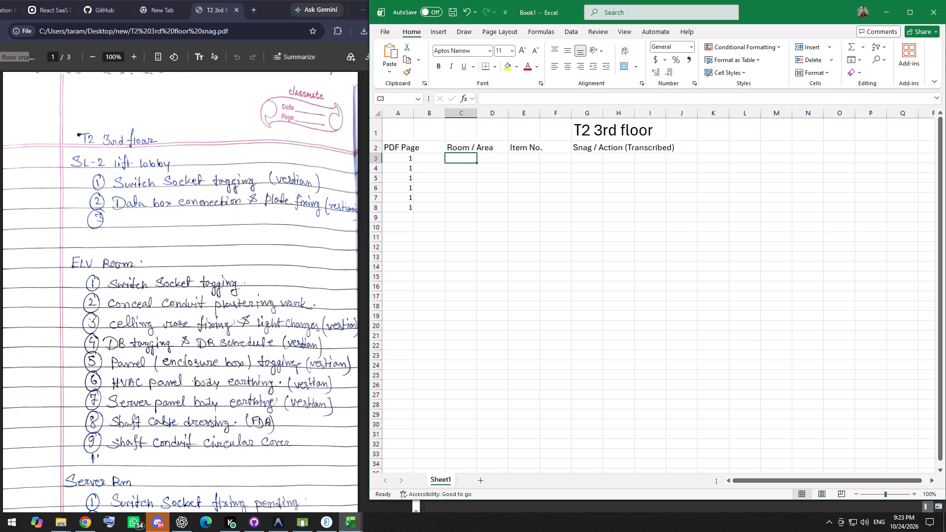
{"action": "left_click", "coordinate": [485, 159]}
{"action": "left_click", "coordinate": [464, 158]}
{"action": "scroll", "coordinate": [116, 319], "scroll_direction": "down", "scroll_amount": 3}
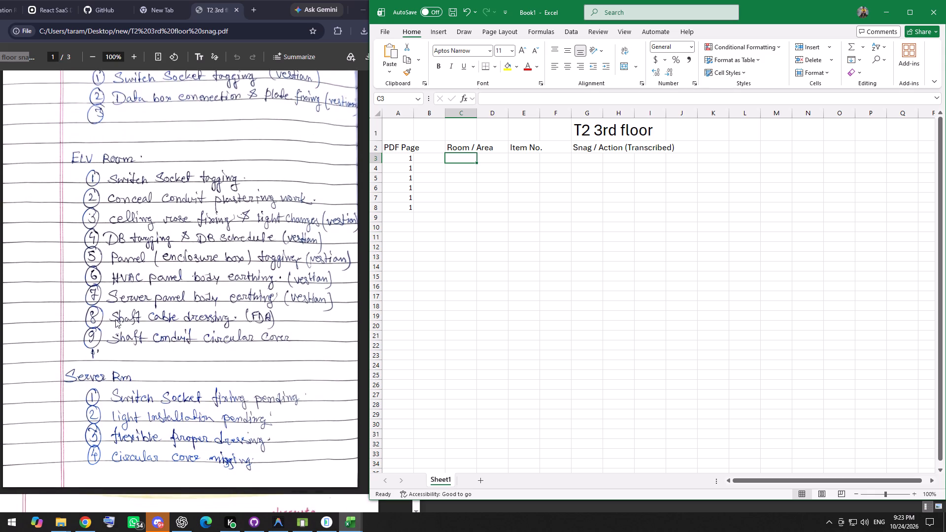
{"action": "scroll", "coordinate": [115, 319], "scroll_direction": "up", "scroll_amount": 3}
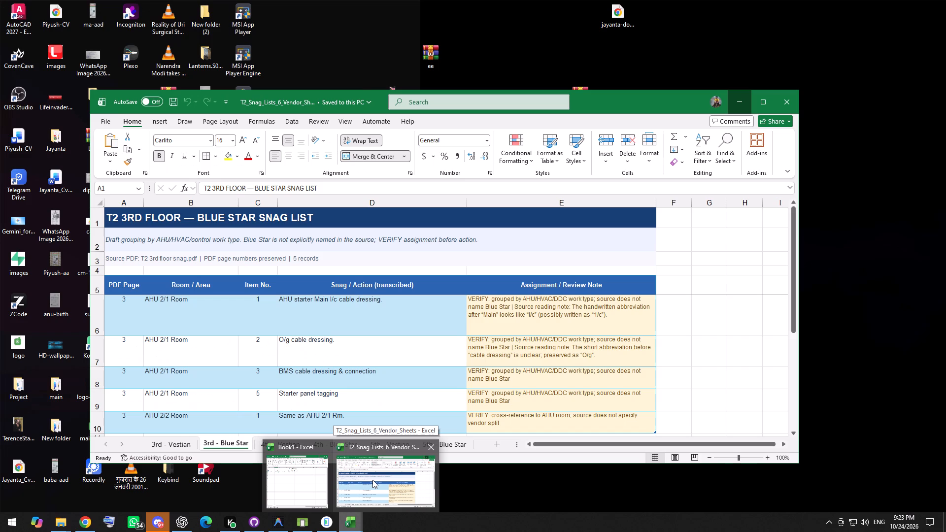
{"action": "left_click", "coordinate": [372, 480]}
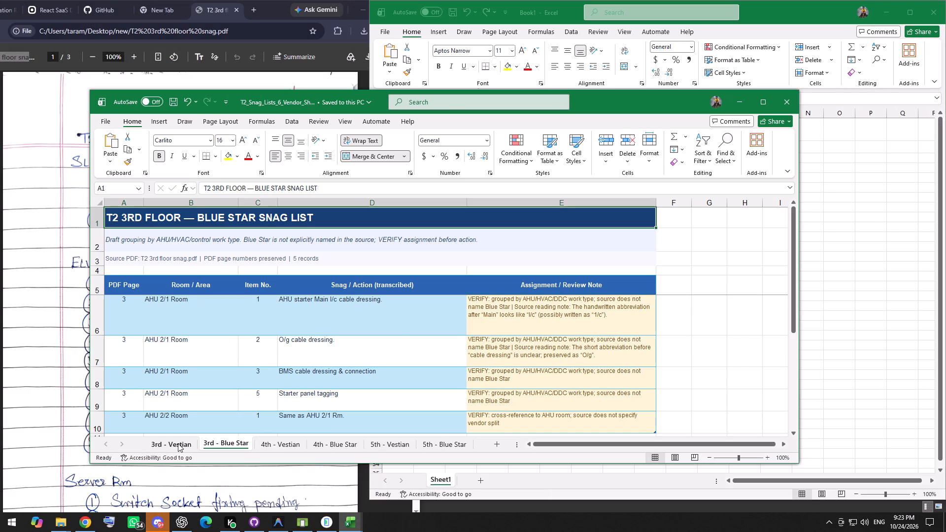
{"action": "left_click", "coordinate": [178, 443]}
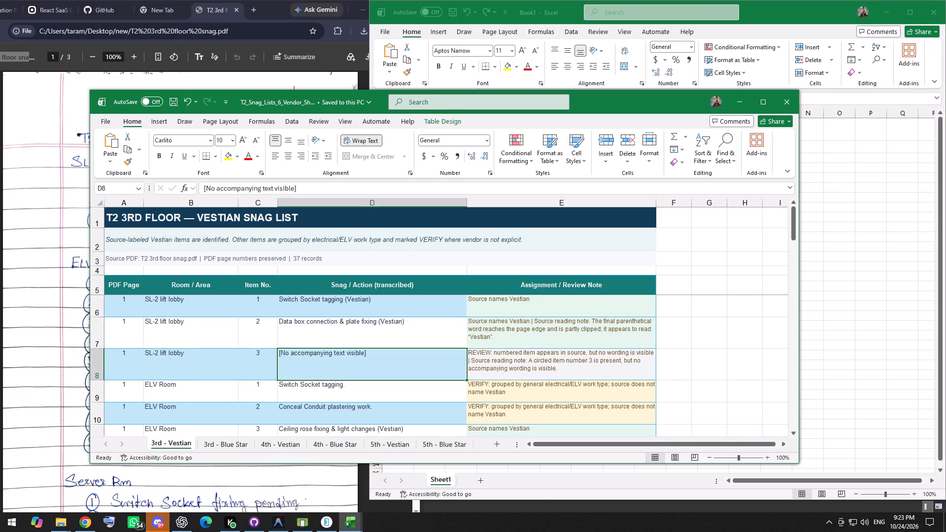
{"action": "left_click", "coordinate": [738, 102]}
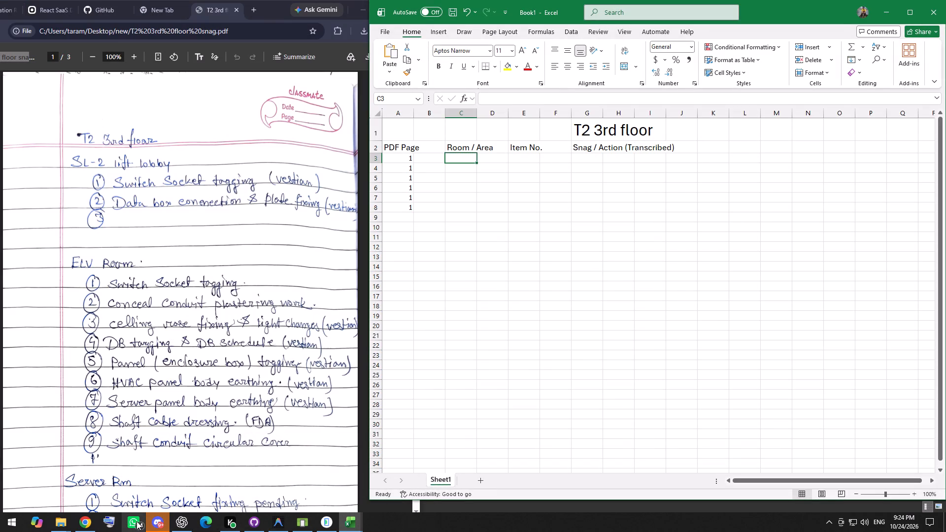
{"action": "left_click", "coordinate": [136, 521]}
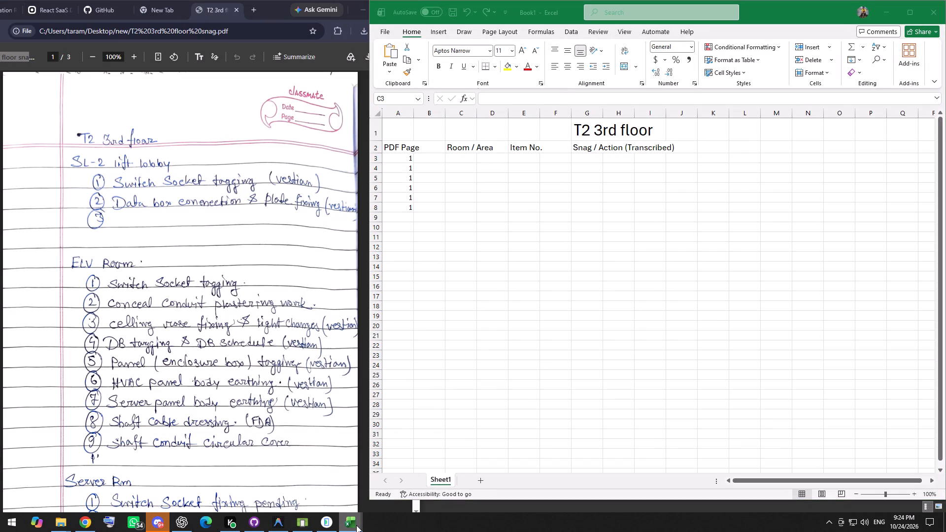
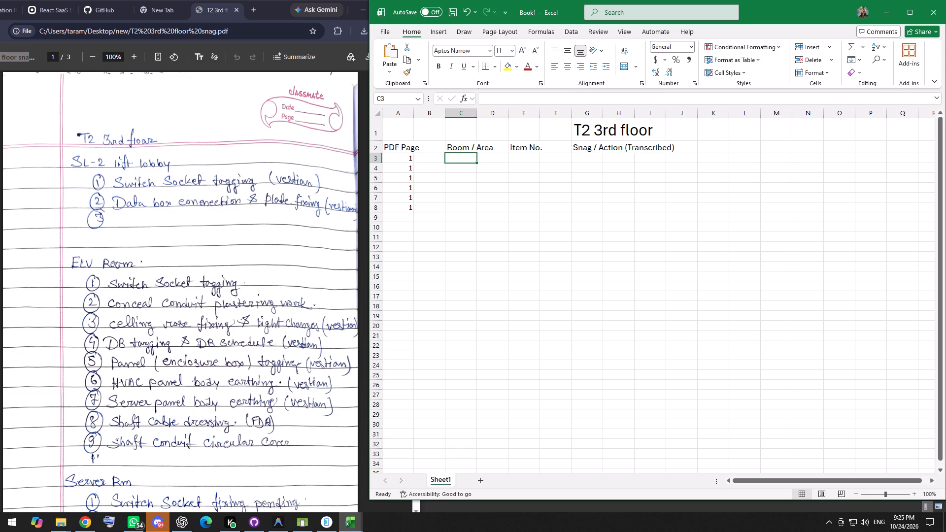
Enter "SL-2 Lift lobby" in cell C3 under Room / Area.
{"action": "key", "text": "Tab"}
{"action": "key", "text": "Tab"}
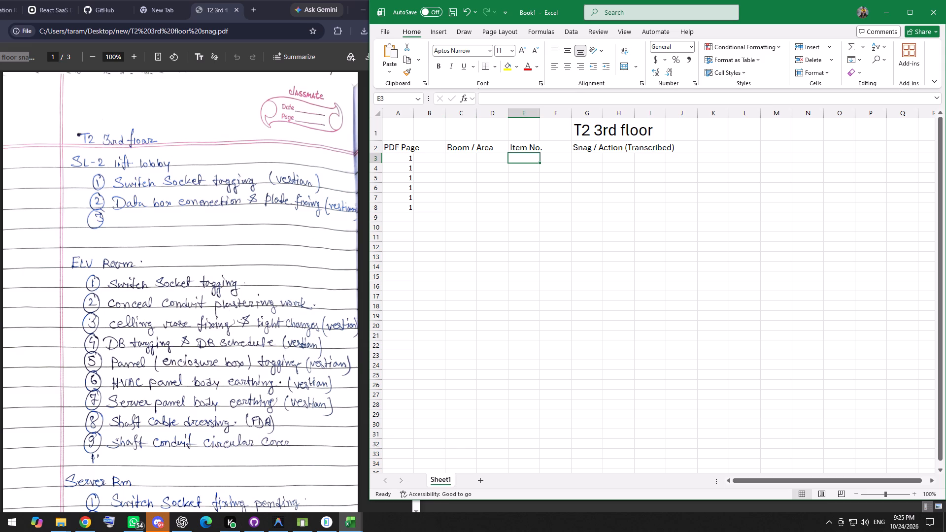
{"action": "key", "text": "Left"}
{"action": "key", "text": "Left"}
{"action": "key", "text": "Left"}
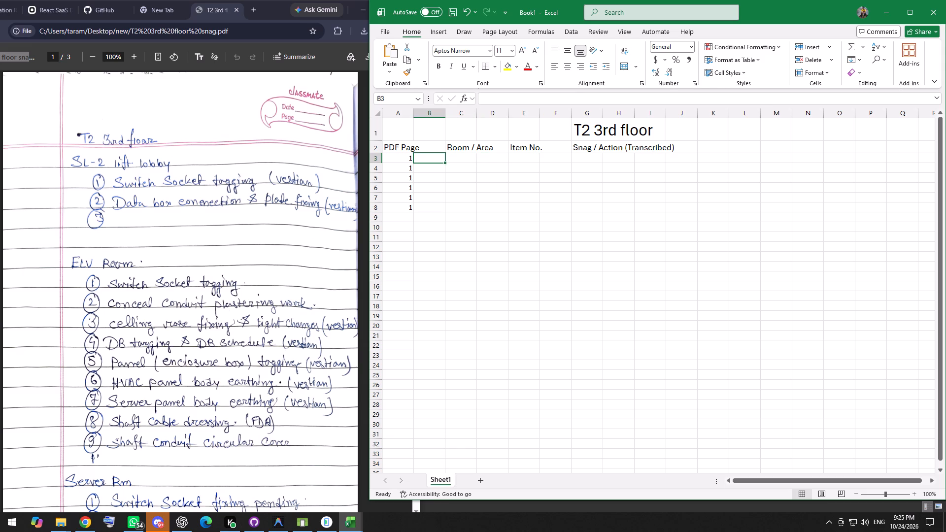
{"action": "key", "text": "Right"}
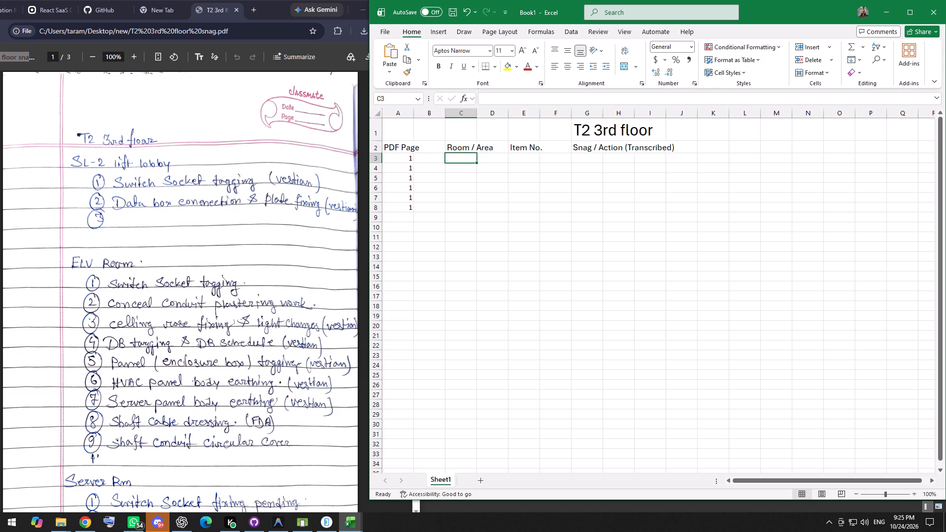
{"action": "key", "text": "s"}
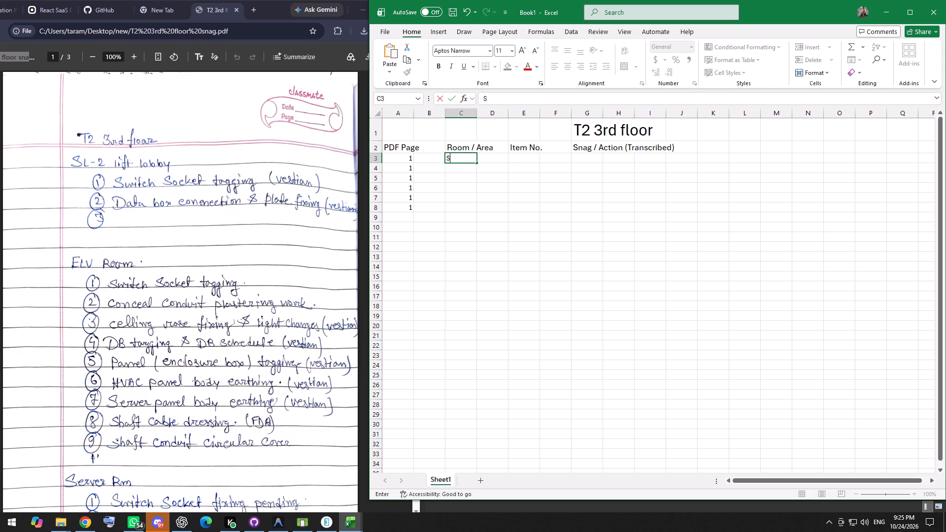
{"action": "key", "text": "minus"}
{"action": "key", "text": "BackSpace"}
{"action": "key", "text": "minus"}
{"action": "key", "text": "l"}
{"action": "key", "text": "BackSpace"}
{"action": "key", "text": "BackSpace"}
{"action": "key", "text": "l"}
{"action": "key", "text": "minus"}
{"action": "key", "text": "2"}
{"action": "key", "text": "space"}
{"action": "type", "text": "LIFT"}
{"action": "key", "text": "BackSpace"}
{"action": "key", "text": "BackSpace"}
{"action": "key", "text": "BackSpace"}
{"action": "type", "text": "ift"}
{"action": "key", "text": "space"}
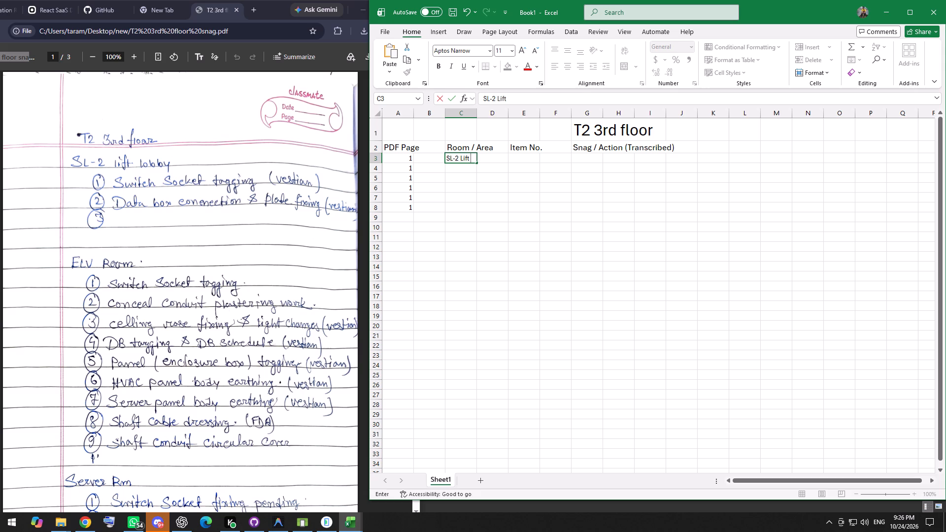
{"action": "type", "text": "lobby"}
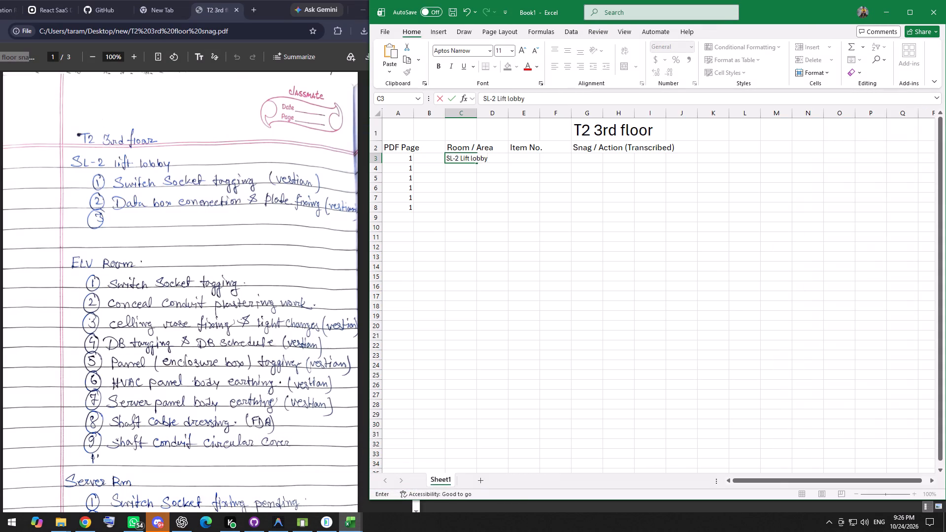
Enter item number 1 in cell E3 for the first SL-2 Lift lobby row.
{"action": "left_click", "coordinate": [529, 162]}
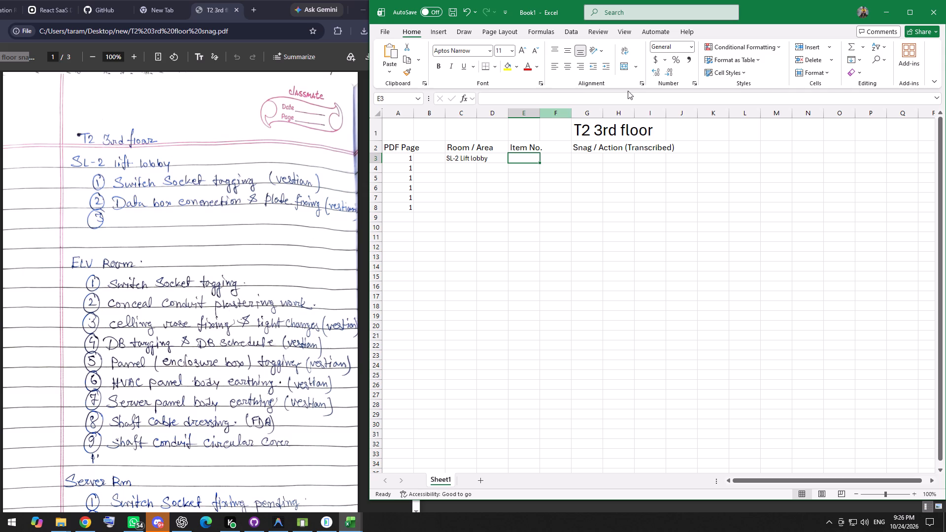
{"action": "key", "text": "1"}
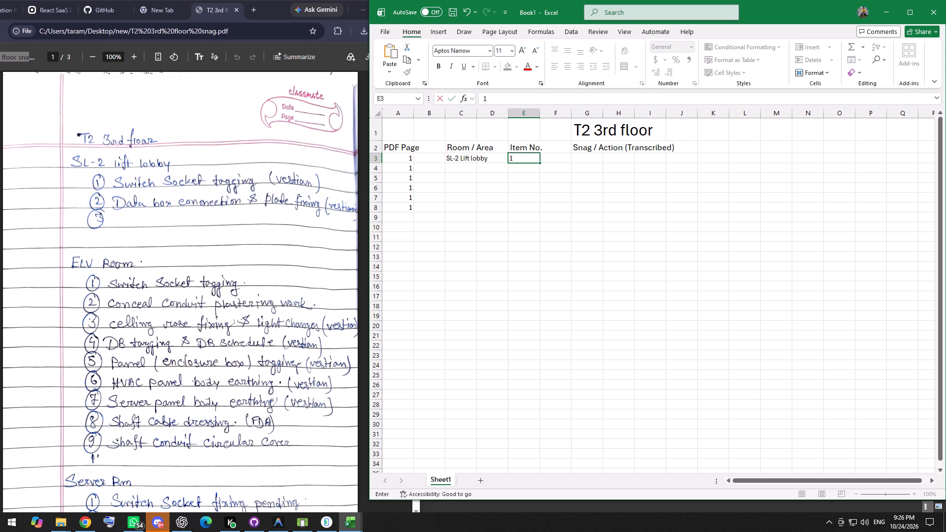
Transcribe the first SL-2 lift lobby snag as "Switch Socket Togging" in cell G3.
{"action": "left_click", "coordinate": [586, 160]}
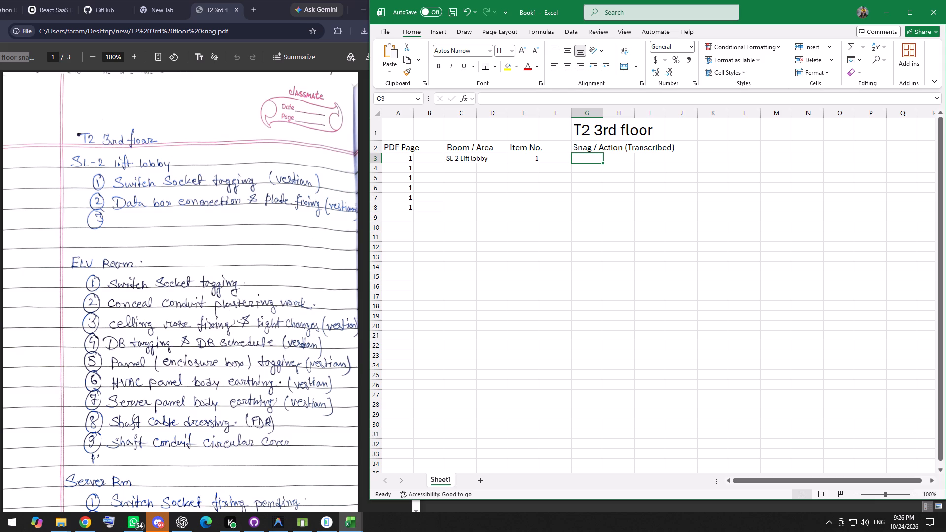
{"action": "key", "text": "s"}
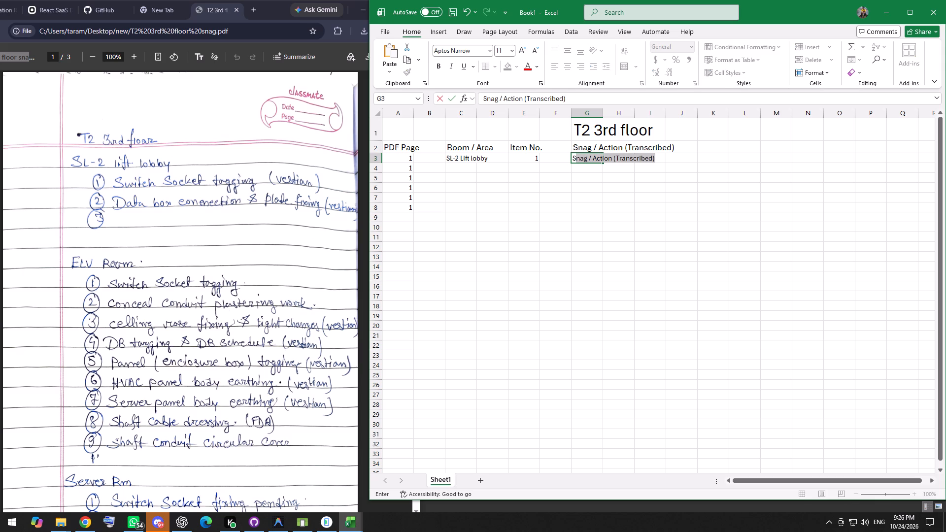
{"action": "key", "text": "w"}
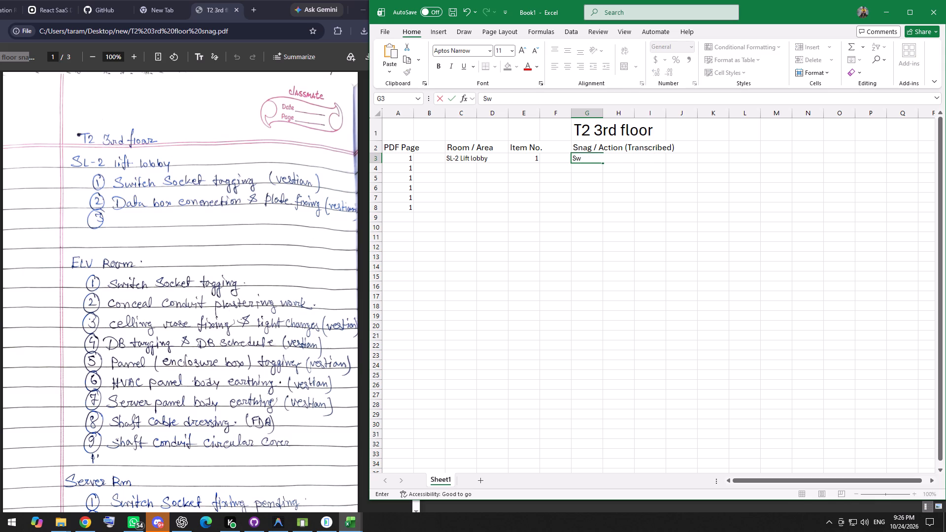
{"action": "type", "text": "ith"}
{"action": "key", "text": "BackSpace"}
{"action": "type", "text": "ch"}
{"action": "key", "text": "space"}
{"action": "key", "text": "s"}
{"action": "key", "text": "BackSpace"}
{"action": "key", "text": "s"}
{"action": "type", "text": "ocket"}
{"action": "key", "text": "space"}
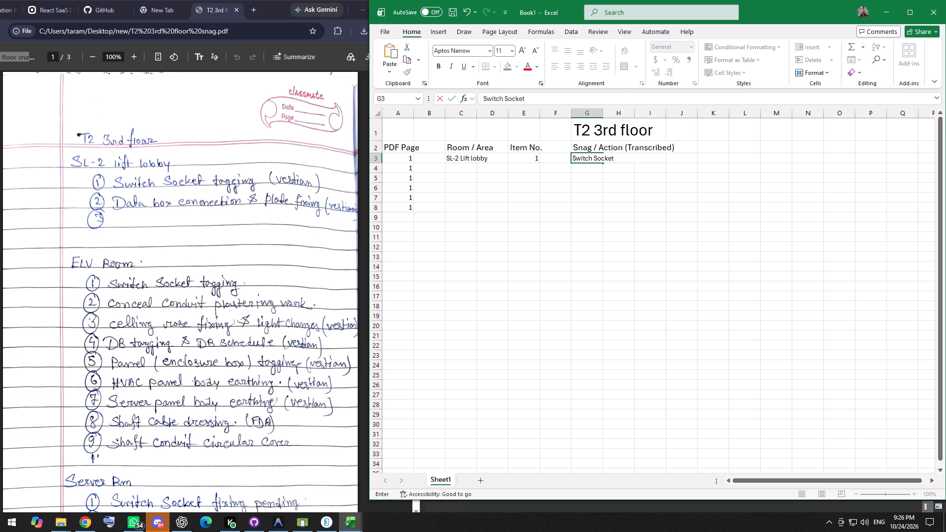
{"action": "key", "text": "o"}
{"action": "type", "text": "gging"}
{"action": "key", "text": "space"}
{"action": "key", "text": "Down"}
Fill row 4 with "SL-2 Lift lobby" under Room / Area and 1 under Item No.
{"action": "key", "text": "Left"}
{"action": "key", "text": "Left"}
{"action": "key", "text": "Left"}
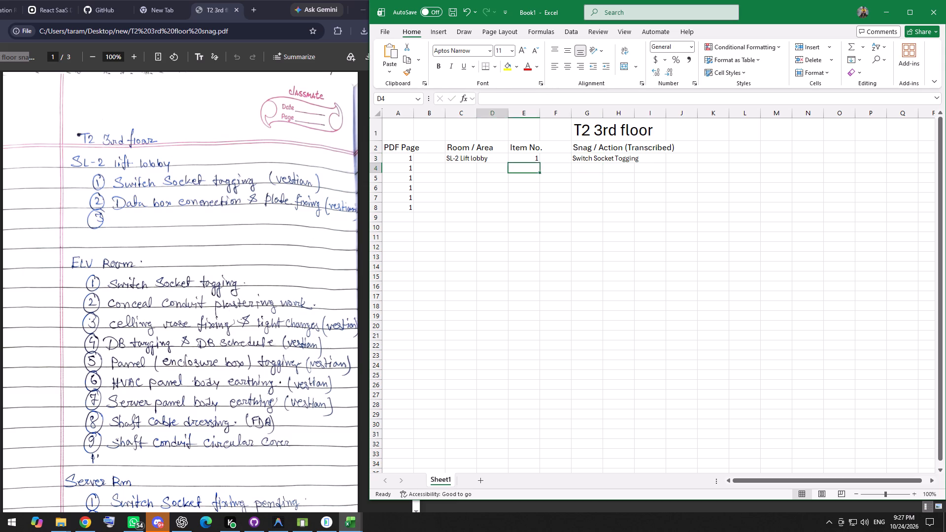
{"action": "key", "text": "Left"}
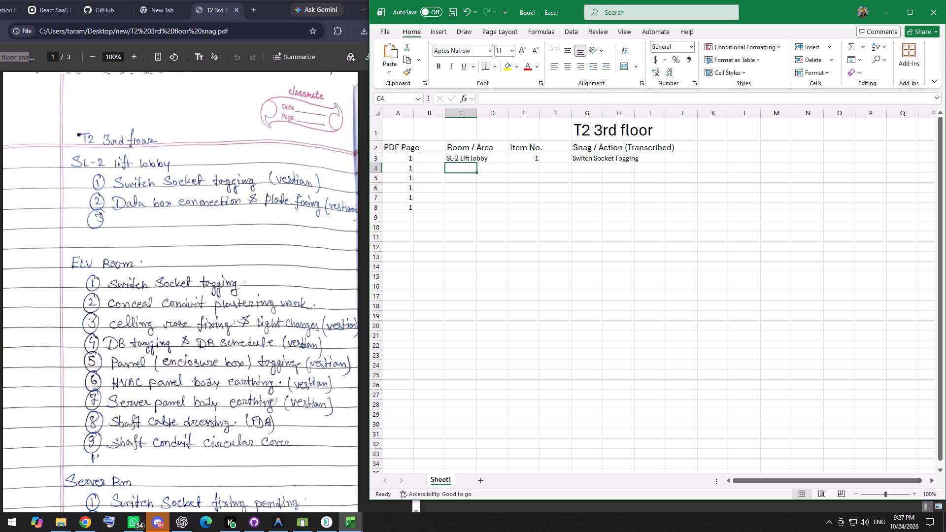
{"action": "type", "text": "SL"}
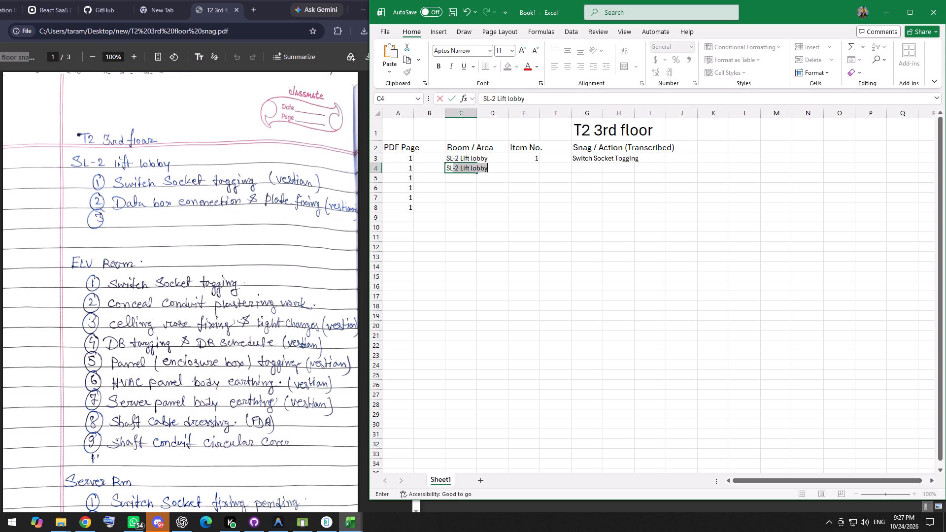
{"action": "key", "text": "Return"}
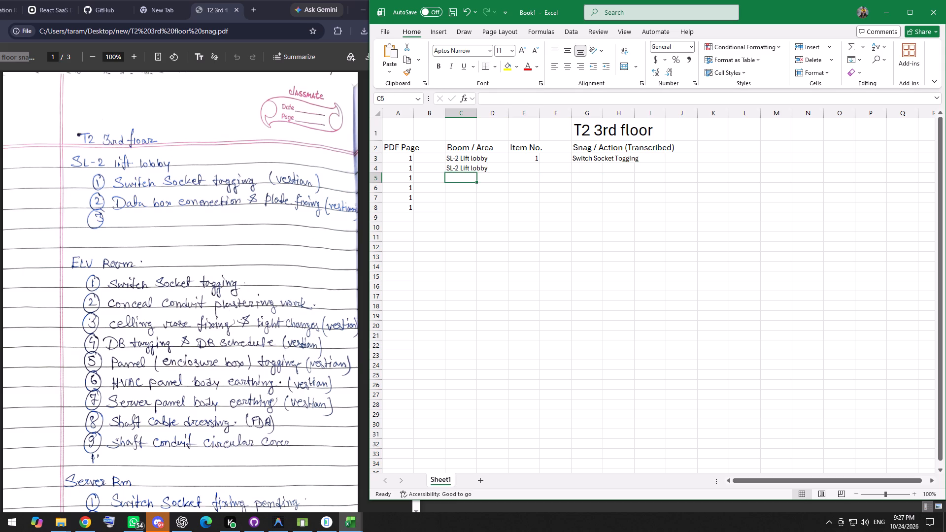
{"action": "left_click", "coordinate": [536, 169]}
{"action": "key", "text": "1"}
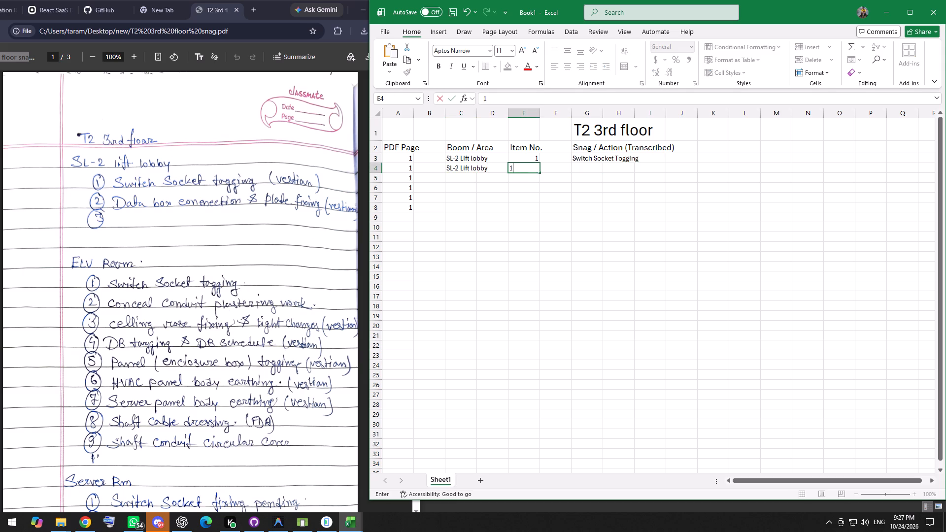
Transcribe the second SL-2 lift lobby snag as "Data Box Connection & Plate Fixing" in cell G4.
{"action": "left_click", "coordinate": [598, 168]}
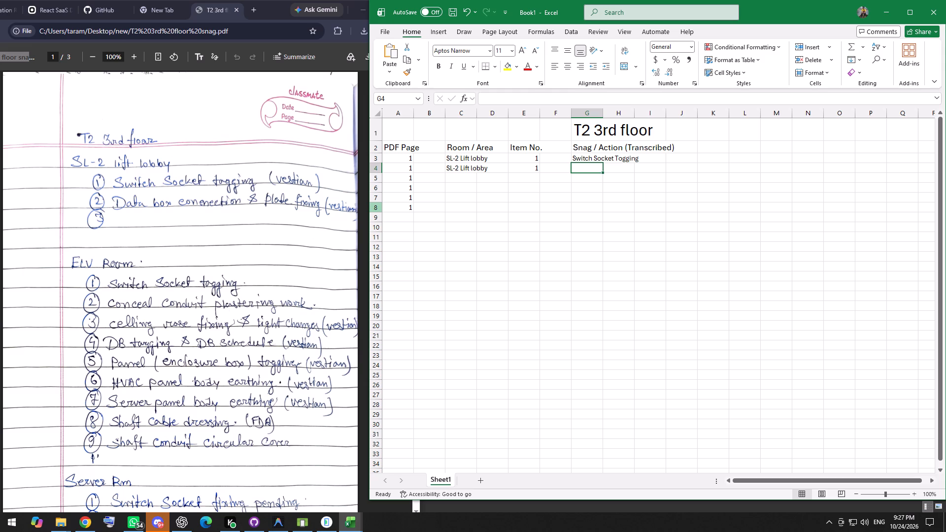
{"action": "key", "text": "d"}
{"action": "type", "text": "ata b"}
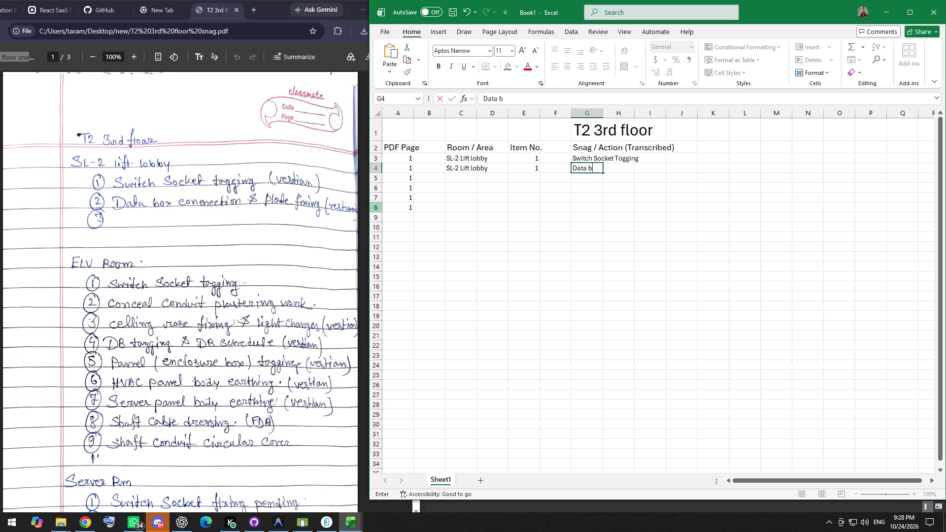
{"action": "type", "text": "ox"}
{"action": "key", "text": "space"}
{"action": "key", "text": "BackSpace"}
{"action": "key", "text": "BackSpace"}
{"action": "key", "text": "BackSpace"}
{"action": "key", "text": "BackSpace"}
{"action": "key", "text": "b"}
{"action": "type", "text": "CO"}
{"action": "key", "text": "BackSpace"}
{"action": "type", "text": "onnection"}
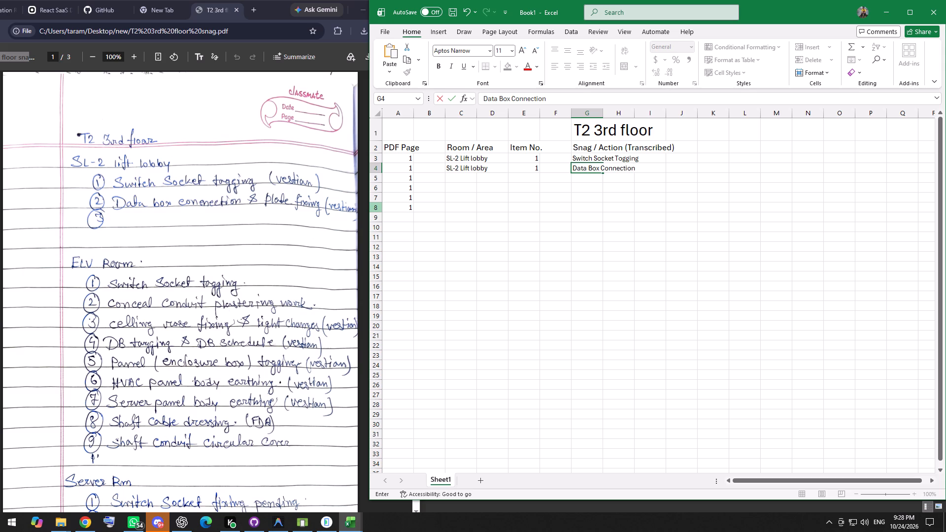
{"action": "key", "text": "space"}
{"action": "type", "text": "&"}
{"action": "key", "text": "space"}
{"action": "type", "text": "Pla"}
{"action": "type", "text": "te"}
{"action": "key", "text": "space"}
{"action": "type", "text": "Fixing"}
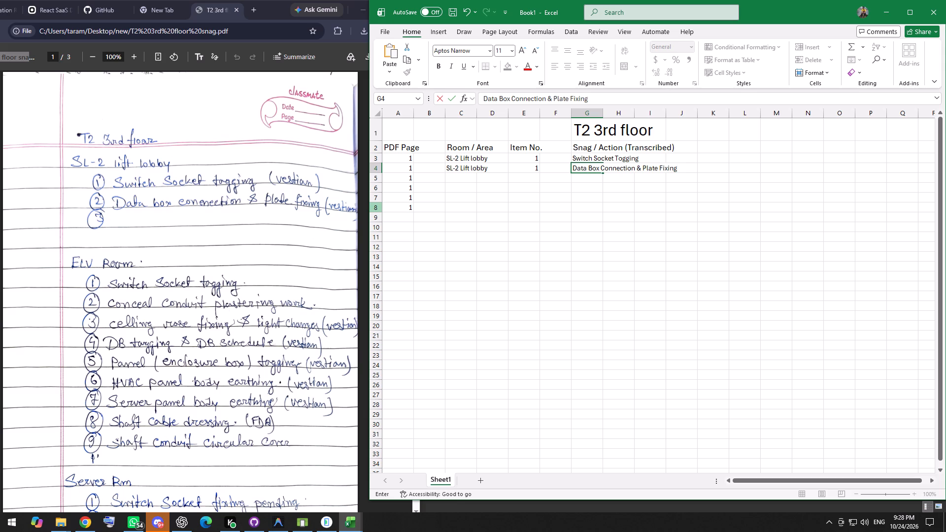
{"action": "key", "text": "Down"}
Enter "ELV Room" in cell C5 under Room / Area.
{"action": "key", "text": "Left"}
{"action": "key", "text": "Left"}
{"action": "key", "text": "Left"}
{"action": "key", "text": "Left"}
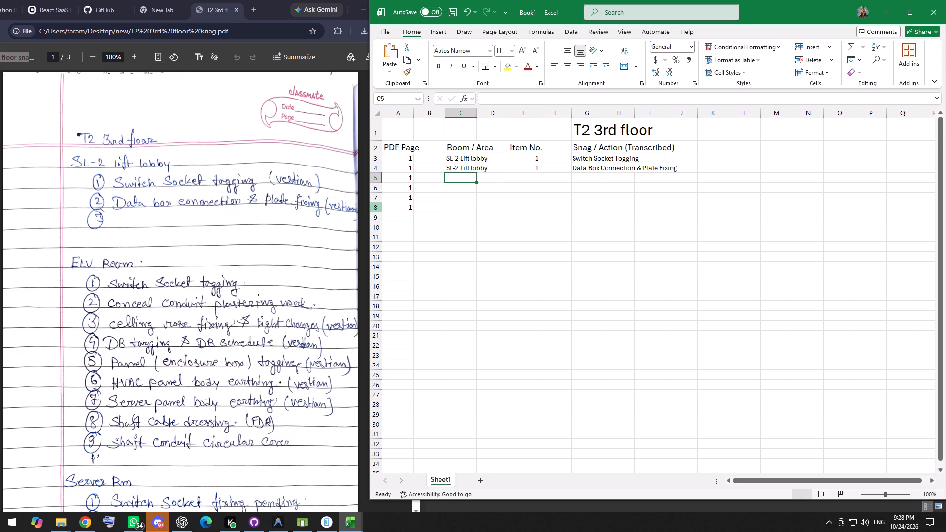
{"action": "key", "text": "e"}
{"action": "key", "text": "l"}
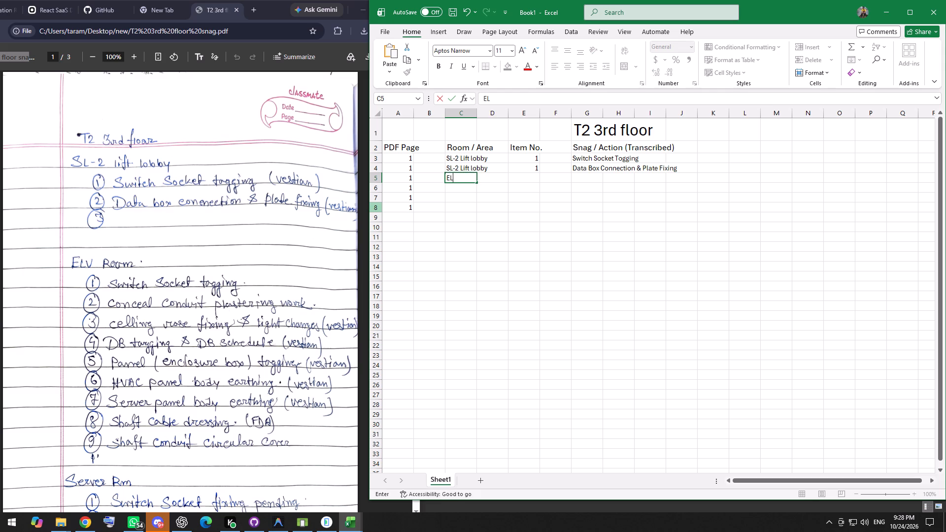
{"action": "key", "text": "v"}
{"action": "key", "text": "space"}
{"action": "key", "text": "r"}
{"action": "type", "text": "oom"}
{"action": "key", "text": "space"}
{"action": "key", "text": "Right"}
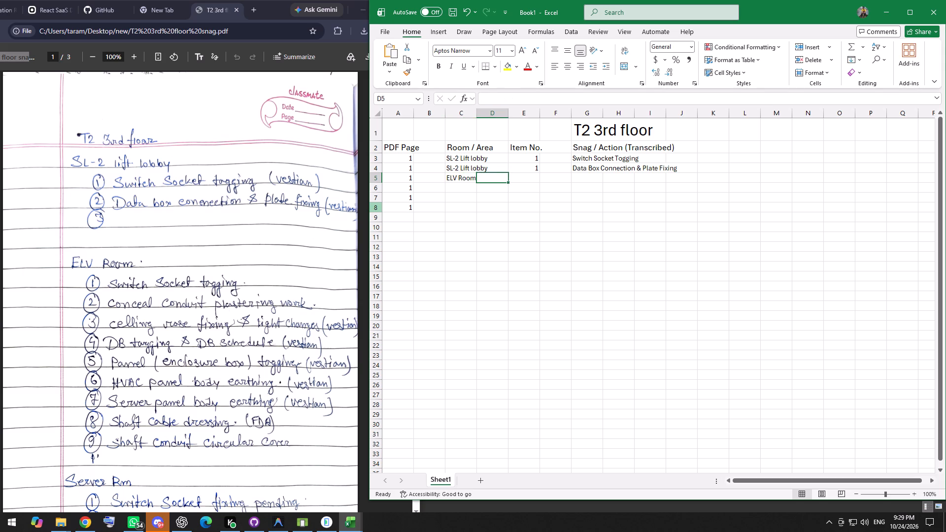
Correct the item number of the second SL-2 Lift lobby row, cell E4, to 2.
{"action": "key", "text": "Down"}
{"action": "key", "text": "Right"}
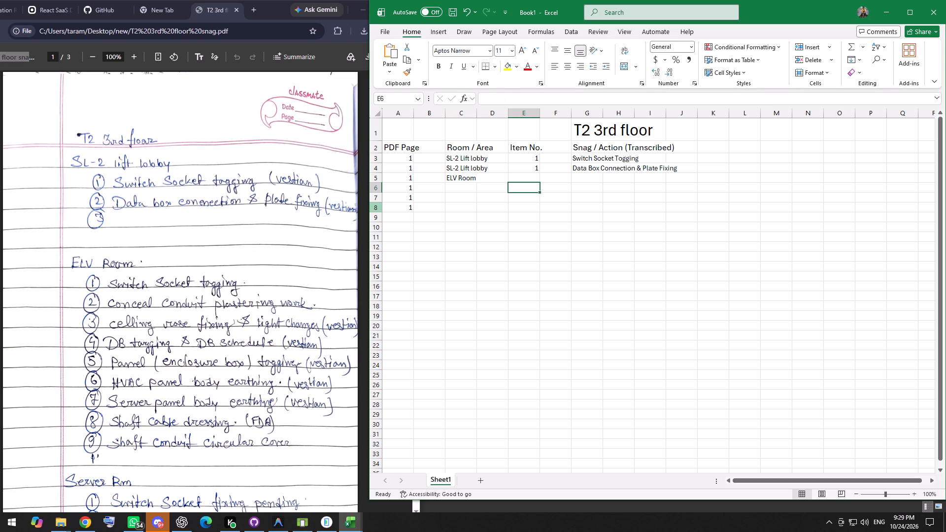
{"action": "key", "text": "Up"}
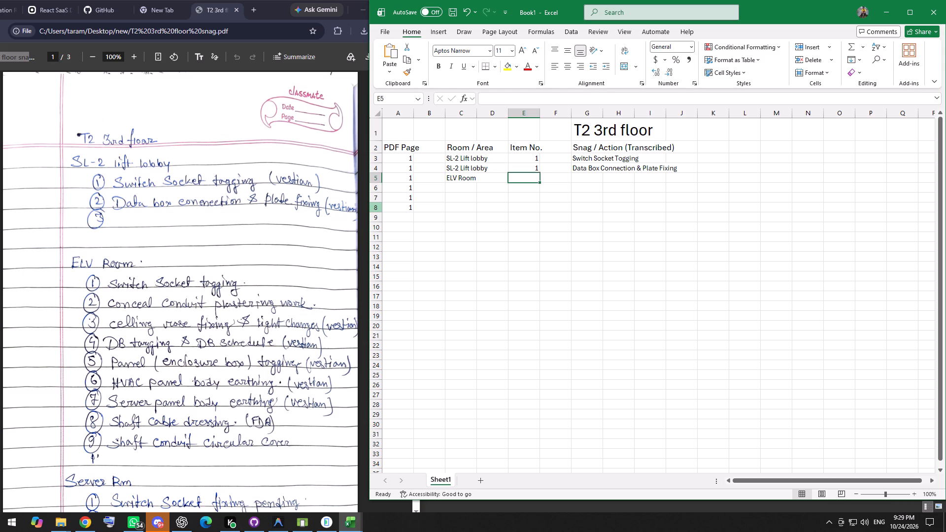
{"action": "key", "text": "Up"}
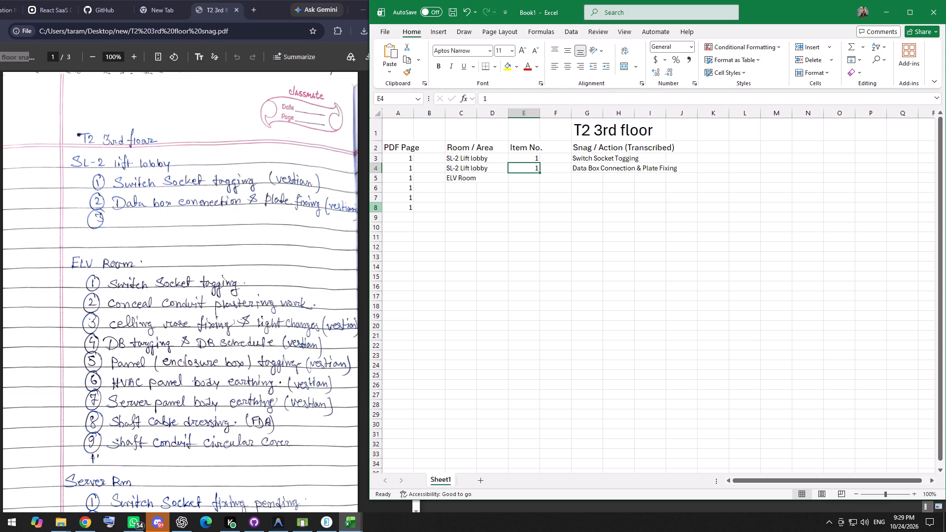
{"action": "key", "text": "BackSpace"}
{"action": "key", "text": "2"}
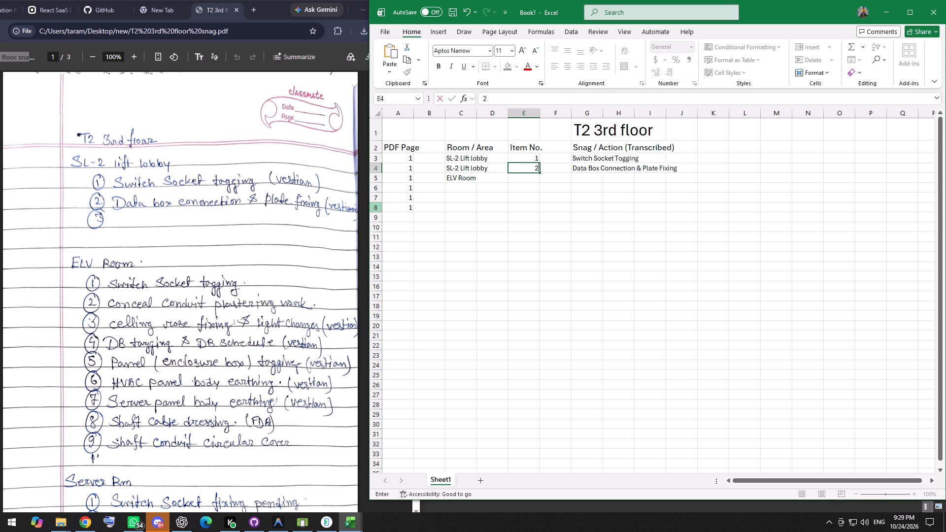
{"action": "key", "text": "Down"}
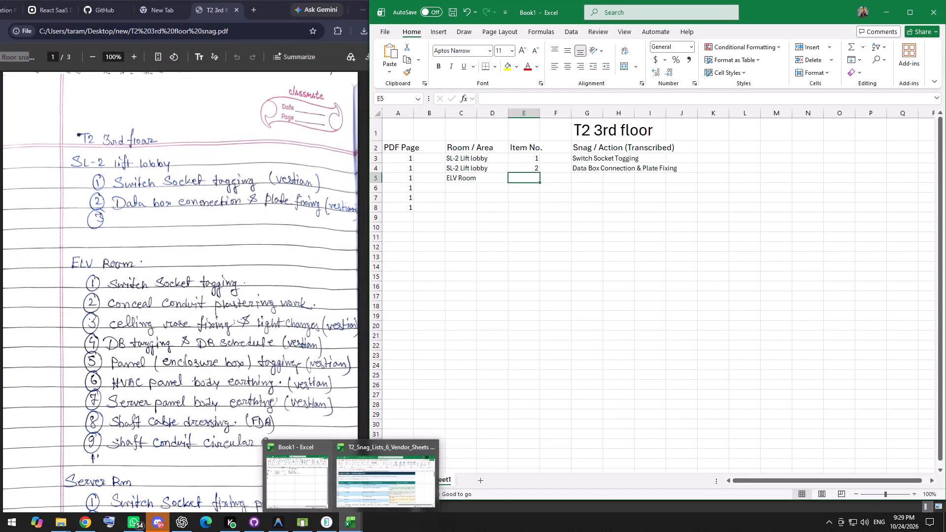
Enter item number 1 in cell E5 for the first ELV Room row.
{"action": "left_click", "coordinate": [588, 175]}
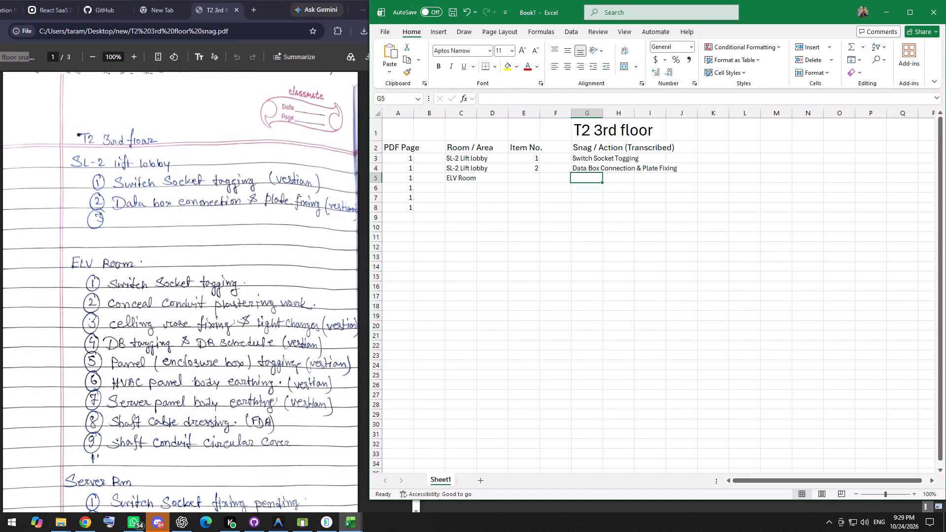
{"action": "left_click", "coordinate": [524, 176]}
{"action": "key", "text": "1"}
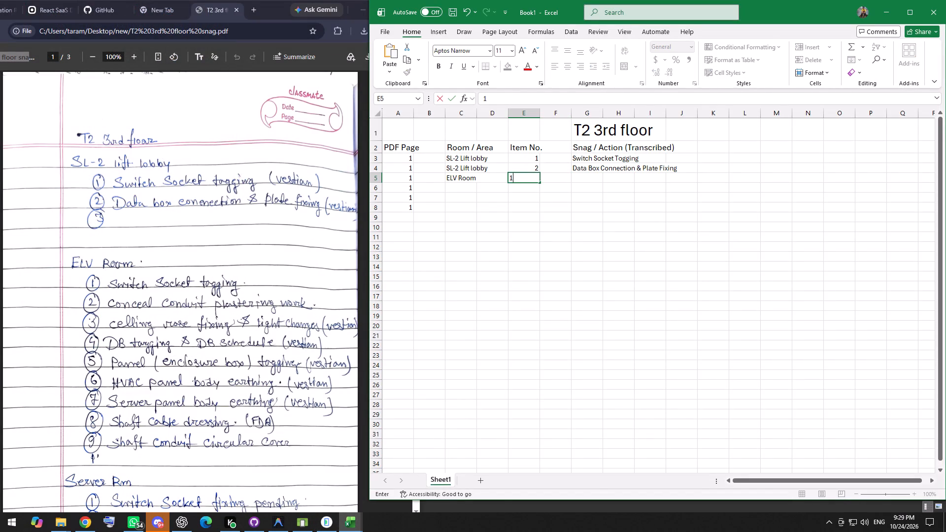
Transcribe the first ELV Room row's snag as "Celling Rose Fixing & Tight Changes" in cell G5.
{"action": "left_click", "coordinate": [593, 178]}
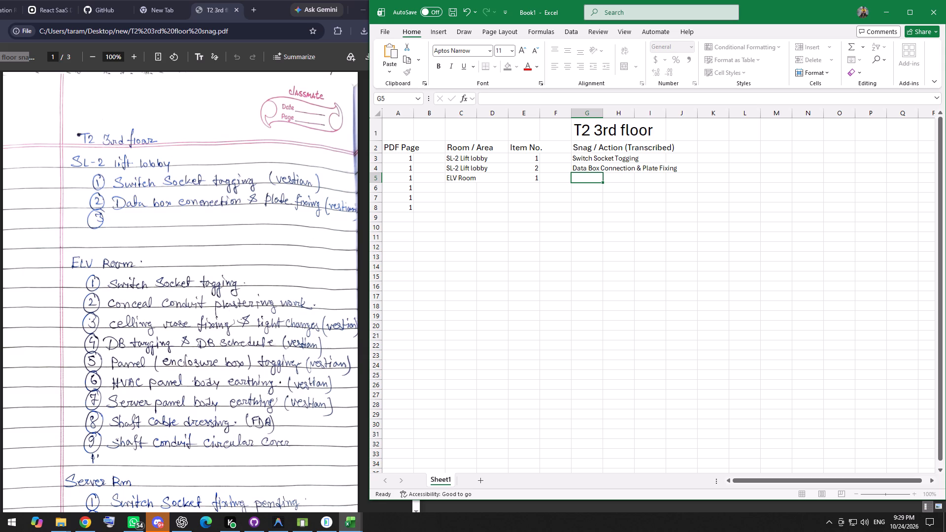
{"action": "key", "text": "c"}
{"action": "key", "text": "r"}
{"action": "type", "text": "ose"}
{"action": "key", "text": "space"}
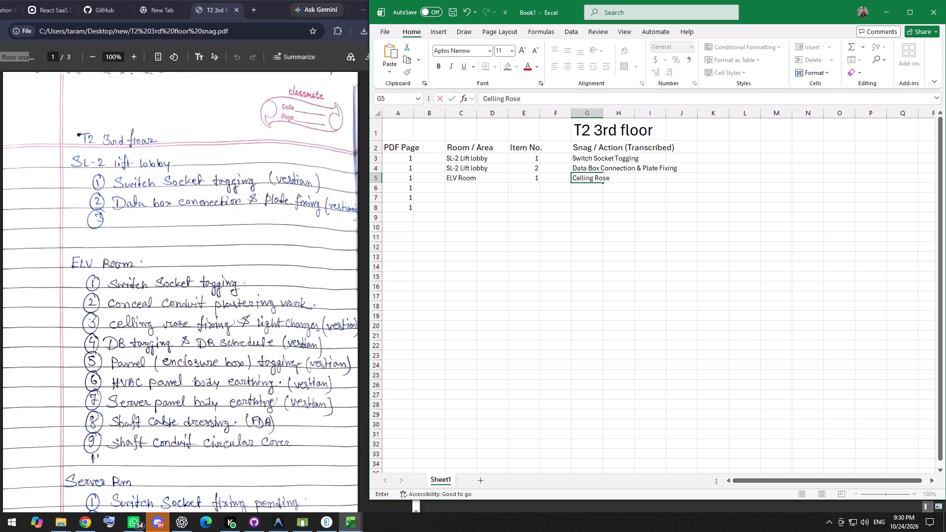
{"action": "key", "text": "f"}
{"action": "key", "text": "i"}
{"action": "type", "text": "xing"}
{"action": "key", "text": "space"}
{"action": "type", "text": "&"}
{"action": "key", "text": "space"}
{"action": "key", "text": "t"}
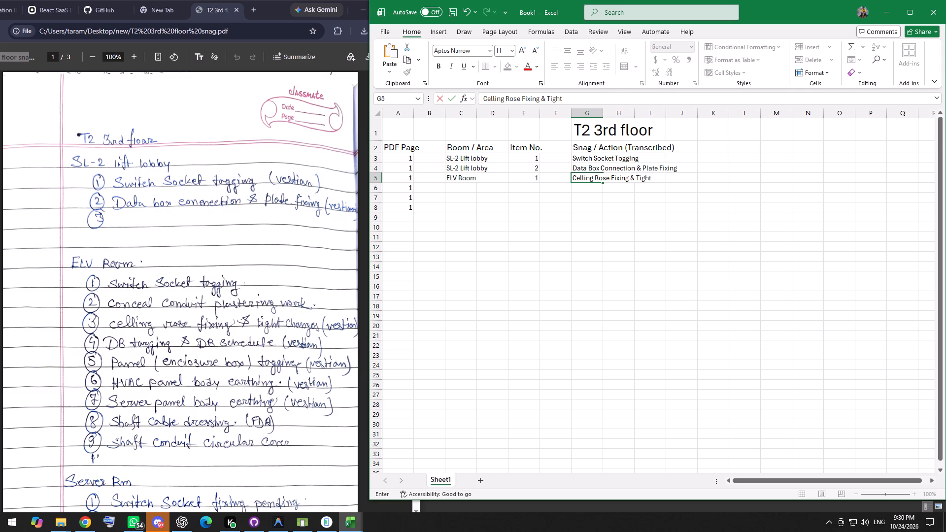
{"action": "key", "text": "c"}
{"action": "type", "text": "hanges"}
{"action": "key", "text": "Down"}
Start the second ELV Room row in row 6 with "ELV Room" under Room / Area and item number 2.
{"action": "key", "text": "Left"}
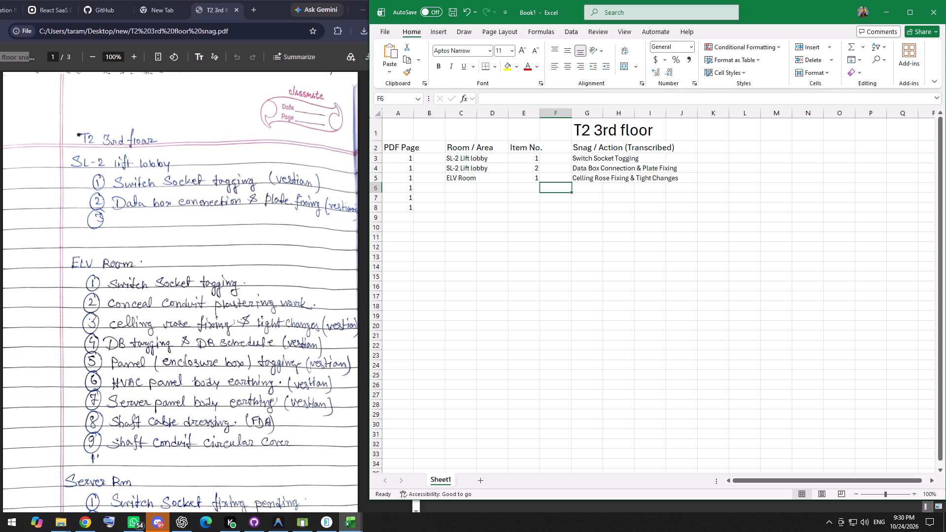
{"action": "key", "text": "Left"}
{"action": "key", "text": "Left"}
{"action": "key", "text": "Left"}
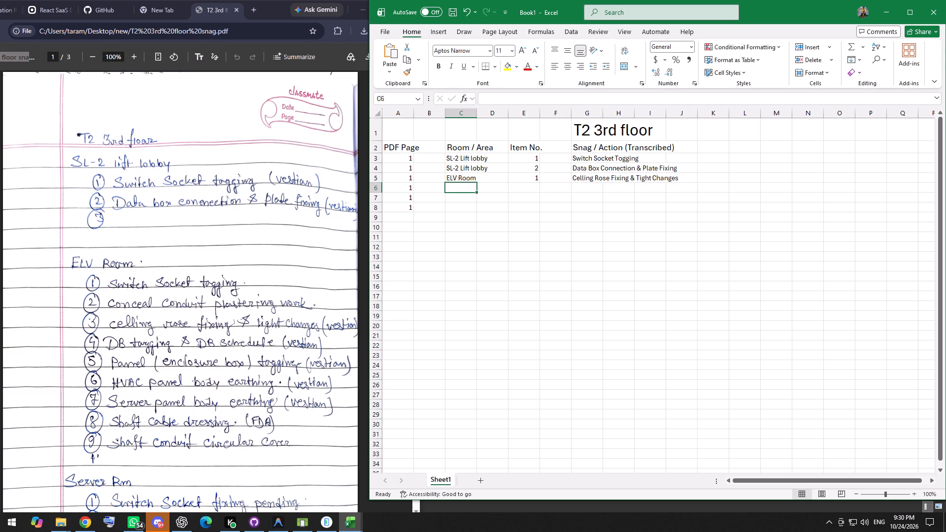
{"action": "type", "text": "ELE"}
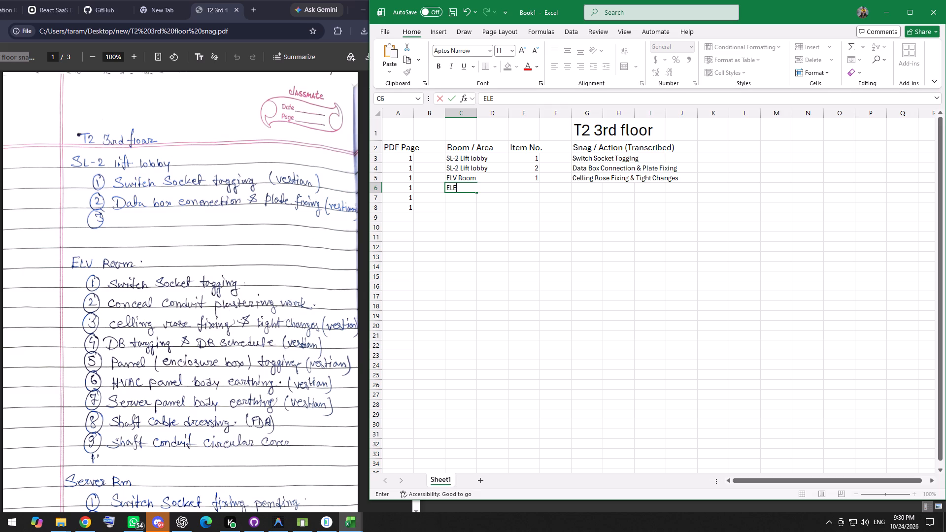
{"action": "key", "text": "BackSpace"}
{"action": "type", "text": "V"}
{"action": "key", "text": "space"}
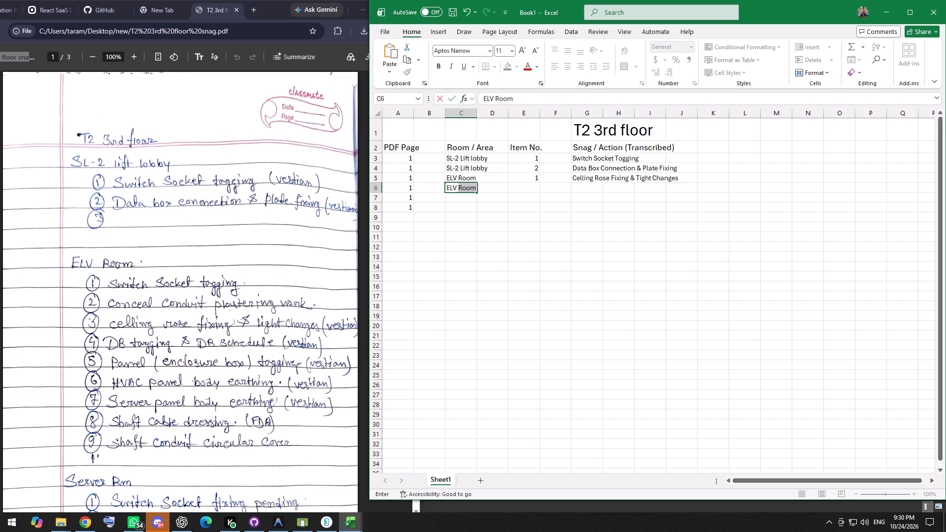
{"action": "key", "text": "r"}
{"action": "type", "text": "oom"}
{"action": "key", "text": "Right"}
{"action": "key", "text": "Right"}
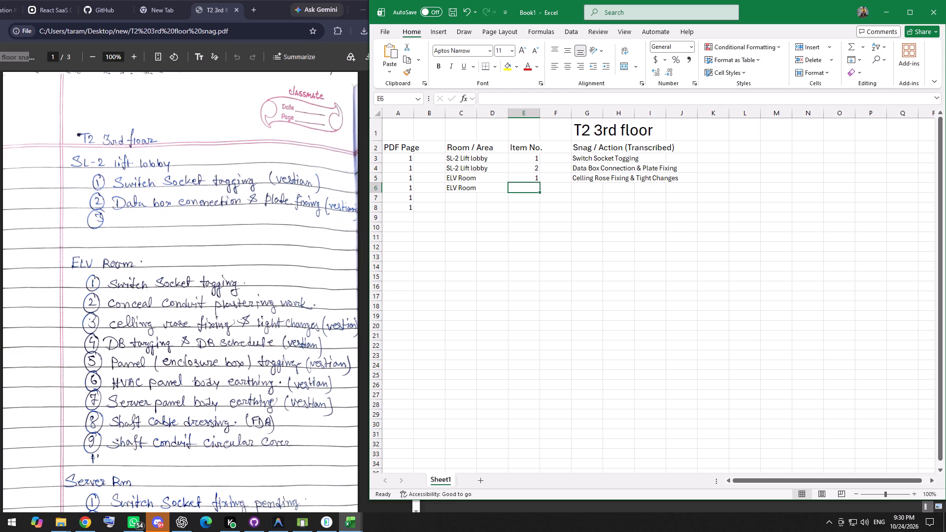
{"action": "key", "text": "2"}
{"action": "key", "text": "Right"}
Transcribe the second ELV Room row's snag as "DB Tagging & DB Schedule" in cell G6.
{"action": "key", "text": "Right"}
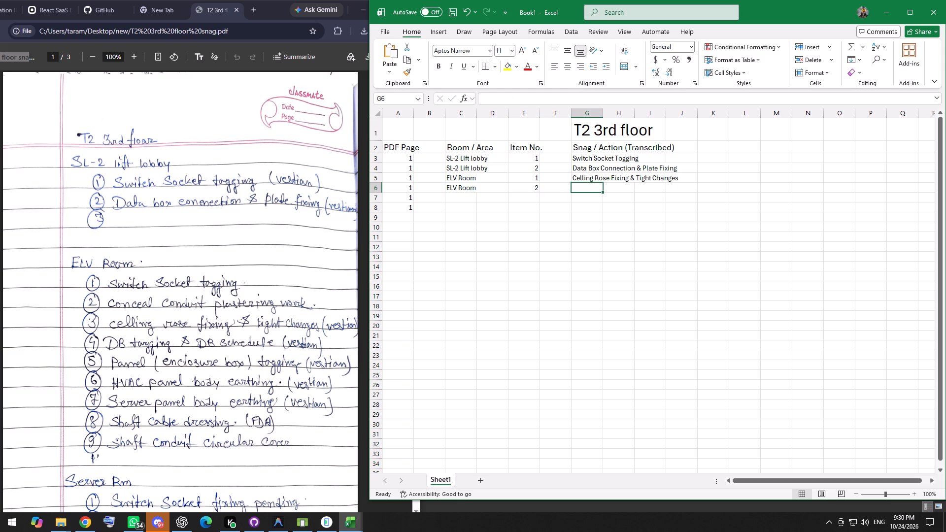
{"action": "type", "text": "DB"}
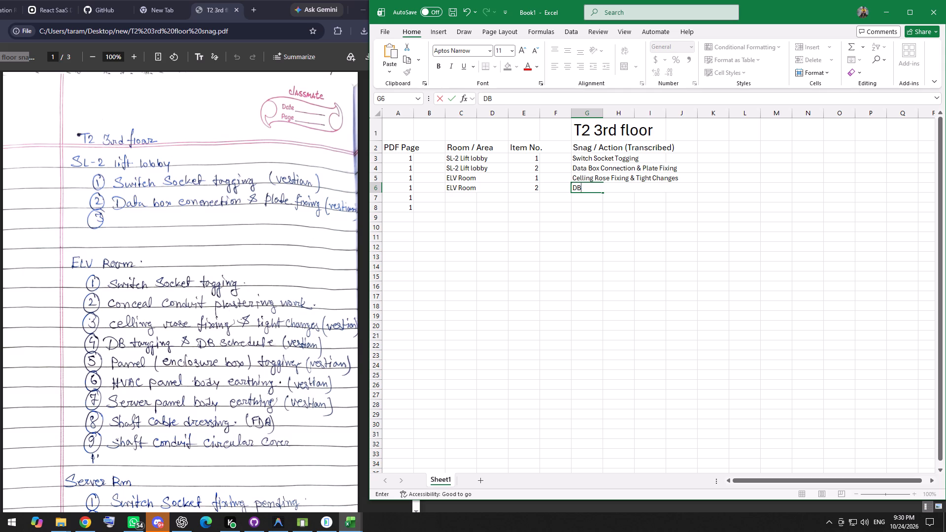
{"action": "key", "text": "space"}
{"action": "key", "text": "t"}
{"action": "type", "text": "agging"}
{"action": "key", "text": "space"}
{"action": "type", "text": "&"}
{"action": "key", "text": "space"}
{"action": "key", "text": "d"}
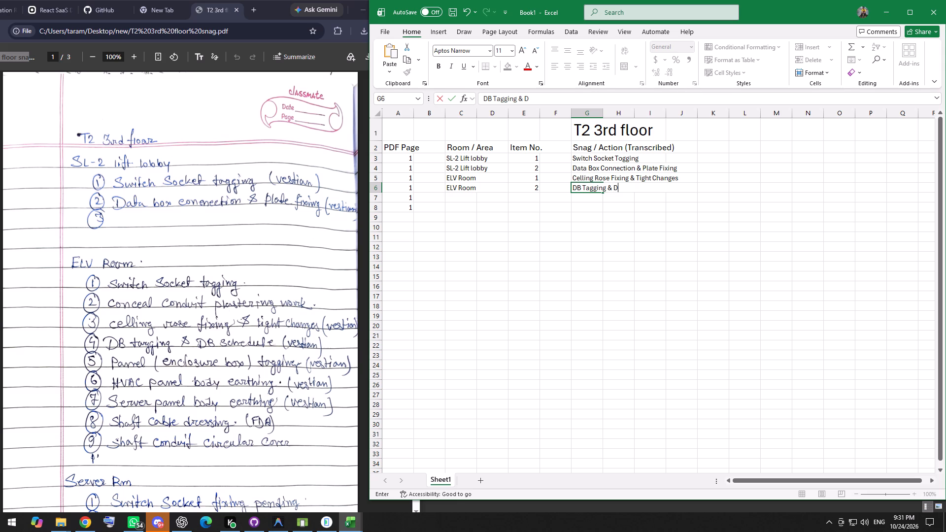
{"action": "key", "text": "b"}
{"action": "key", "text": "space"}
{"action": "type", "text": "S"}
{"action": "type", "text": "che"}
{"action": "type", "text": "dule"}
{"action": "key", "text": "Down"}
Start the third ELV Room row in row 7 with "ELV Room" under Room / Area and item number 3.
{"action": "key", "text": "Left"}
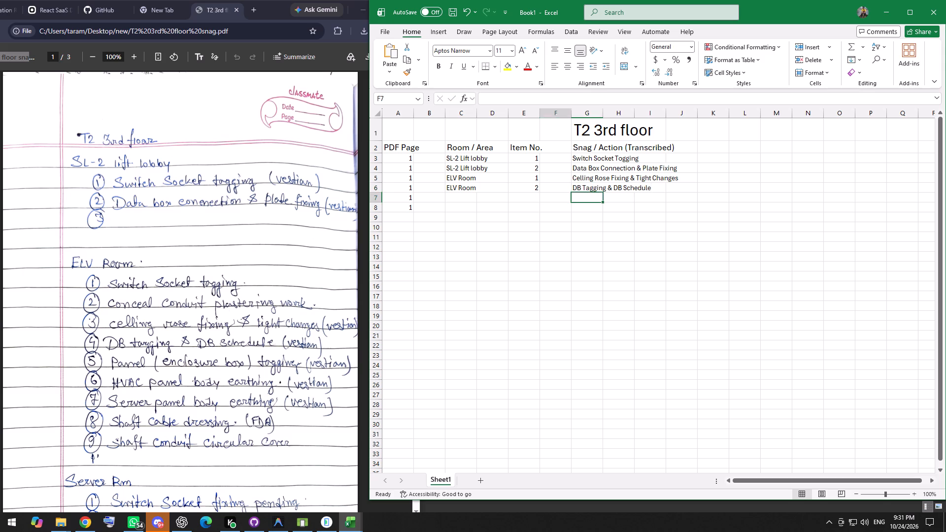
{"action": "key", "text": "Left"}
{"action": "key", "text": "Left"}
{"action": "key", "text": "Left"}
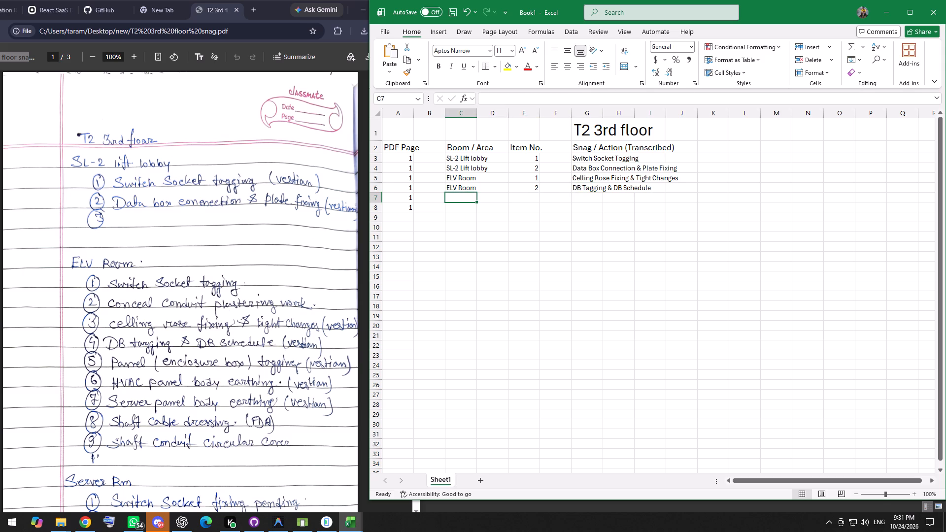
{"action": "type", "text": "EL"}
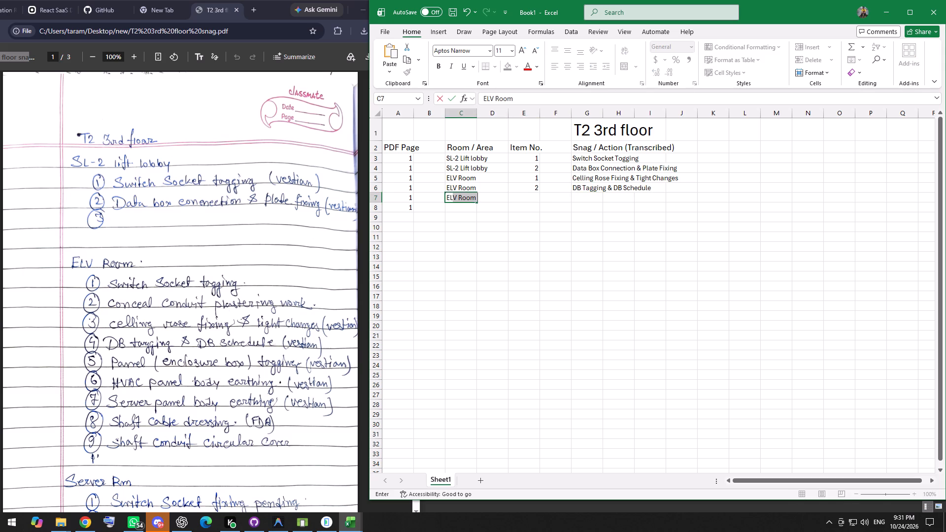
{"action": "type", "text": "V R"}
{"action": "type", "text": "oom"}
{"action": "key", "text": "Right"}
{"action": "key", "text": "Right"}
{"action": "key", "text": "3"}
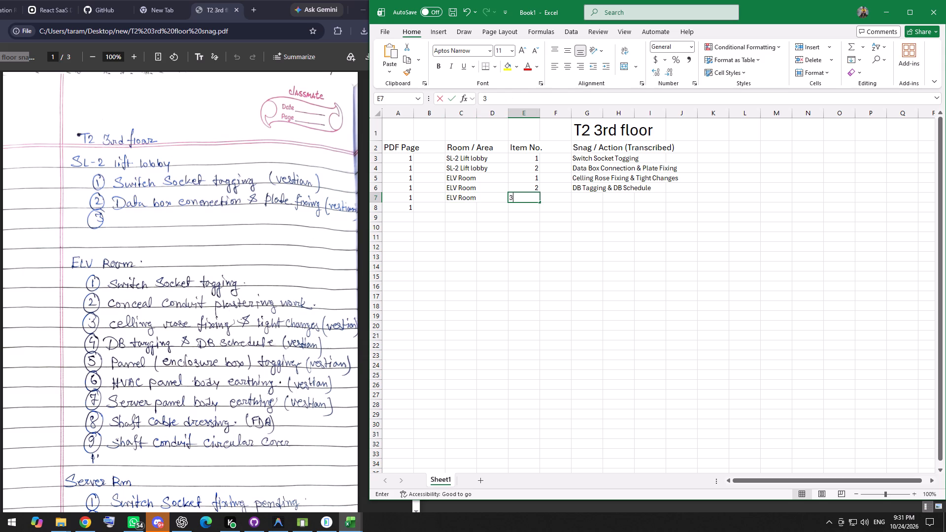
{"action": "key", "text": "Right"}
{"action": "key", "text": "Right"}
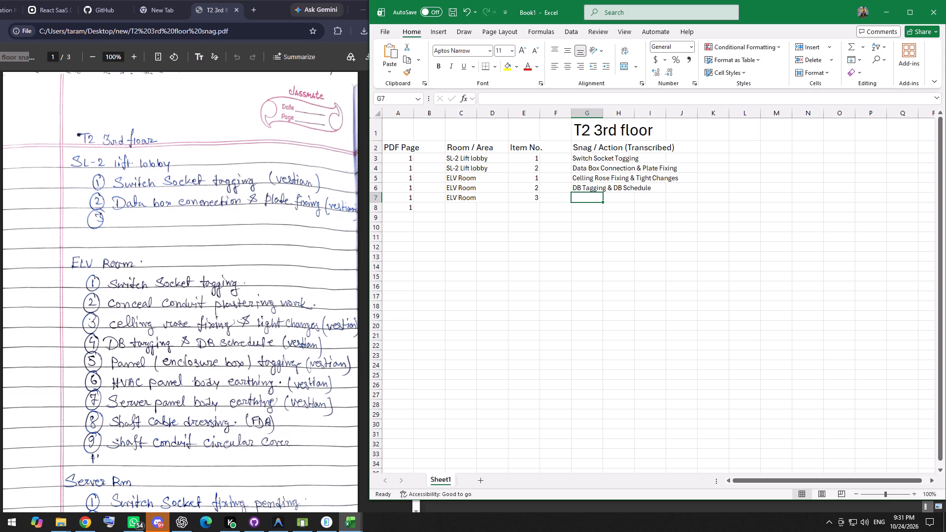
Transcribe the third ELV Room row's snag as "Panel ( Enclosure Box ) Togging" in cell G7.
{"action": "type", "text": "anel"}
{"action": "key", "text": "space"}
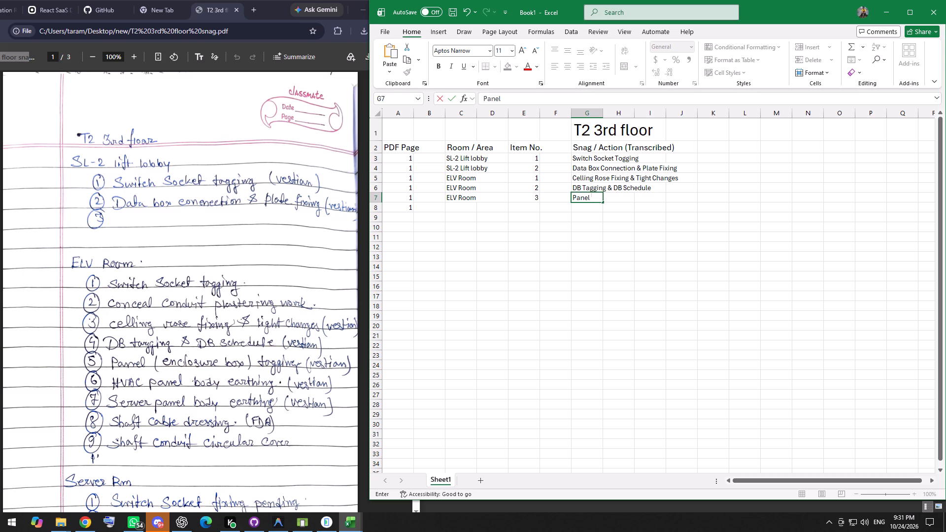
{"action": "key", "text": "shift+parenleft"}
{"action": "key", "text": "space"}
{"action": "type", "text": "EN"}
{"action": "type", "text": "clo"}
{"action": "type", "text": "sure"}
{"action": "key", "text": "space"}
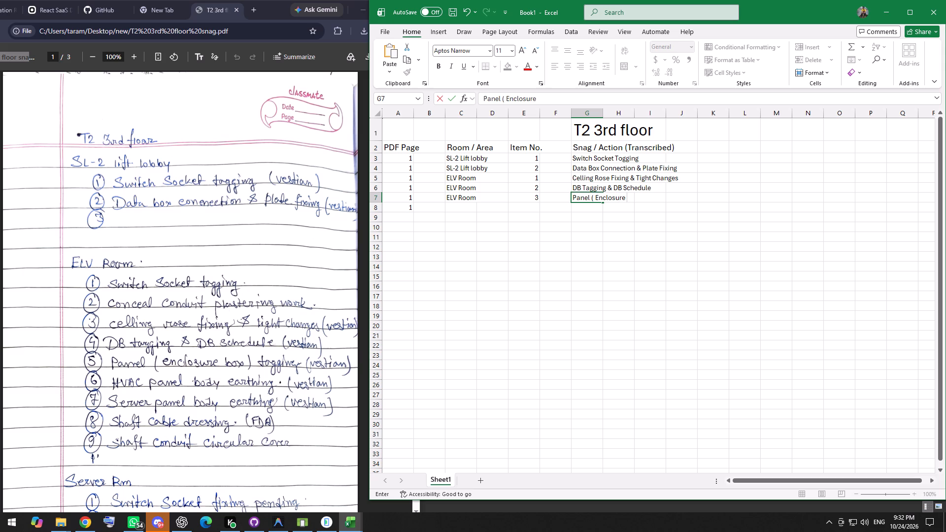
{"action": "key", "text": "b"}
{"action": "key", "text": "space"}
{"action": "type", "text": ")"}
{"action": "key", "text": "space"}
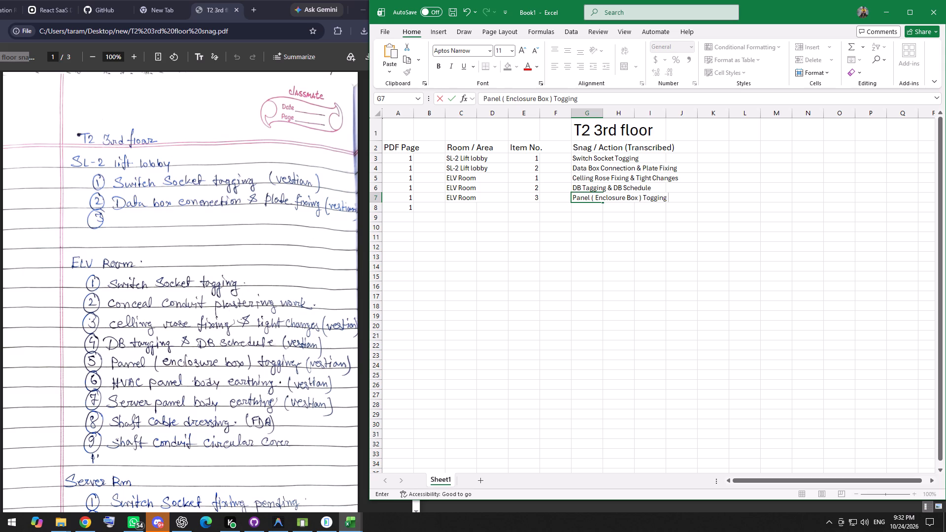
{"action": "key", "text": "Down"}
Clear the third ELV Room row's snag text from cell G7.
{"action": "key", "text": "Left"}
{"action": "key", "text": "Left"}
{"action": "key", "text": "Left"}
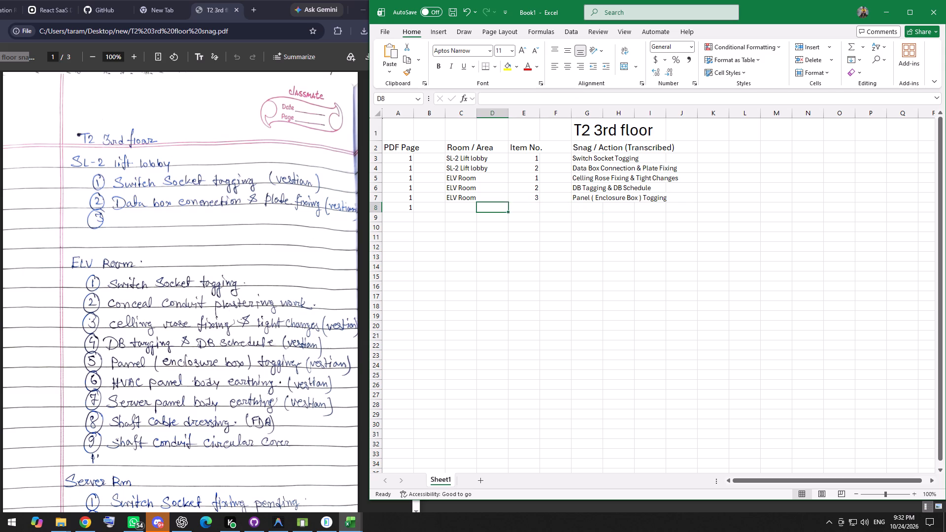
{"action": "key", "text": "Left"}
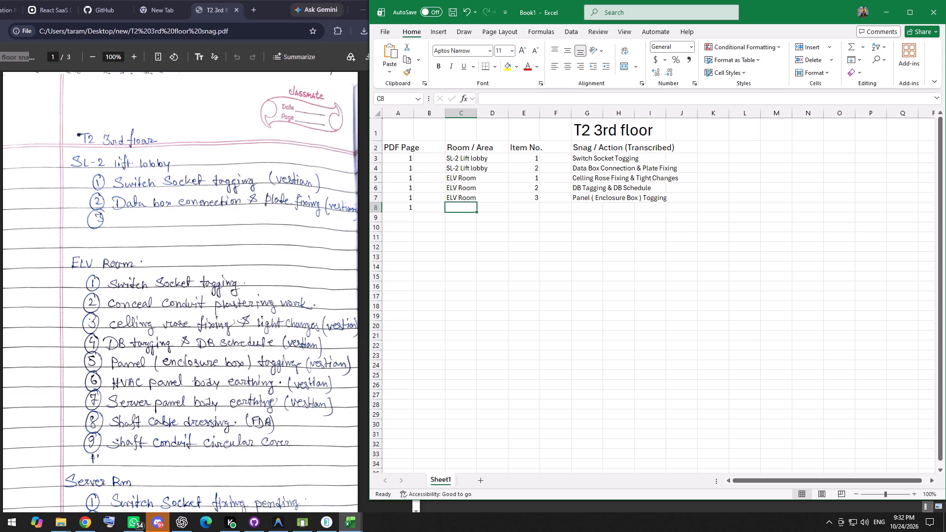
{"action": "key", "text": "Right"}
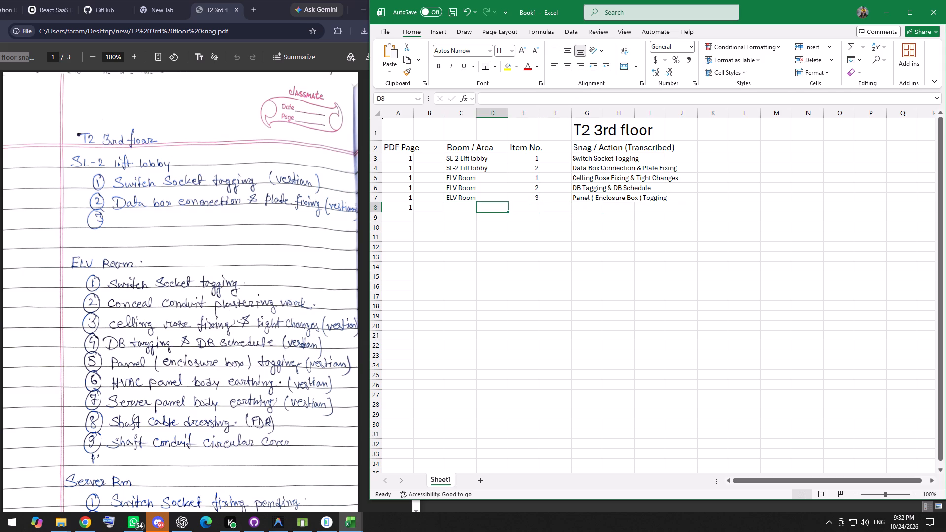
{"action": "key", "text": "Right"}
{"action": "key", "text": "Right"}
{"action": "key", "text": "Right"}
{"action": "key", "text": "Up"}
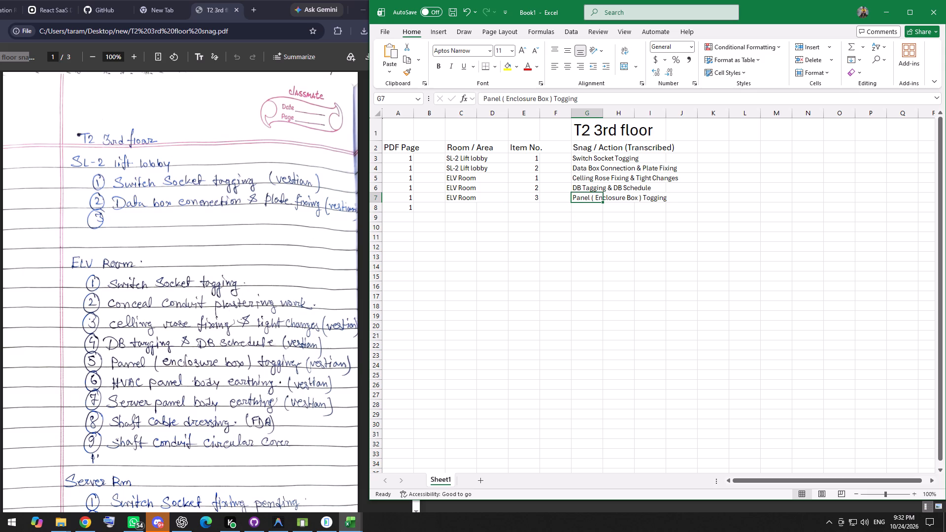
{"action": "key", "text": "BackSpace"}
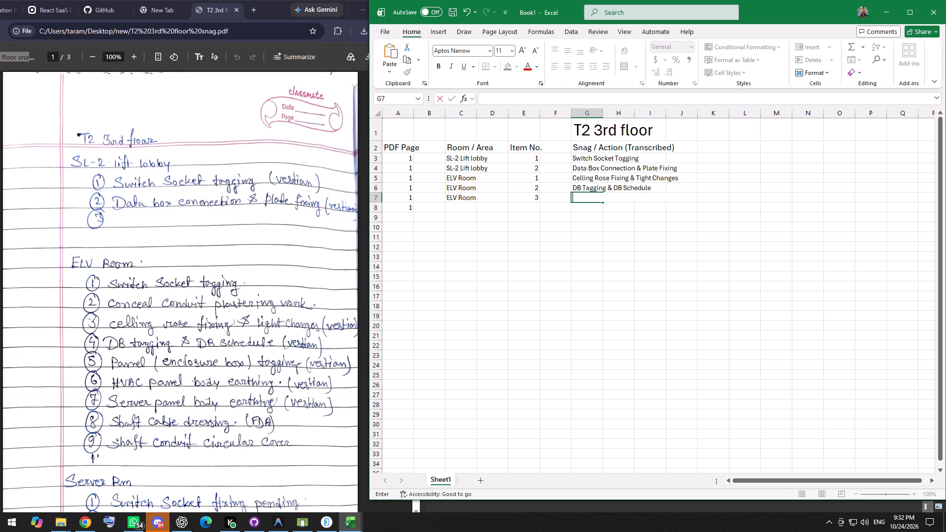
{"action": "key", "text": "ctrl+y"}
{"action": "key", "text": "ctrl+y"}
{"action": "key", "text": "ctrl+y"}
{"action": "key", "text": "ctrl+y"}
Enter "Panel ( Enclosure Box )" as the third ELV Room row's snag in cell G7.
{"action": "key", "text": "p"}
{"action": "type", "text": "anel"}
{"action": "key", "text": "space"}
{"action": "type", "text": "("}
{"action": "key", "text": "space"}
{"action": "key", "text": "e"}
{"action": "type", "text": "nclosure"}
{"action": "key", "text": "space"}
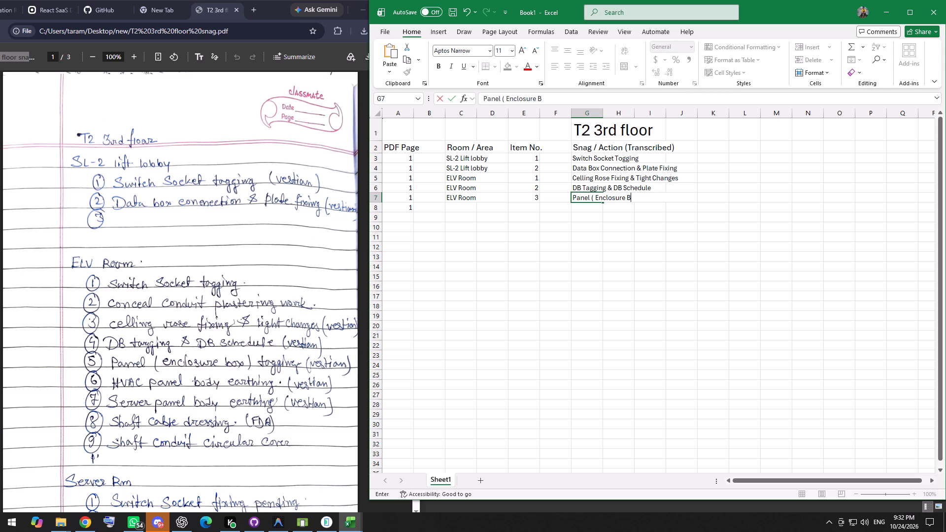
{"action": "key", "text": "space"}
{"action": "type", "text": ")"}
{"action": "key", "text": "space"}
{"action": "key", "text": "Tab"}
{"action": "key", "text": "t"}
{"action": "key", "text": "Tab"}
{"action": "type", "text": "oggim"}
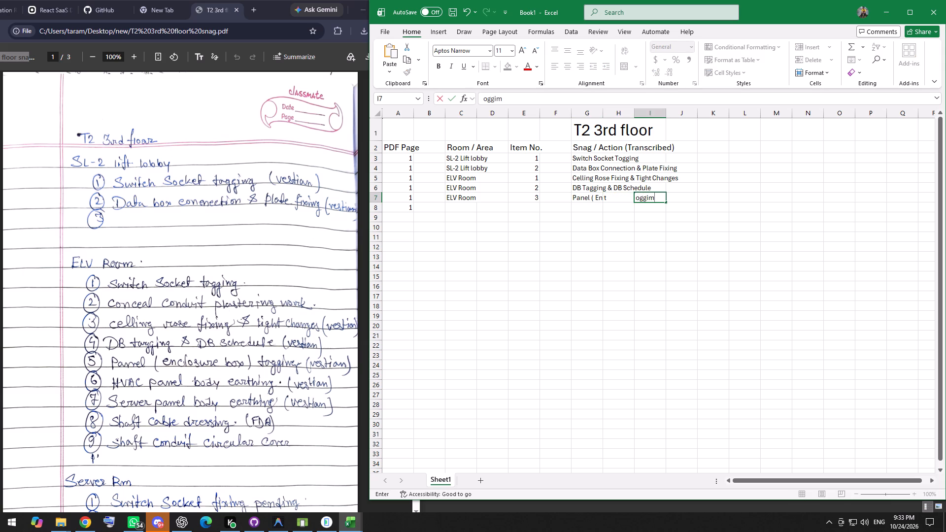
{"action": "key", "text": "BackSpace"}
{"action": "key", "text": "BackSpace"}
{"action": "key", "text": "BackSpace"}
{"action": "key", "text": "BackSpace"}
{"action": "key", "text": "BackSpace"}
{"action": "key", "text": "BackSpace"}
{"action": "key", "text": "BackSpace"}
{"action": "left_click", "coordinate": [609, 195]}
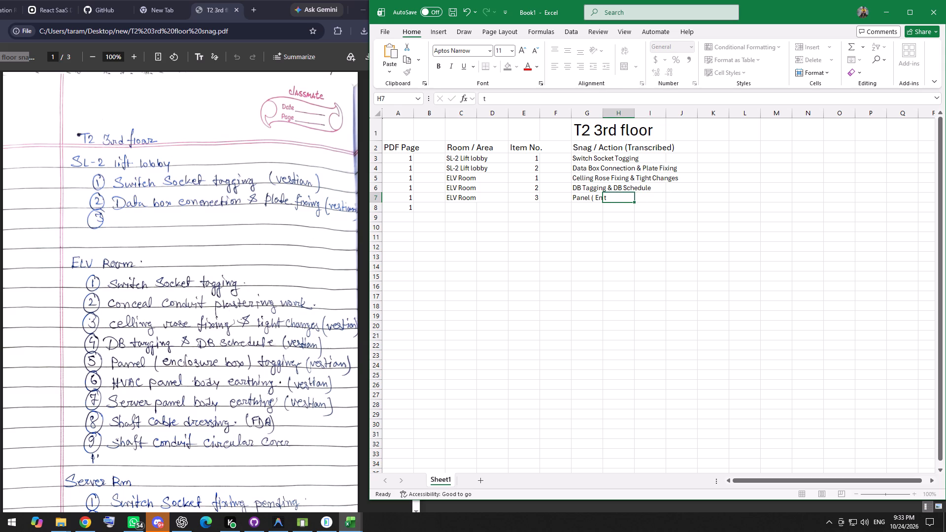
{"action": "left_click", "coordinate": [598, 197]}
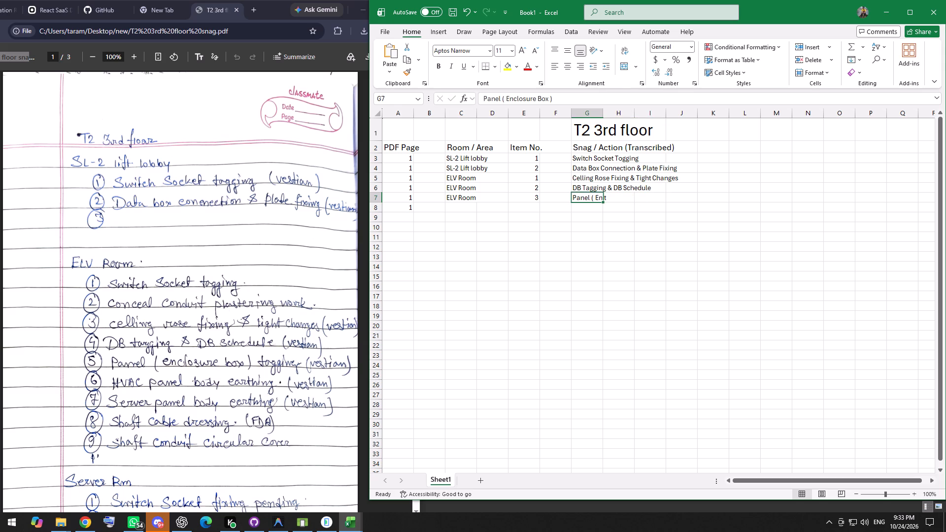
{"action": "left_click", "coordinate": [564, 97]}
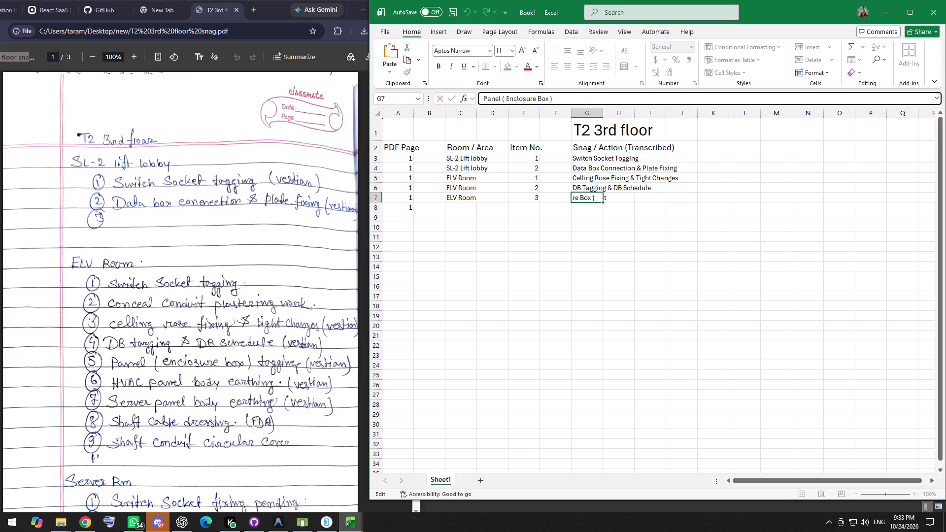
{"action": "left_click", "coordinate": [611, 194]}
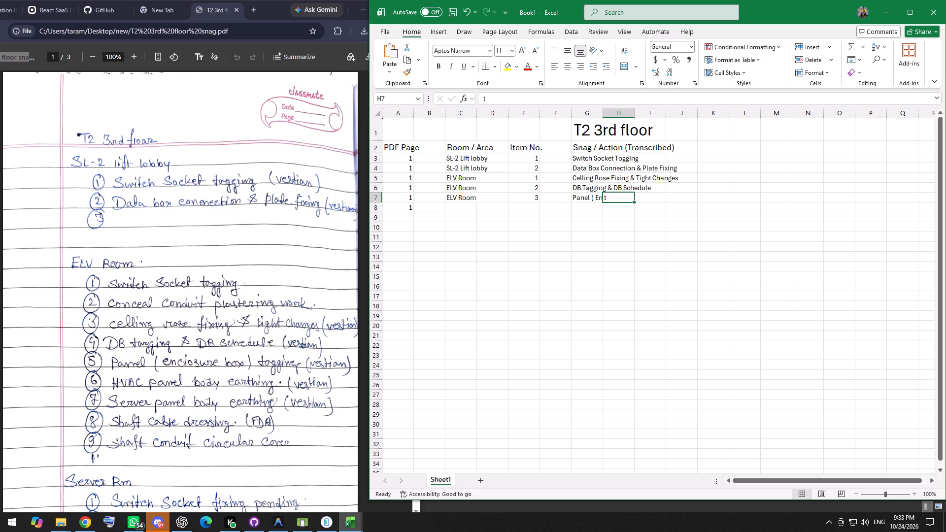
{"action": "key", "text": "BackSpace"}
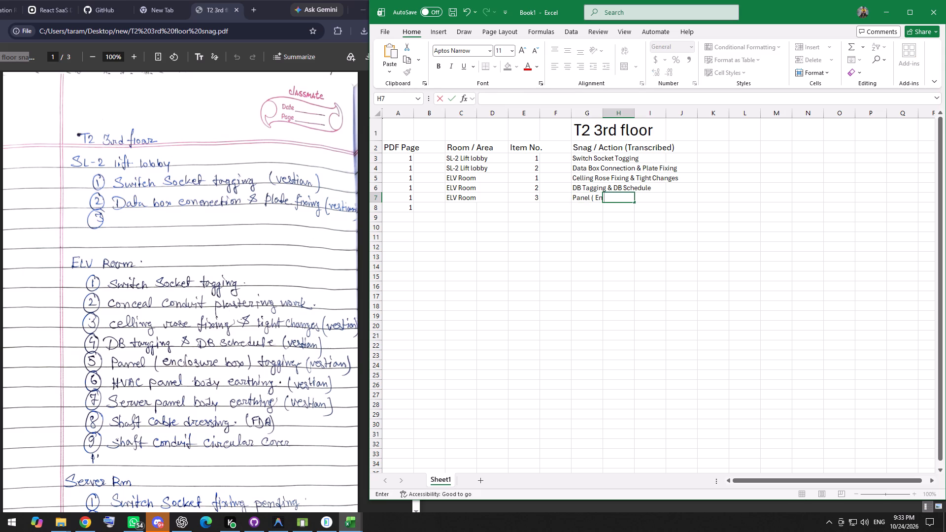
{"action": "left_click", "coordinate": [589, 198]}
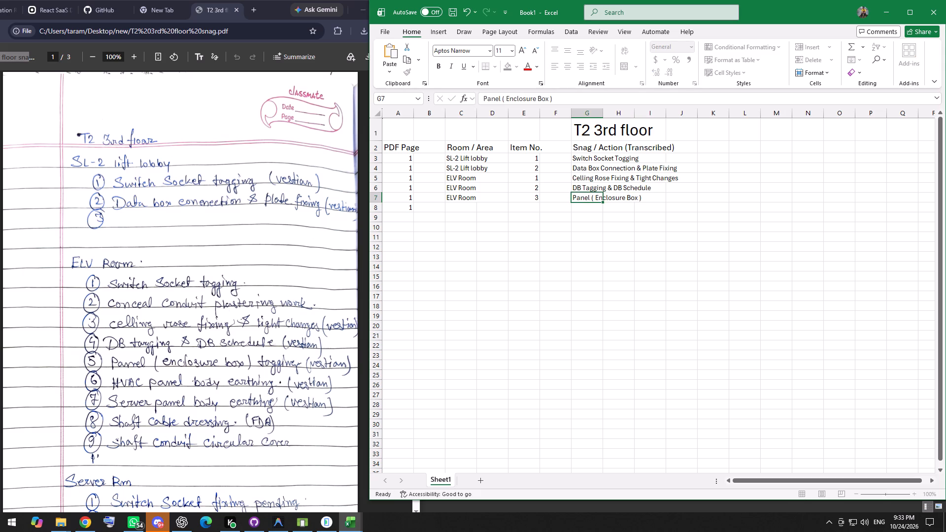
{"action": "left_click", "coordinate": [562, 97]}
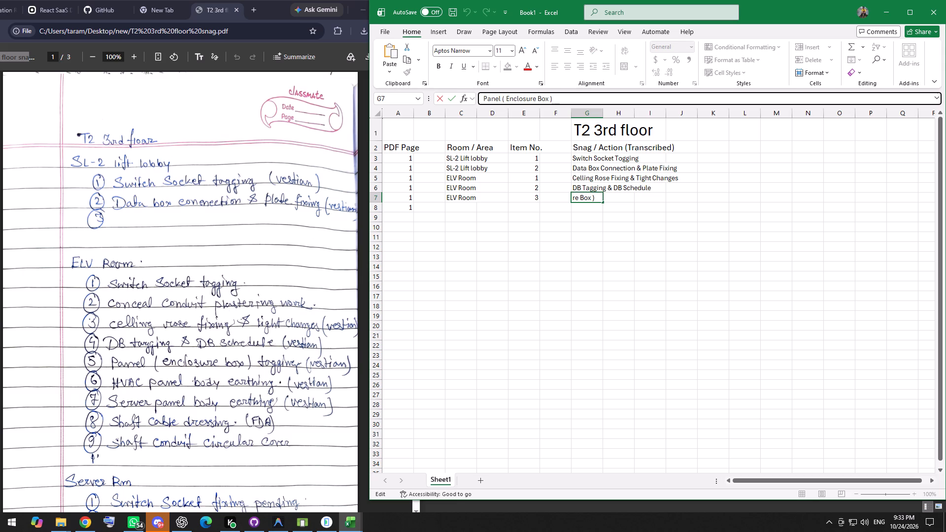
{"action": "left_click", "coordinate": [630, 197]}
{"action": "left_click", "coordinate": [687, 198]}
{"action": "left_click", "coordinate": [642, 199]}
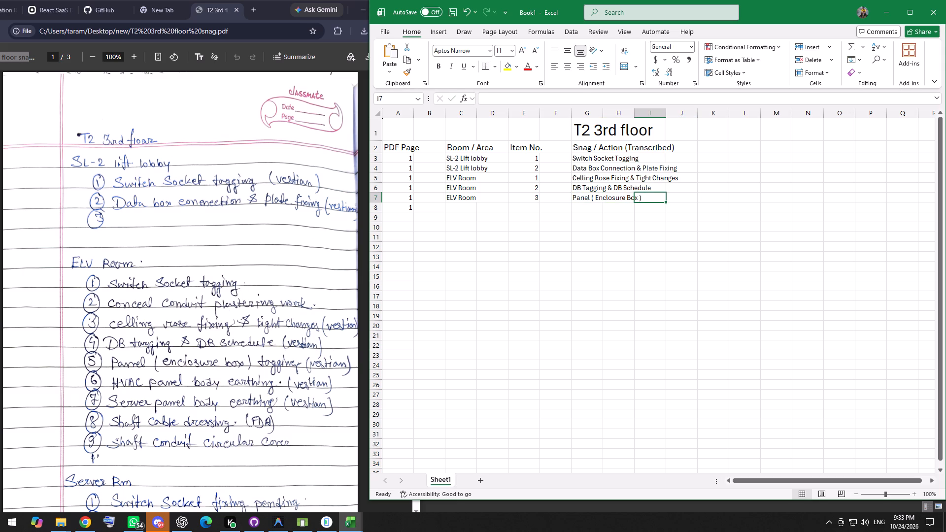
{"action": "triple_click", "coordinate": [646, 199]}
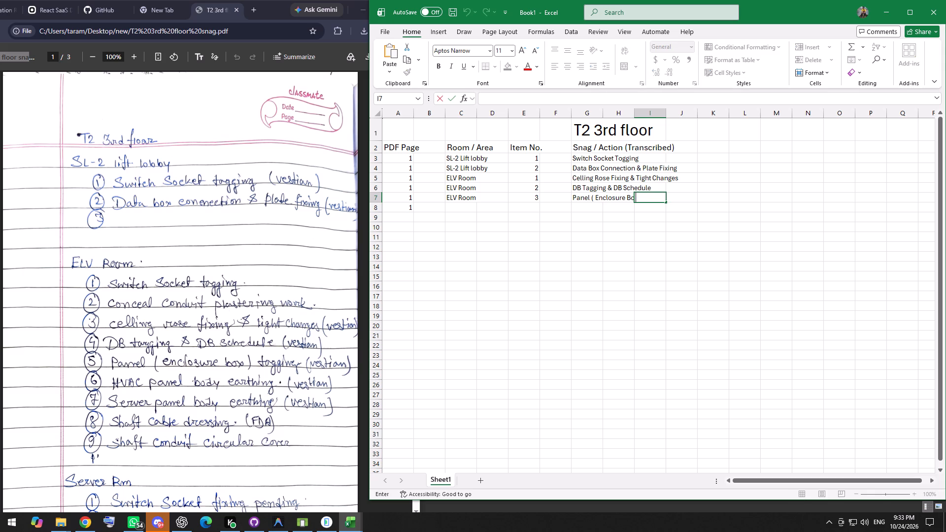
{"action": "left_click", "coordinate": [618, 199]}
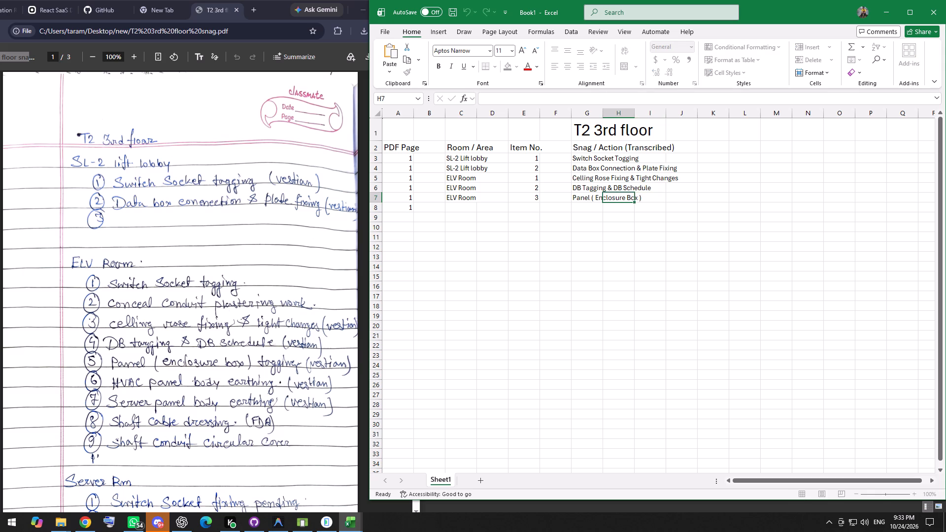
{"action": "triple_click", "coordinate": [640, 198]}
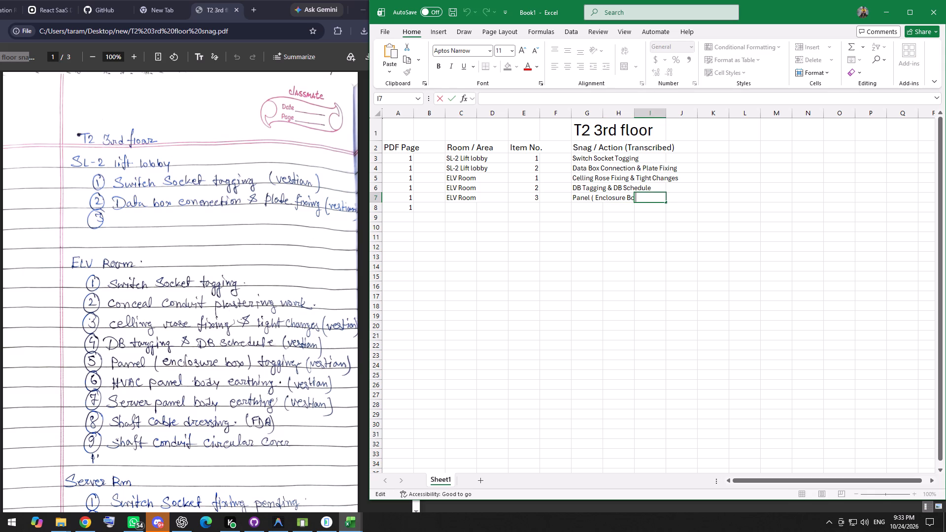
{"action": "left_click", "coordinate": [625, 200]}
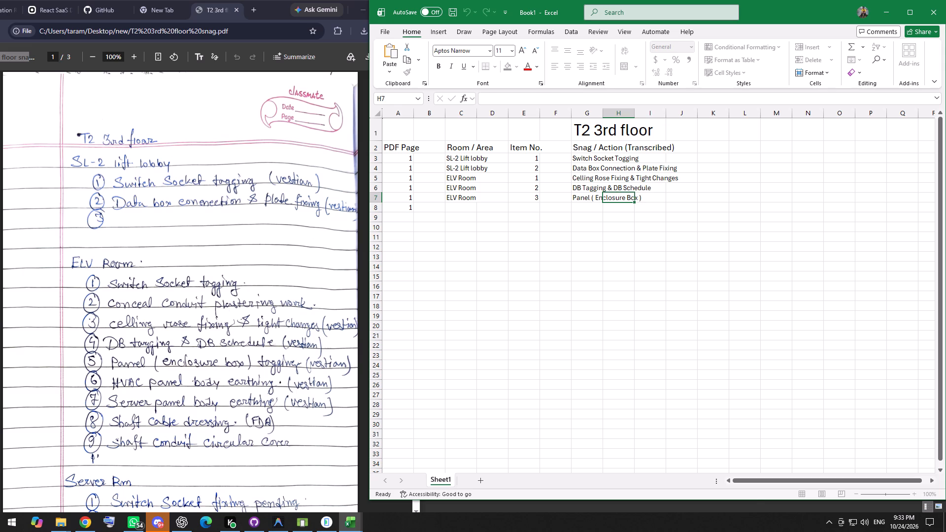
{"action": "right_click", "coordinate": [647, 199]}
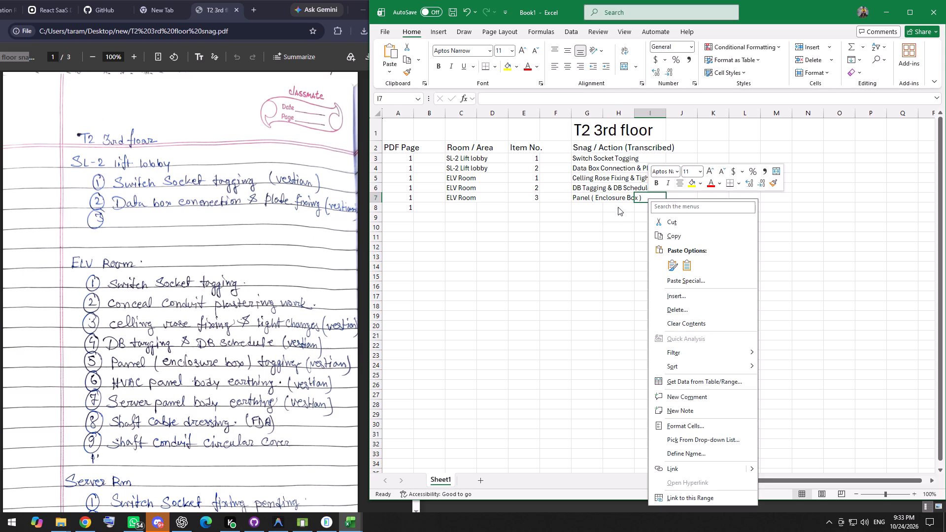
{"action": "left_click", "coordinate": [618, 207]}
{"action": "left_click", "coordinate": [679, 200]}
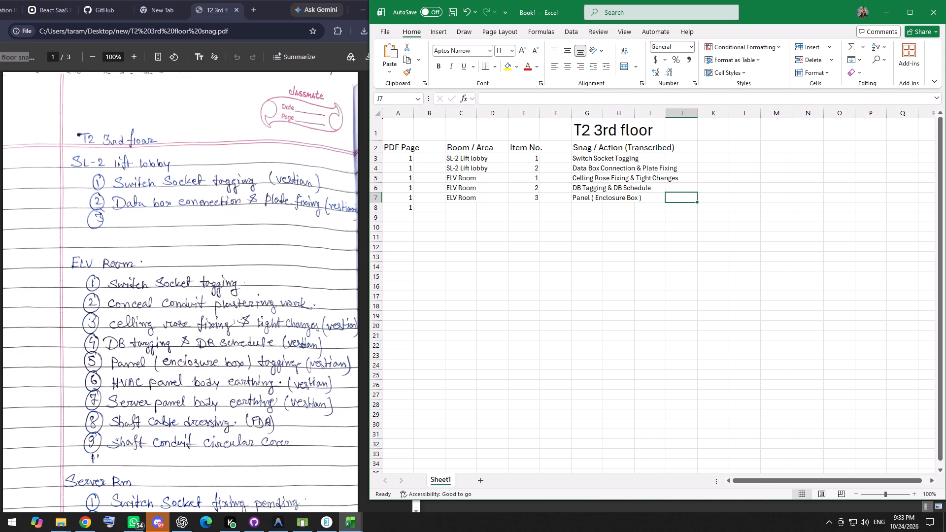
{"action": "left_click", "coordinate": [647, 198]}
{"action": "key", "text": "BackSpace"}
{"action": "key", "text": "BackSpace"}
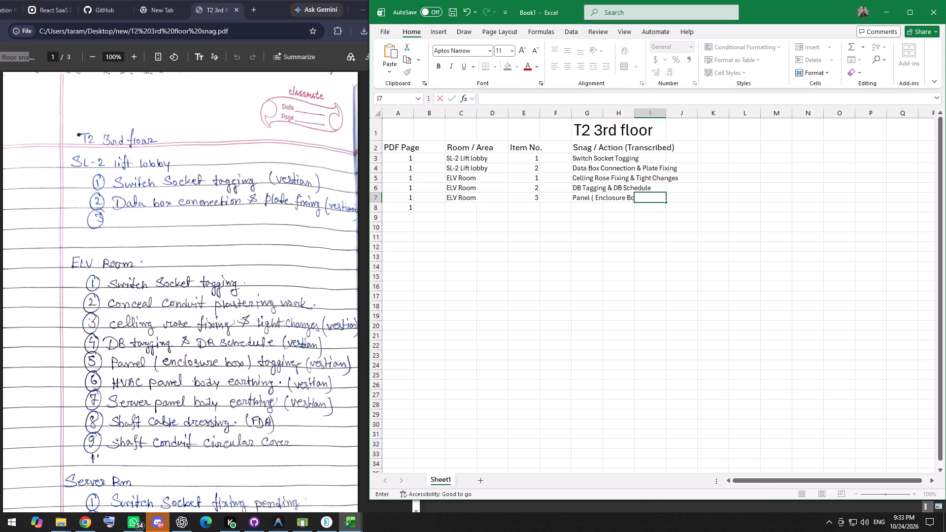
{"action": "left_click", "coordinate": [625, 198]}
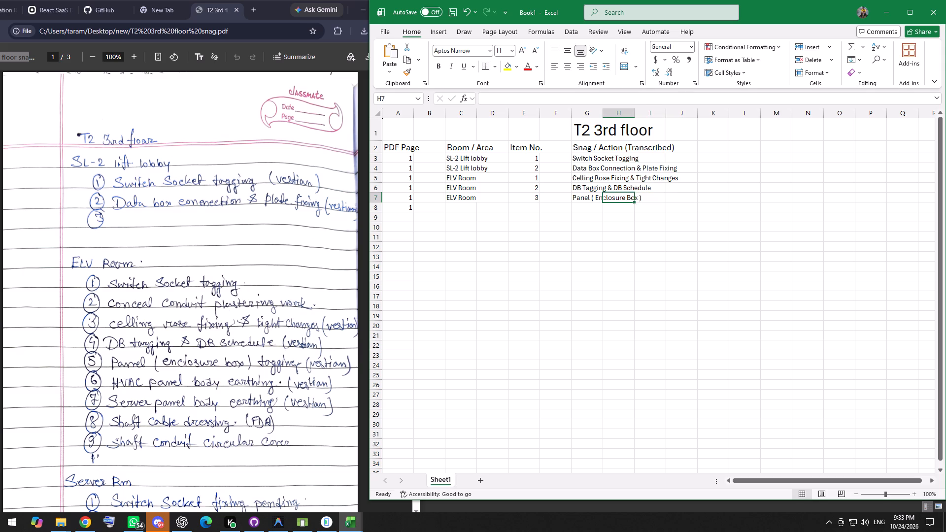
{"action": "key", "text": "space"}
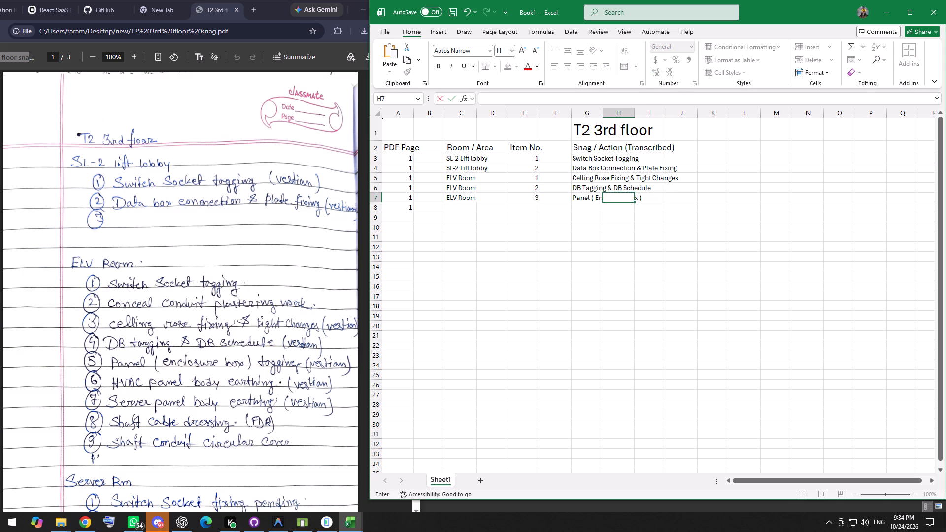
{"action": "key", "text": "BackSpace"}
Replace the third ELV Room row's snag in cell G7 with "Panel ( Enclosure Box ) Togging".
{"action": "left_click", "coordinate": [594, 200]}
{"action": "key", "text": "BackSpace"}
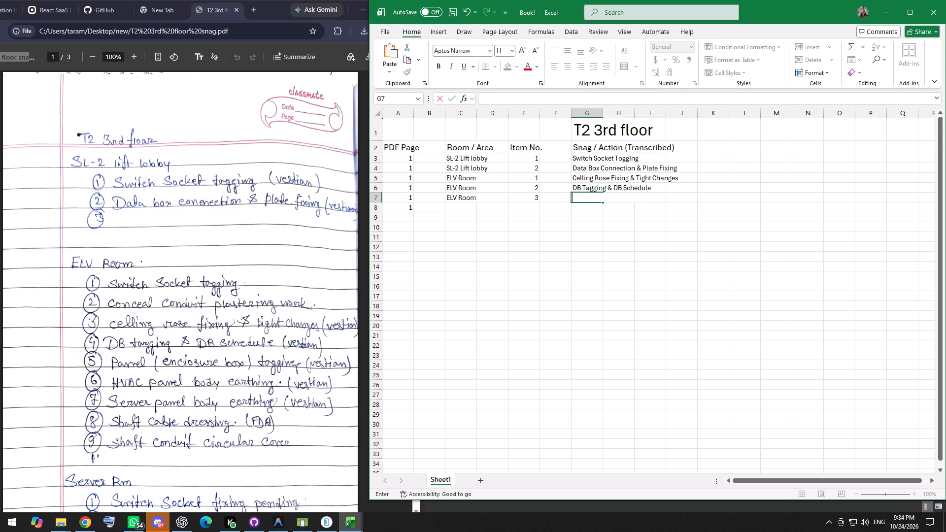
{"action": "type", "text": "anel"}
{"action": "key", "text": "space"}
{"action": "key", "text": "shift+parenleft"}
{"action": "key", "text": "space"}
{"action": "key", "text": "e"}
{"action": "key", "text": "BackSpace"}
{"action": "type", "text": "Enclosure"}
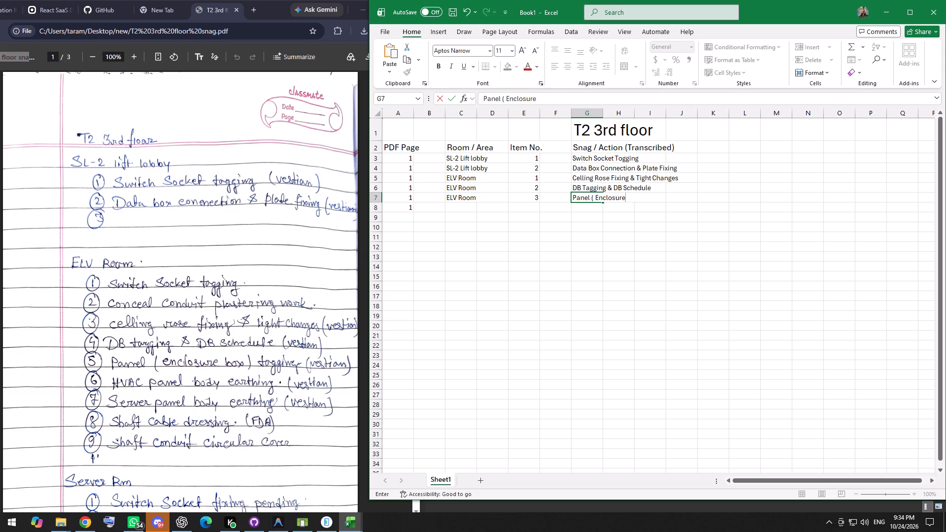
{"action": "key", "text": "space"}
{"action": "type", "text": "B"}
{"action": "type", "text": "ox"}
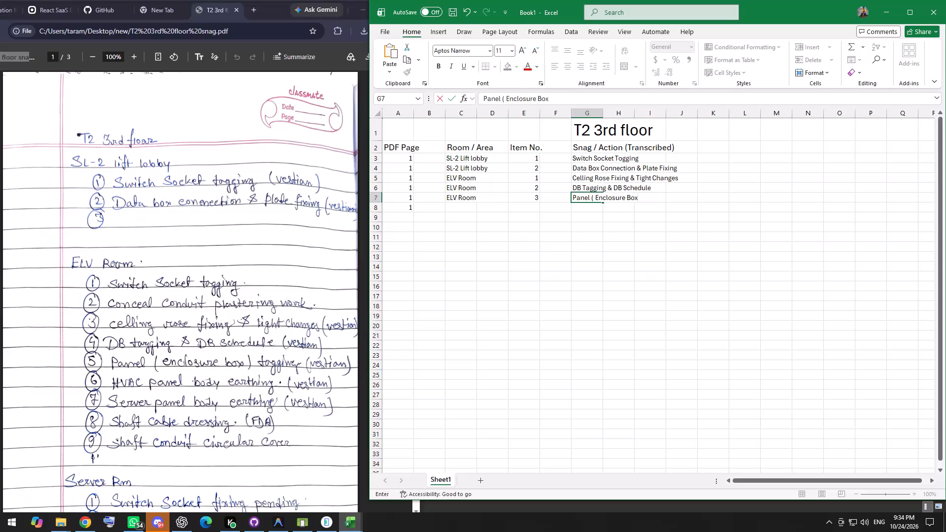
{"action": "key", "text": "space"}
{"action": "type", "text": ")"}
{"action": "key", "text": "space"}
{"action": "key", "text": "t"}
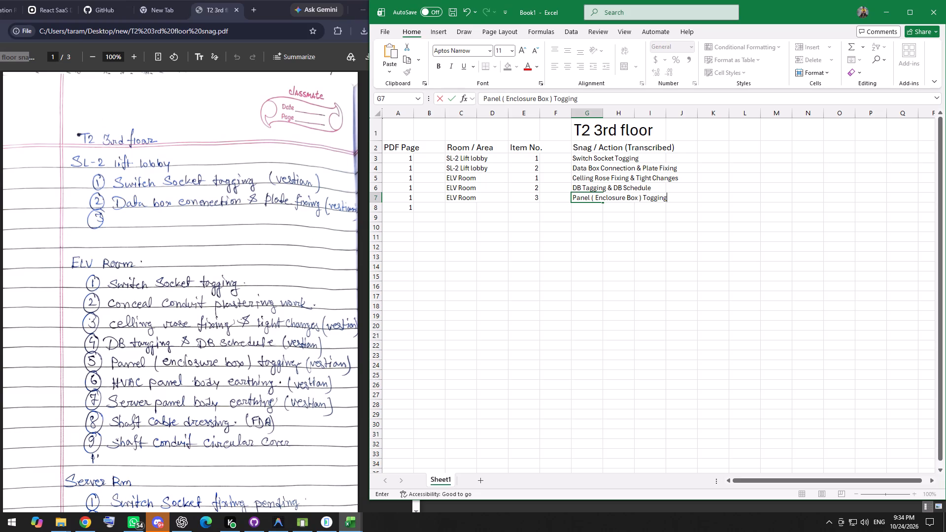
{"action": "key", "text": "Down"}
Start the fourth ELV Room row in row 8 with "ELV Room" under Room / Area and item number 4.
{"action": "key", "text": "Left"}
{"action": "key", "text": "Left"}
{"action": "key", "text": "Left"}
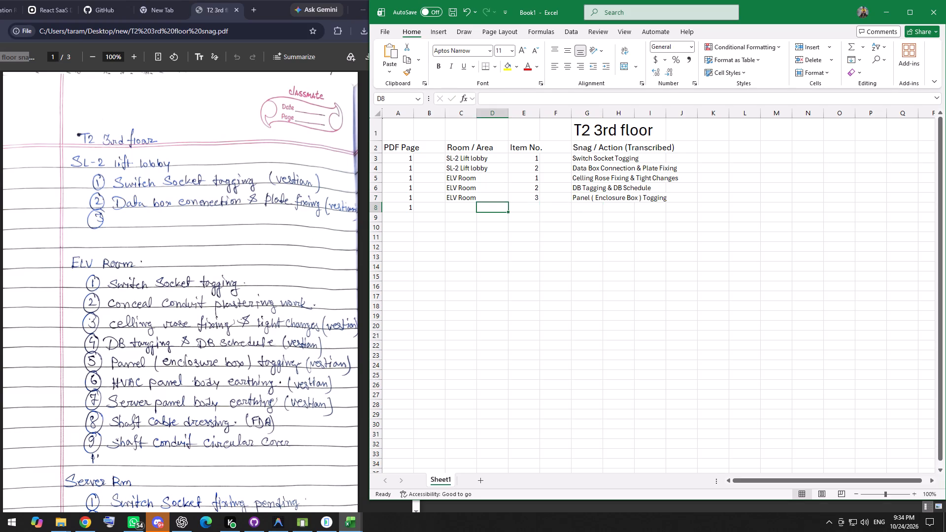
{"action": "key", "text": "Left"}
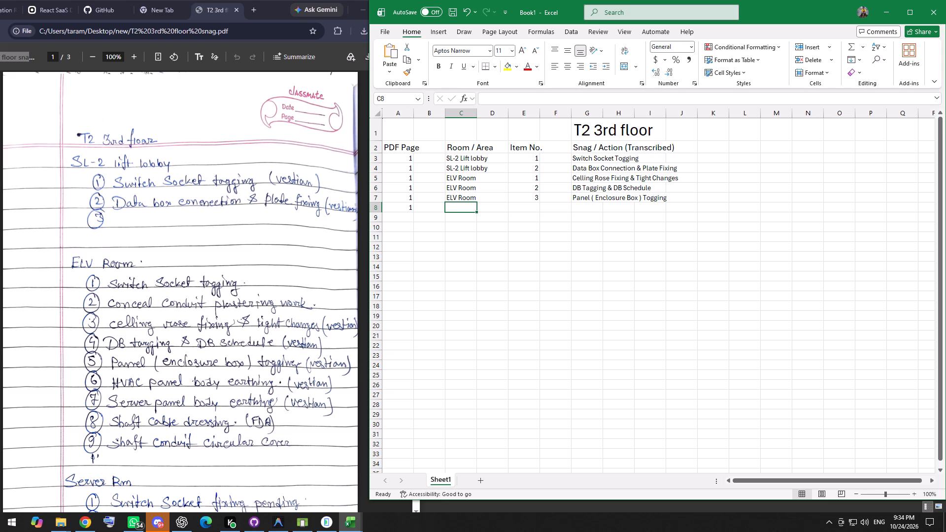
{"action": "type", "text": "EL"}
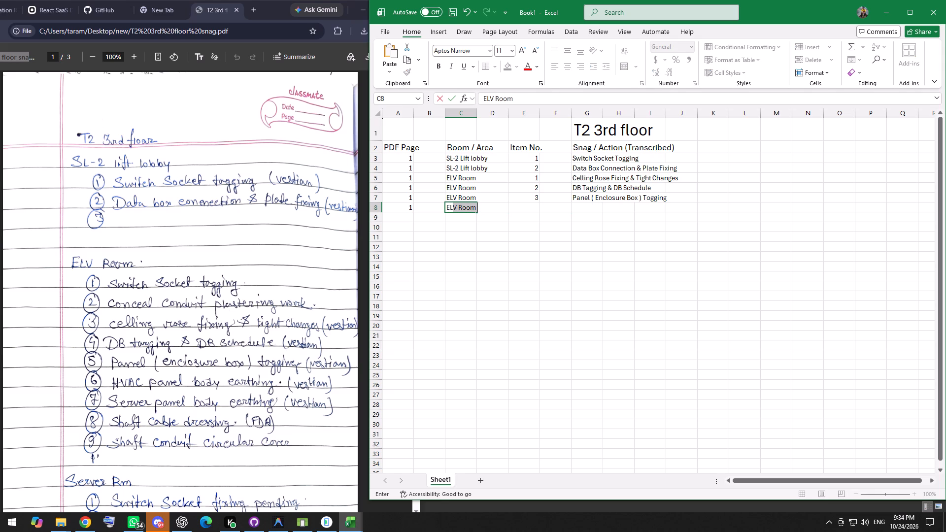
{"action": "type", "text": "V R"}
{"action": "type", "text": "oom"}
{"action": "key", "text": "Right"}
{"action": "key", "text": "Right"}
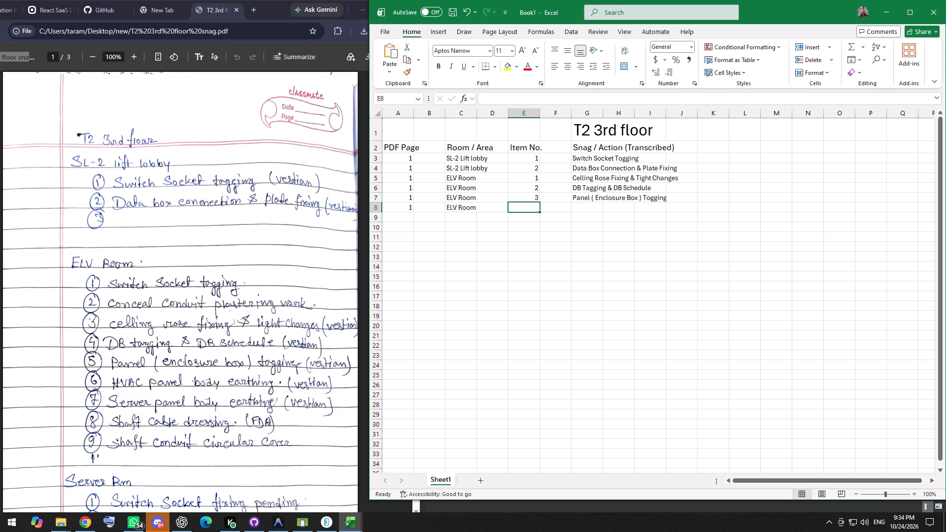
{"action": "key", "text": "4"}
{"action": "key", "text": "Right"}
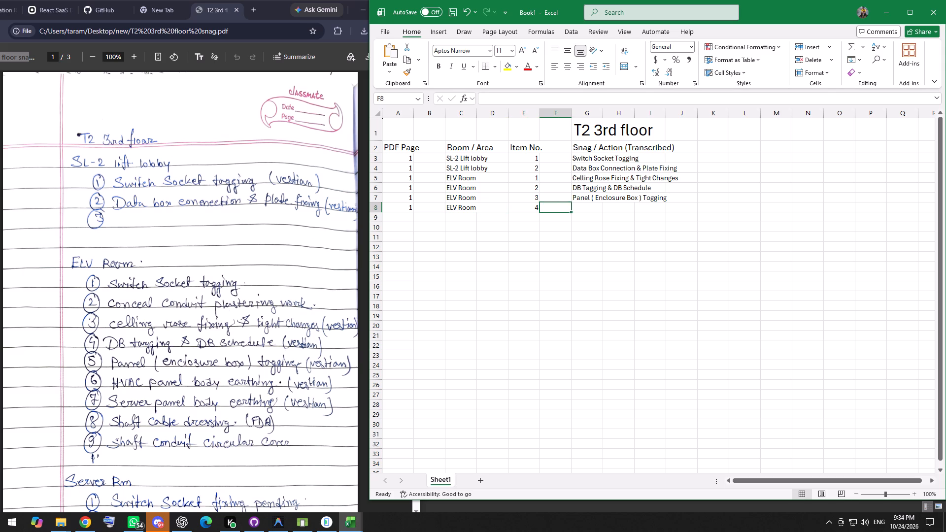
Enter "HVAC Panel Body Earthing" as the fourth ELV Room row's snag in cell G8.
{"action": "key", "text": "Right"}
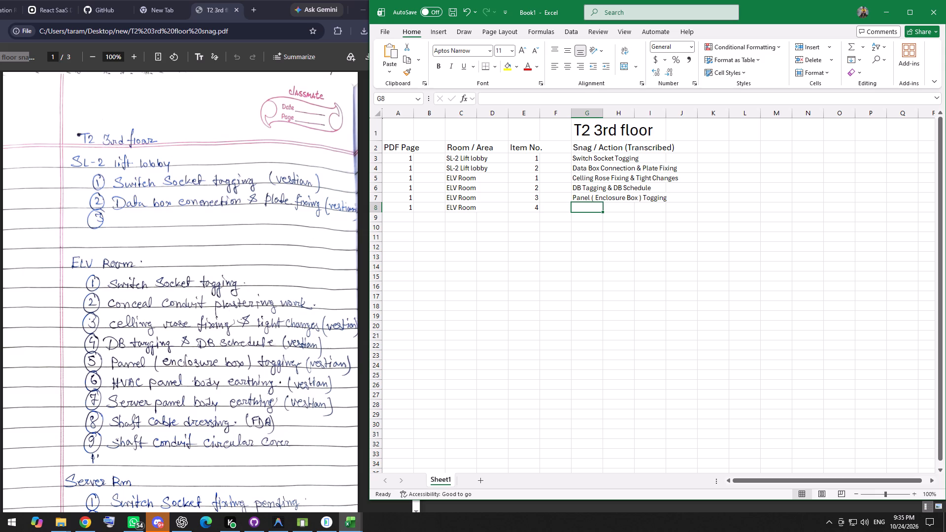
{"action": "type", "text": "HV"}
{"action": "type", "text": "AC"}
{"action": "key", "text": "space"}
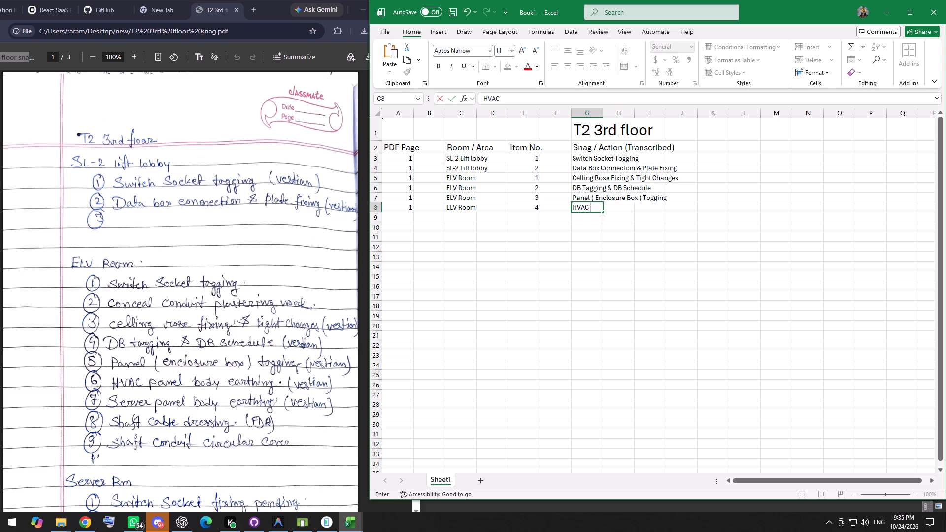
{"action": "key", "text": "p"}
{"action": "type", "text": "an"}
{"action": "type", "text": "l"}
{"action": "key", "text": "space"}
{"action": "key", "text": "BackSpace"}
{"action": "key", "text": "BackSpace"}
{"action": "type", "text": "el"}
{"action": "key", "text": "space"}
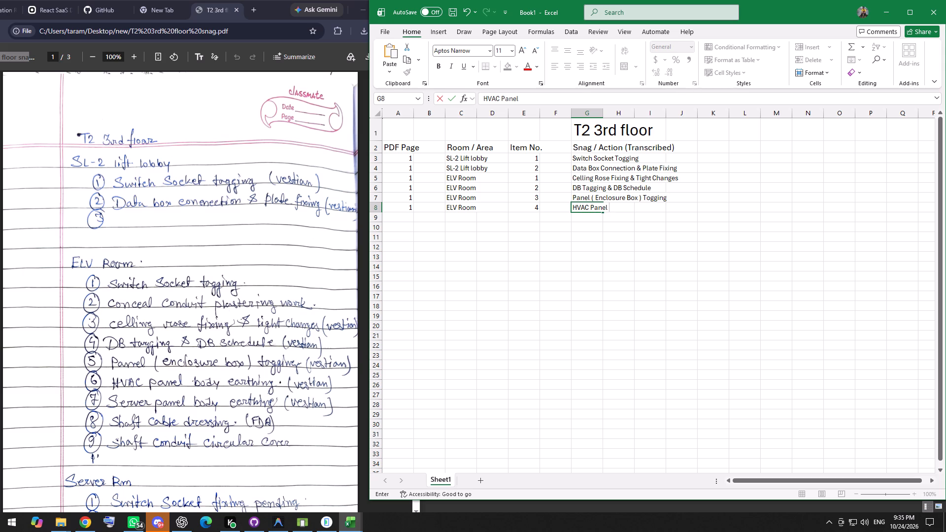
{"action": "key", "text": "b"}
{"action": "type", "text": "dy"}
{"action": "key", "text": "space"}
{"action": "key", "text": "e"}
{"action": "type", "text": "ar"}
{"action": "type", "text": "thi"}
{"action": "type", "text": "ng"}
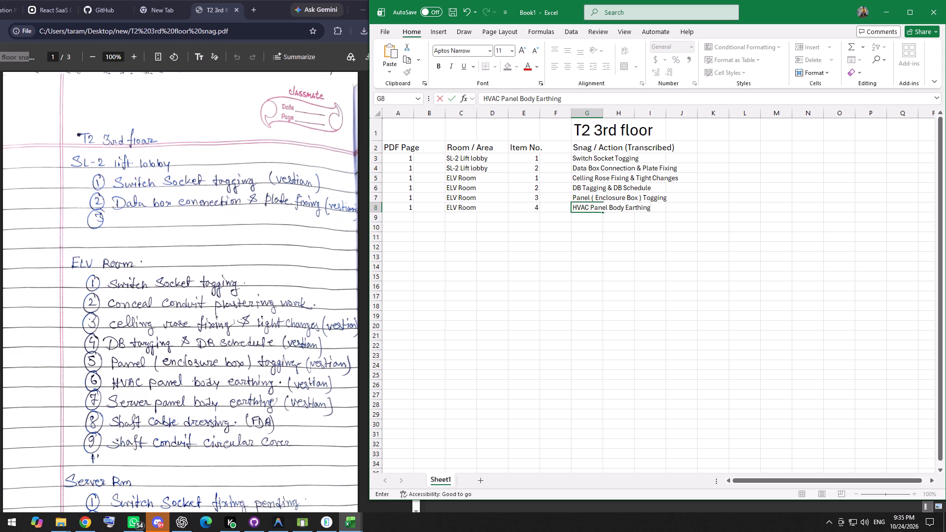
{"action": "key", "text": "Down"}
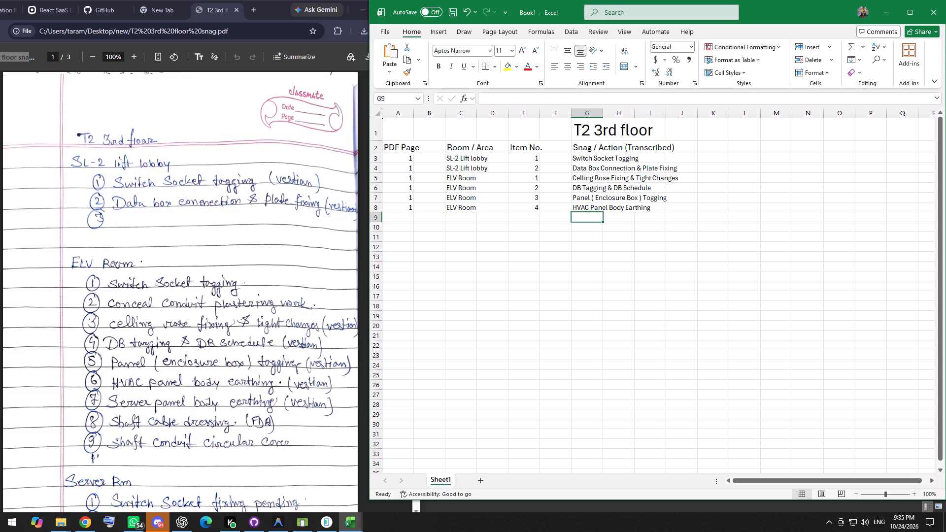
Start the fifth ELV Room row in row 9 with "ELV Room" under Room / Area and item number 5.
{"action": "key", "text": "Left"}
{"action": "key", "text": "Left"}
{"action": "key", "text": "Left"}
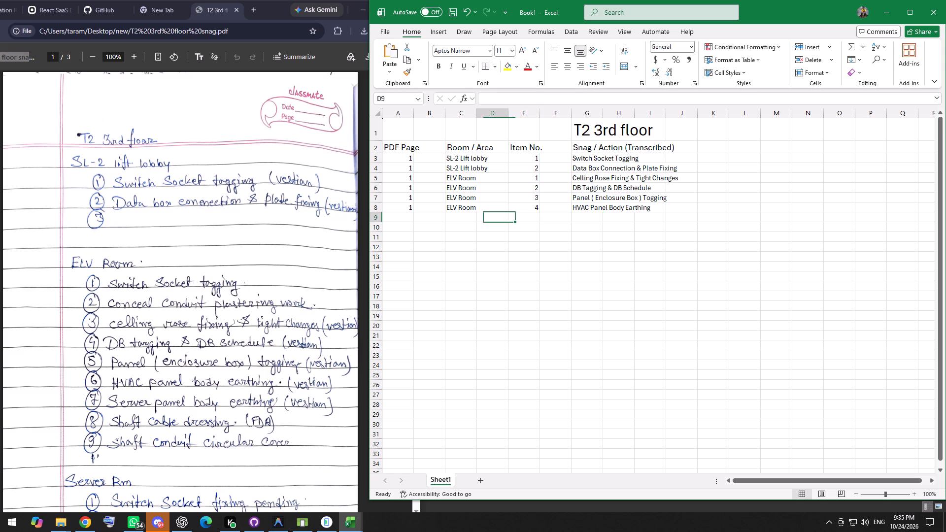
{"action": "key", "text": "Left"}
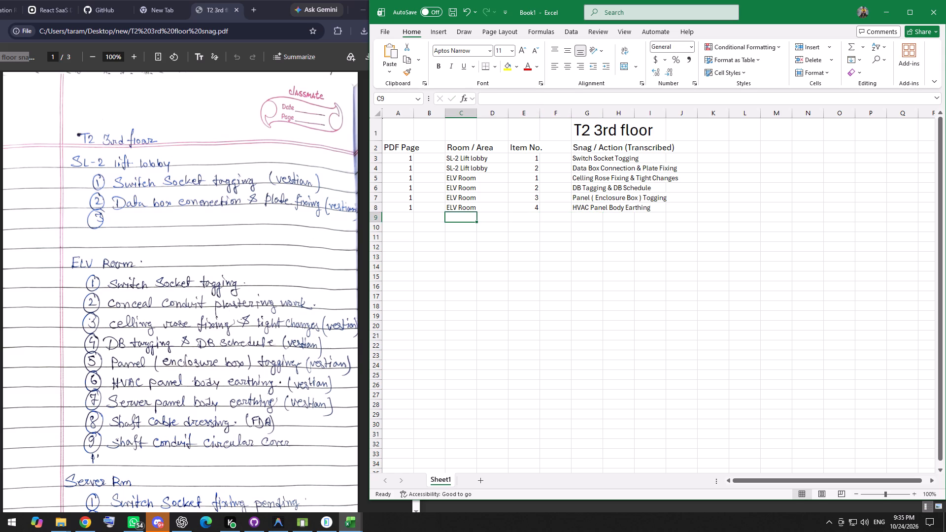
{"action": "type", "text": "EL"}
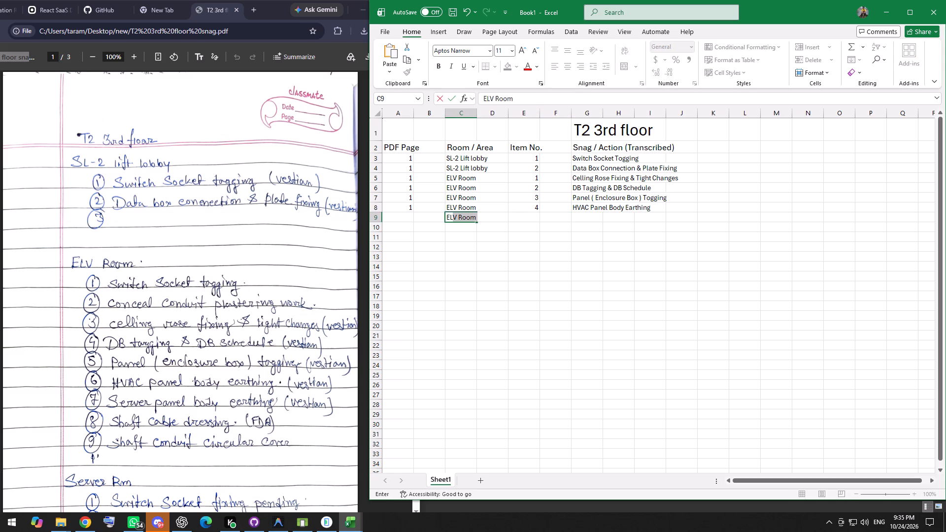
{"action": "type", "text": "V R"}
{"action": "type", "text": "oom"}
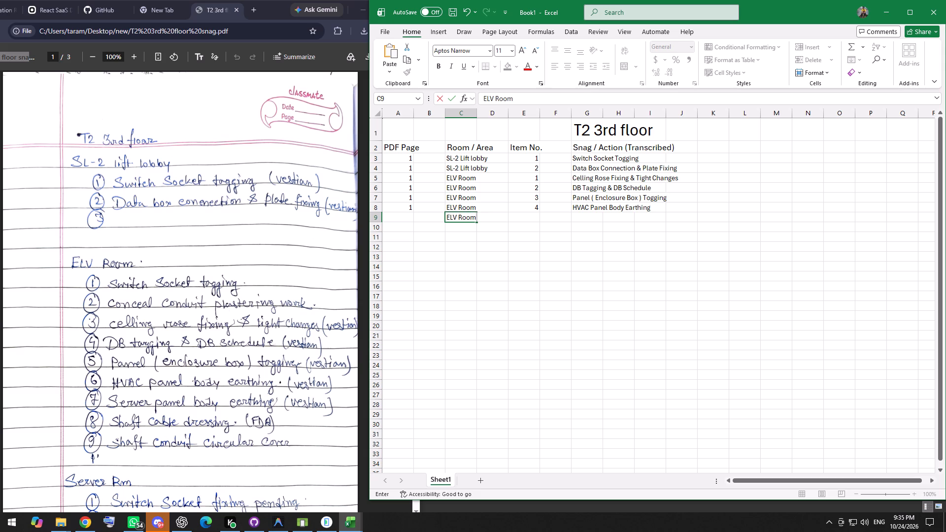
{"action": "key", "text": "Right"}
{"action": "key", "text": "Right"}
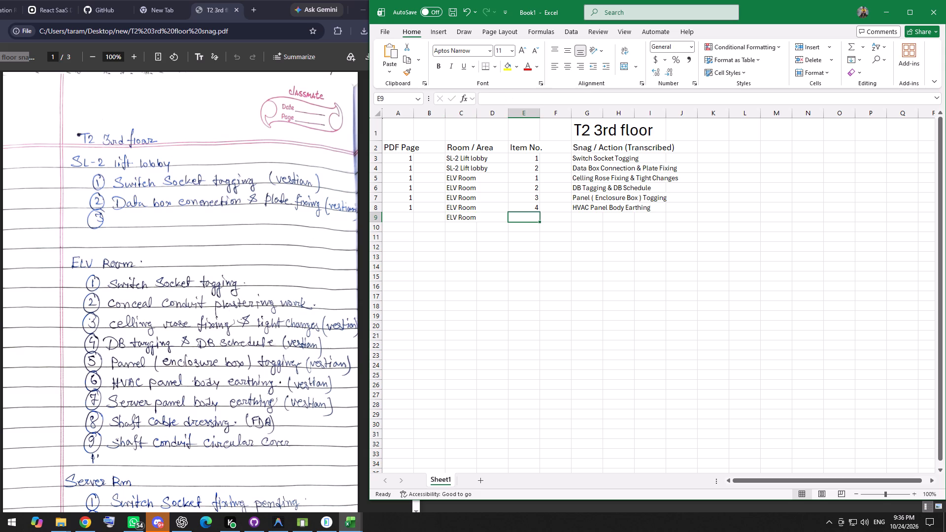
{"action": "key", "text": "5"}
{"action": "key", "text": "Right"}
Enter "Server Panel Body Earthing" as the fifth ELV Room row's snag in cell G9.
{"action": "key", "text": "Right"}
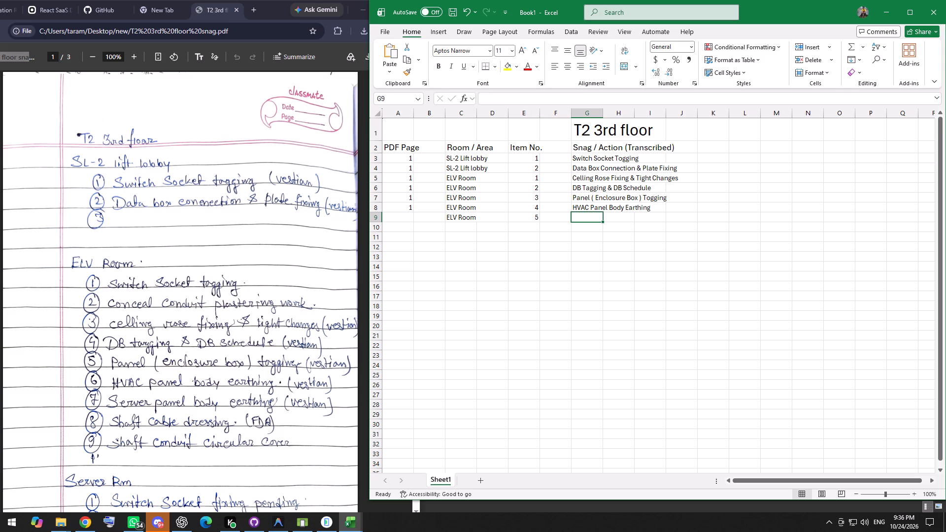
{"action": "key", "text": "s"}
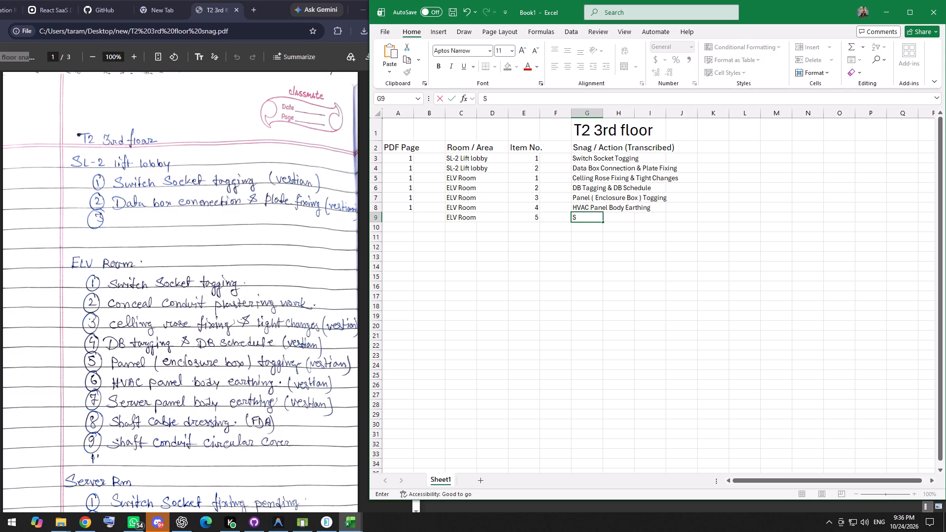
{"action": "type", "text": "erver"}
{"action": "key", "text": "space"}
{"action": "type", "text": "anel"}
{"action": "key", "text": "space"}
{"action": "type", "text": "ody"}
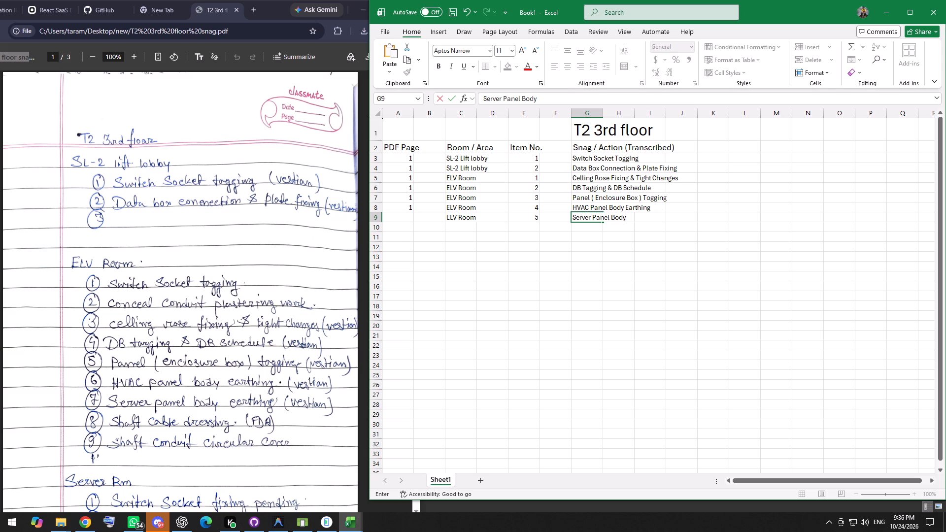
{"action": "key", "text": "space"}
{"action": "key", "text": "e"}
{"action": "key", "text": "a"}
{"action": "key", "text": "r"}
{"action": "type", "text": "thing"}
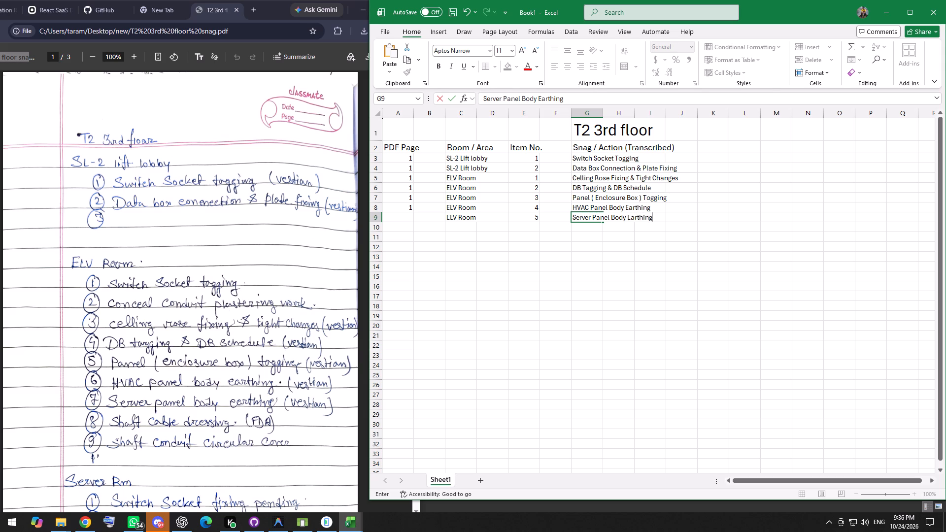
{"action": "key", "text": "Down"}
Enter 1 as the PDF Page for rows 9 and 10 in cells A9 and A10.
{"action": "key", "text": "Left"}
{"action": "key", "text": "Left"}
{"action": "key", "text": "Left"}
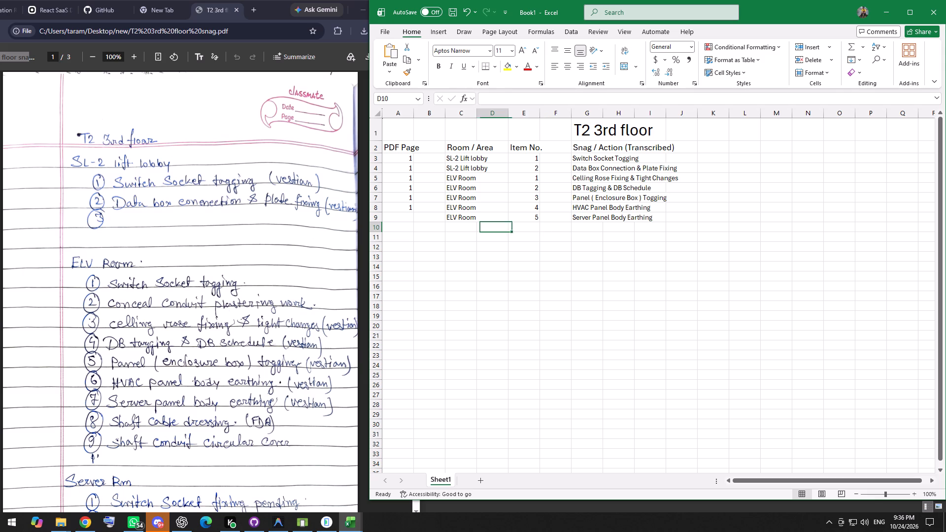
{"action": "key", "text": "Left"}
{"action": "key", "text": "Left"}
{"action": "key", "text": "Left"}
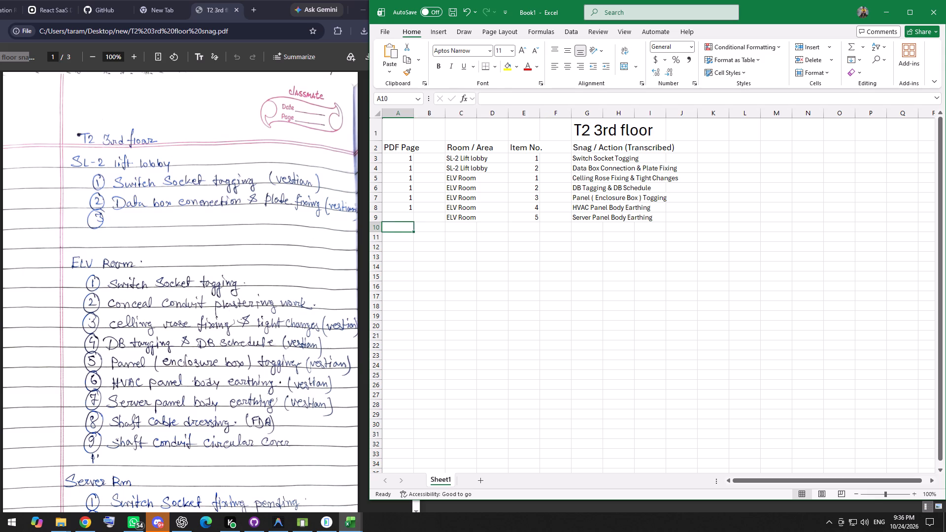
{"action": "key", "text": "Up"}
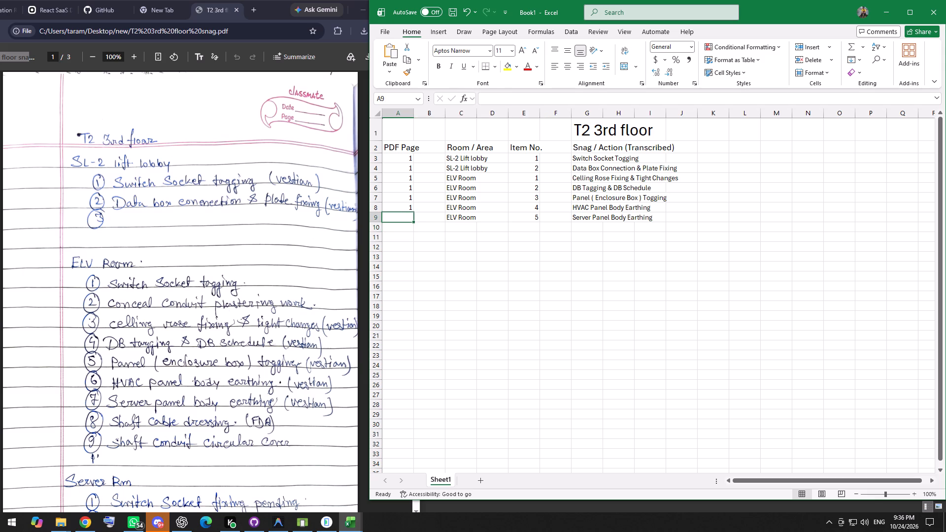
{"action": "key", "text": "1"}
{"action": "key", "text": "Down"}
{"action": "key", "text": "1"}
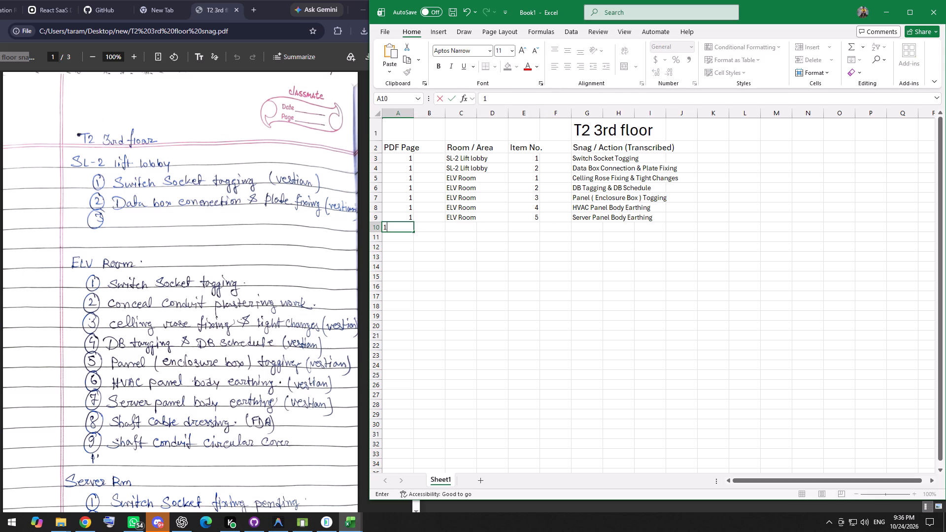
{"action": "key", "text": "Right"}
Start the first Server Room row in row 10 with "Server Room" under Room / Area and item number 1.
{"action": "key", "text": "Right"}
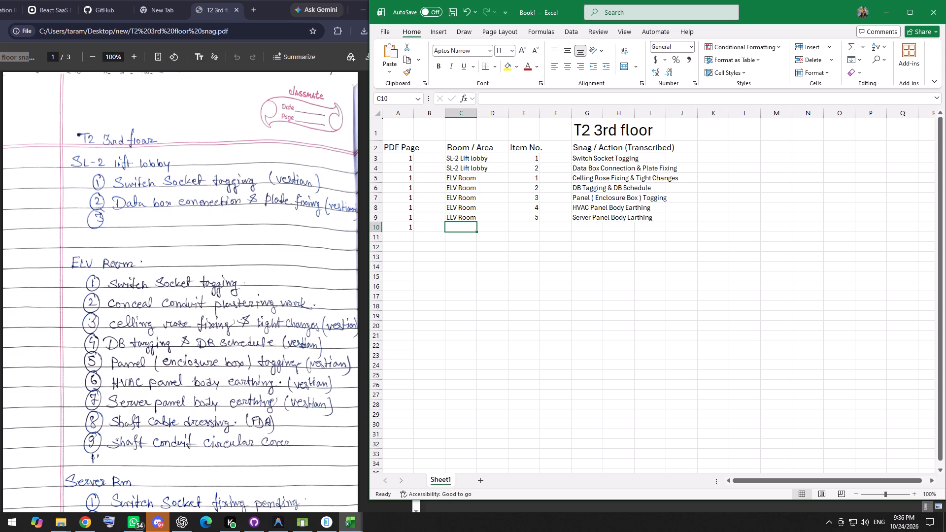
{"action": "scroll", "coordinate": [170, 331], "scroll_direction": "down", "scroll_amount": 1}
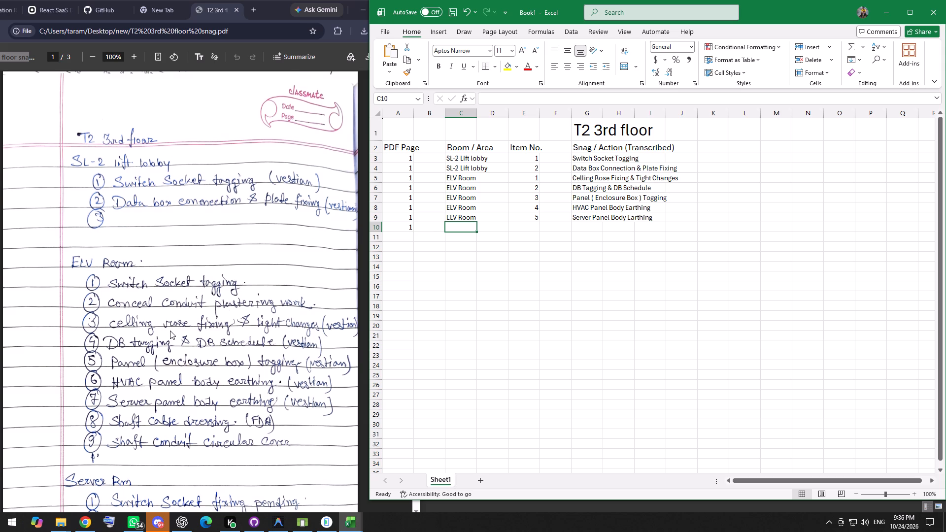
{"action": "scroll", "coordinate": [170, 331], "scroll_direction": "down", "scroll_amount": 1}
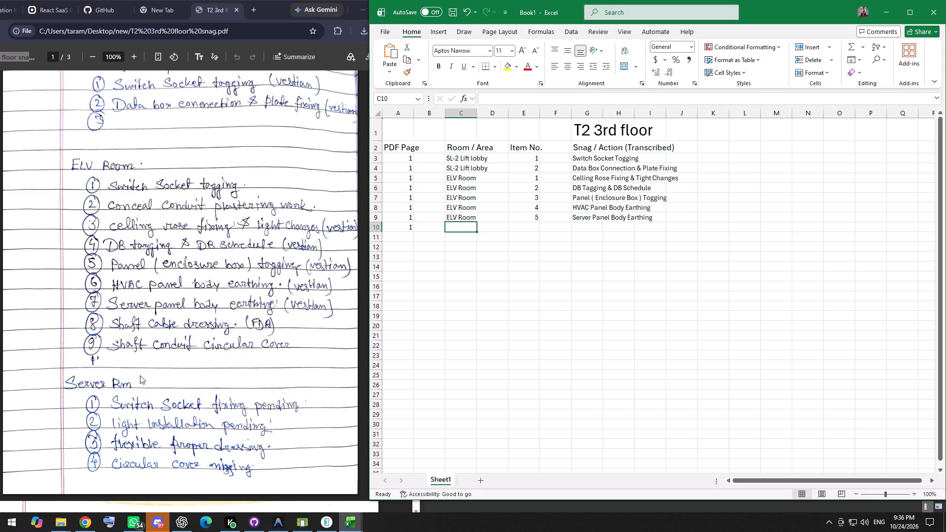
{"action": "key", "text": "s"}
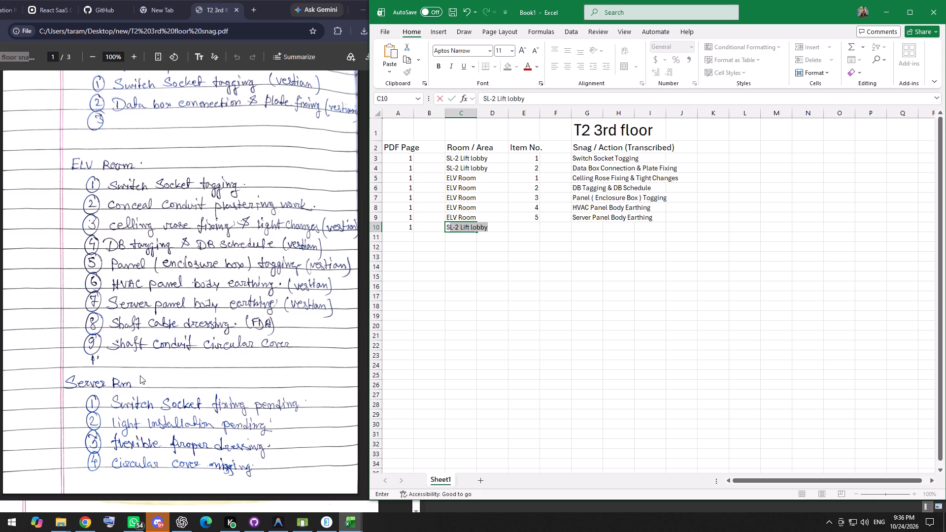
{"action": "key", "text": "e"}
{"action": "key", "text": "r"}
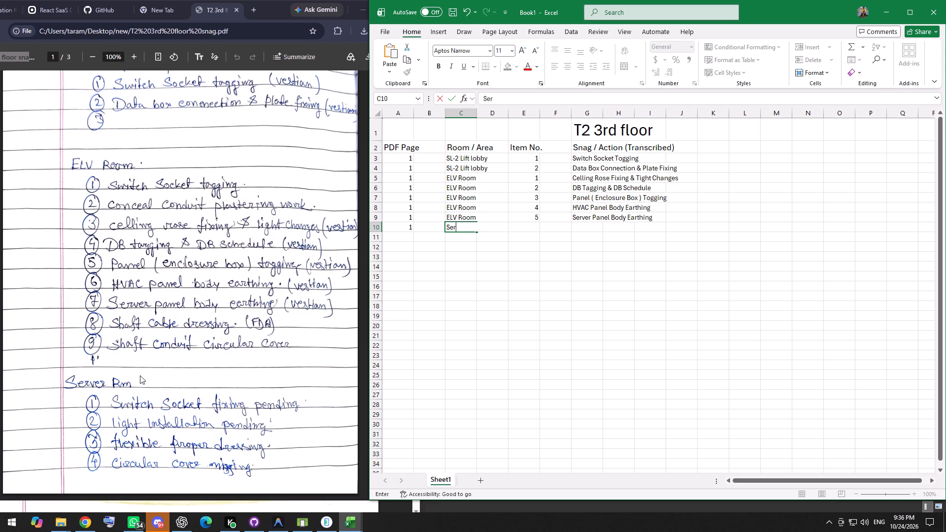
{"action": "type", "text": "vw"}
{"action": "key", "text": "BackSpace"}
{"action": "type", "text": "er"}
{"action": "key", "text": "space"}
{"action": "key", "text": "r"}
{"action": "type", "text": "oom"}
{"action": "key", "text": "space"}
{"action": "key", "text": "Right"}
{"action": "key", "text": "Right"}
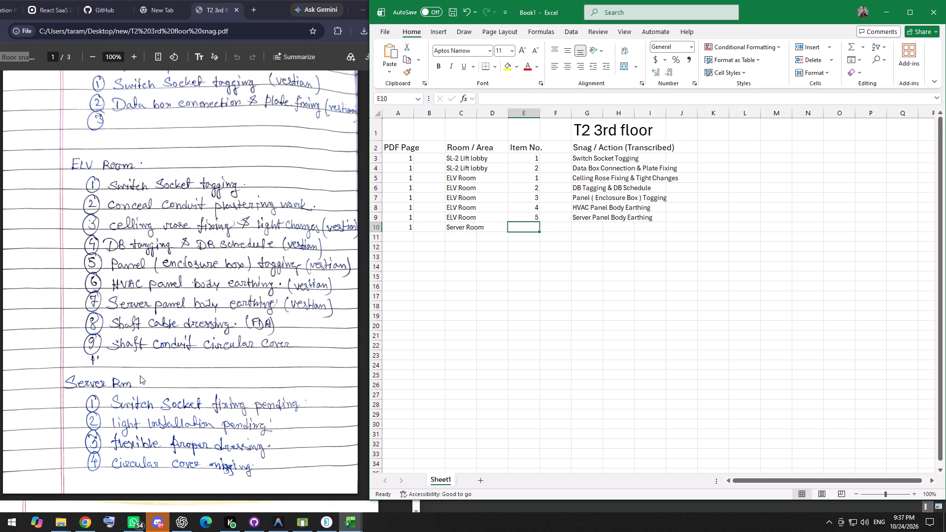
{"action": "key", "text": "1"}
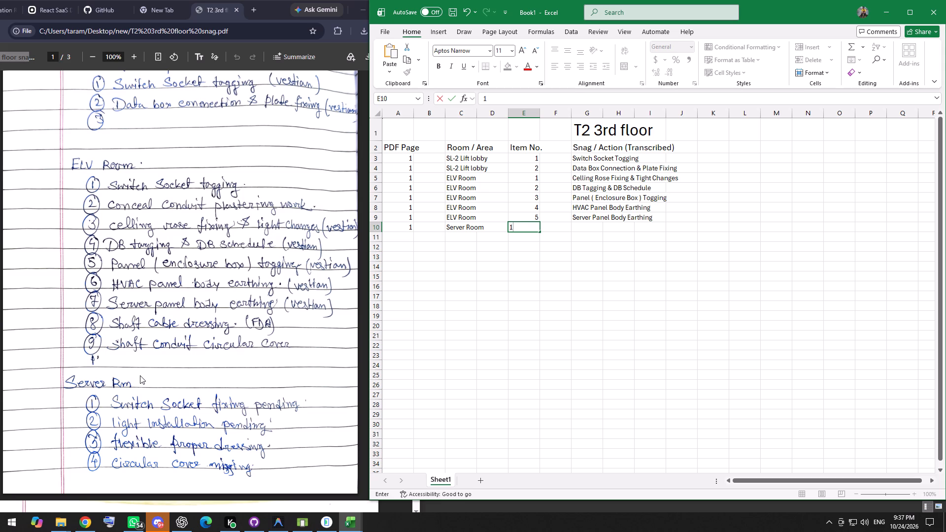
Clear the Server Room row's entries in row 10: item number in E10, room name in C10 and PDF Page in A10.
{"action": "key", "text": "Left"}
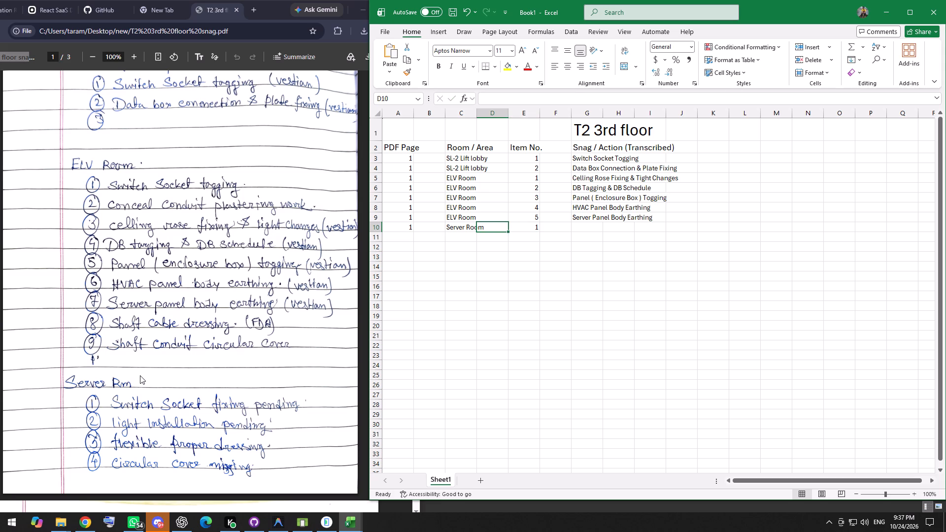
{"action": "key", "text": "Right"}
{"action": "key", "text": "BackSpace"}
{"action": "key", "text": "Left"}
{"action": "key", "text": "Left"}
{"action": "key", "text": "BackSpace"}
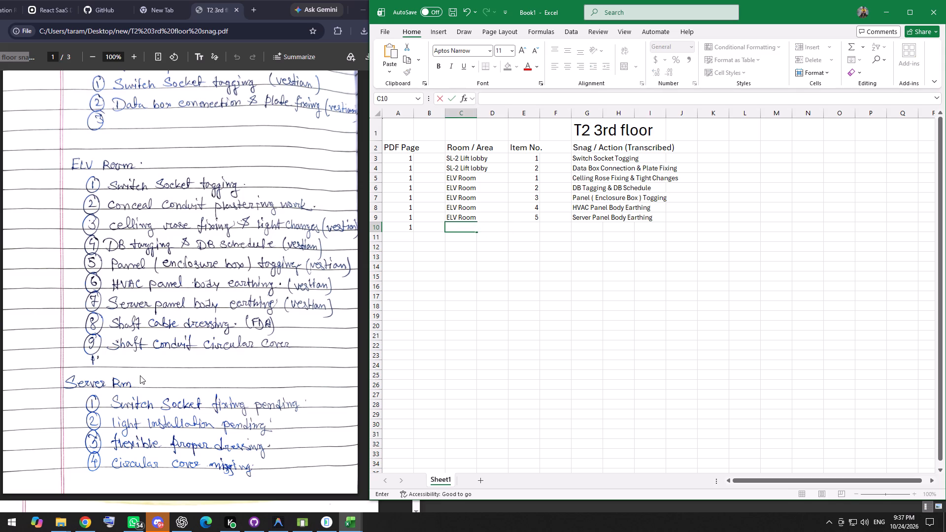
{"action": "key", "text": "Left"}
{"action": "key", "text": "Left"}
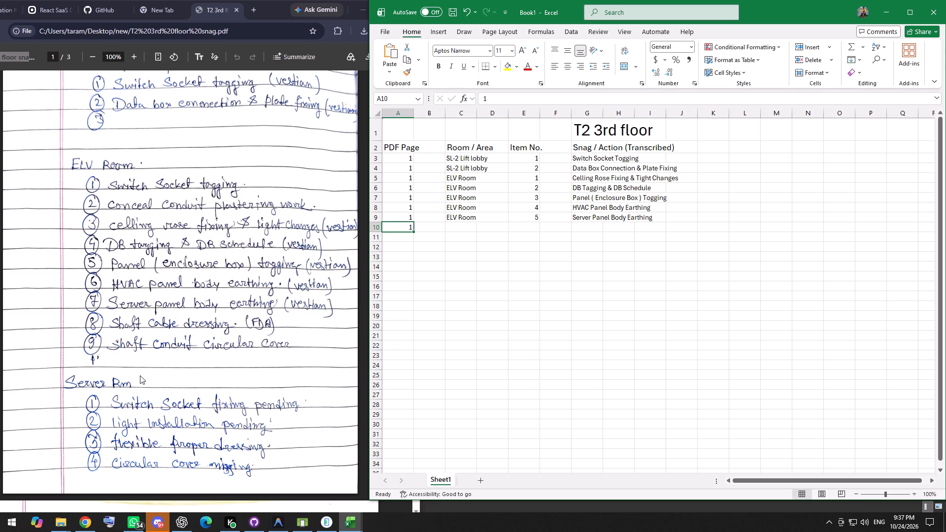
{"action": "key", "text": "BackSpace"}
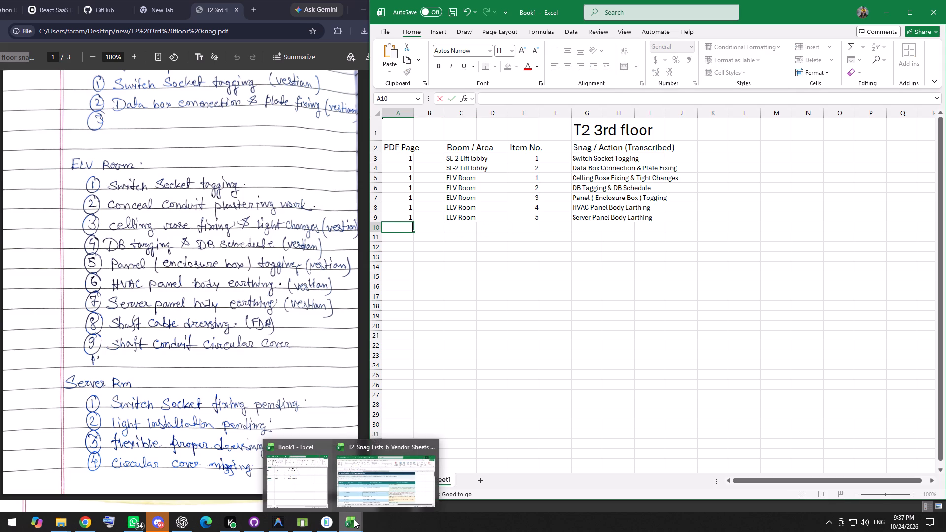
Open the name of worksheet Sheet1 for editing and clear the existing name.
{"action": "left_click", "coordinate": [446, 478]}
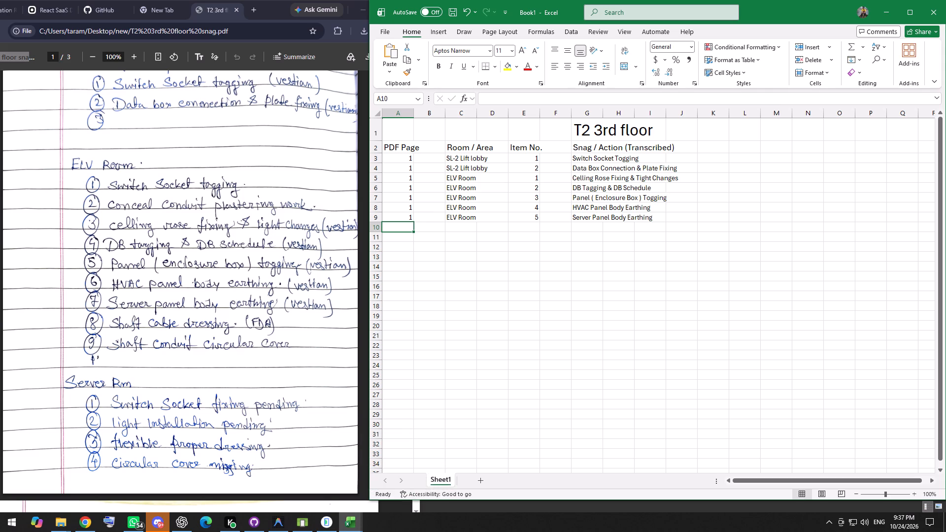
{"action": "double_click", "coordinate": [445, 478]}
{"action": "key", "text": "BackSpace"}
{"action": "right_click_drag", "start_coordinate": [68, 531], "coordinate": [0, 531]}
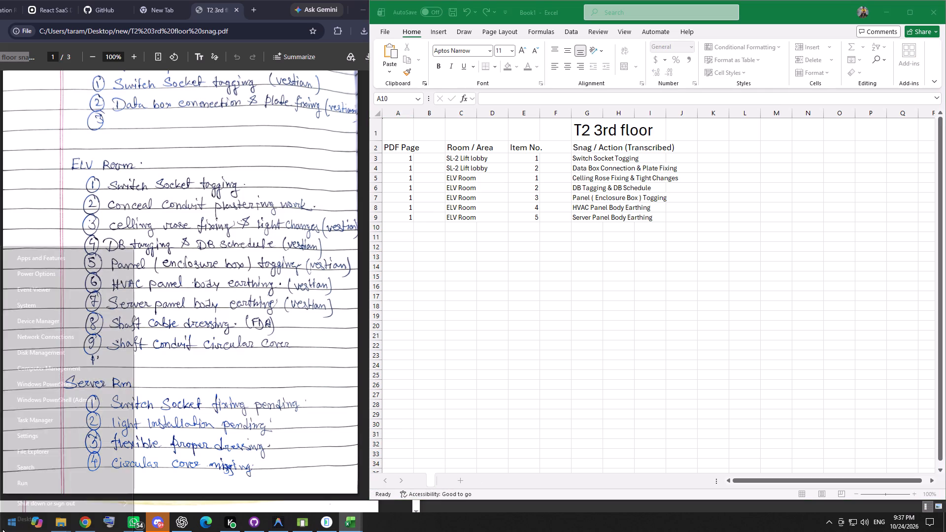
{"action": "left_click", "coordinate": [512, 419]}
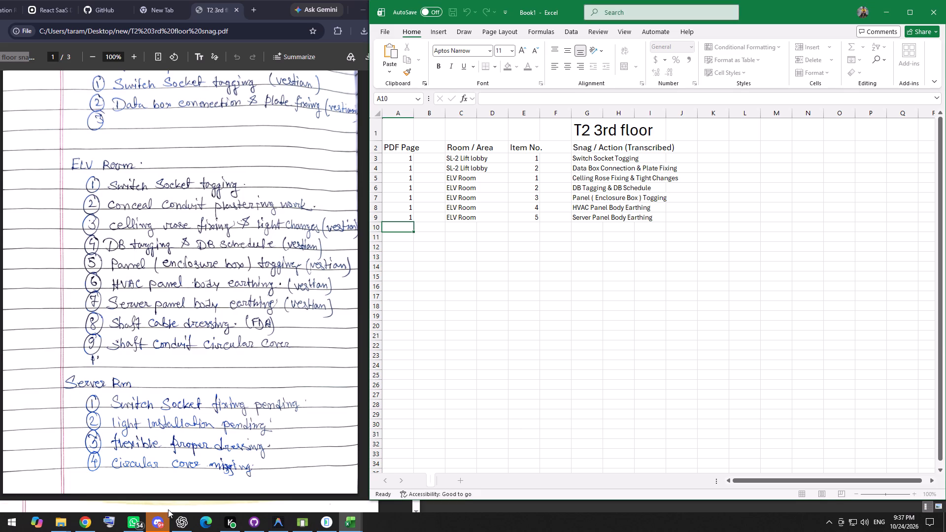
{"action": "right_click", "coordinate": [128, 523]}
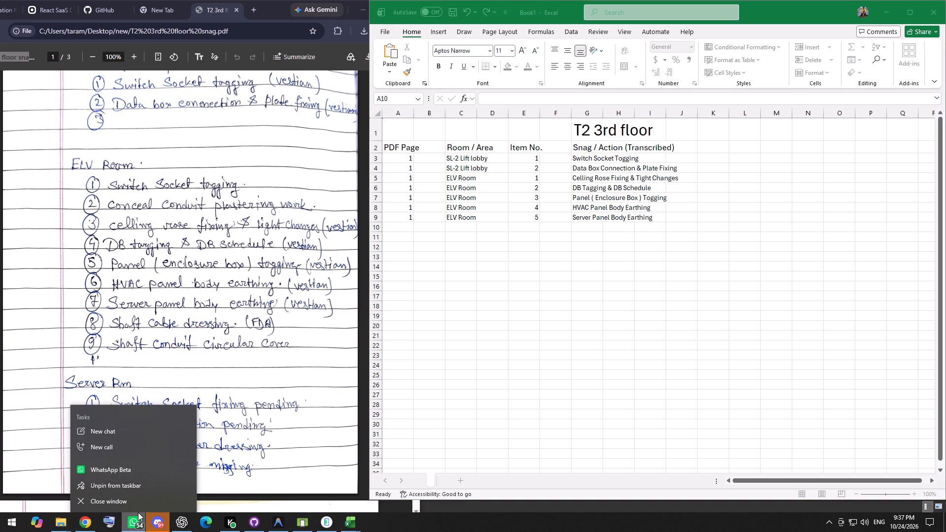
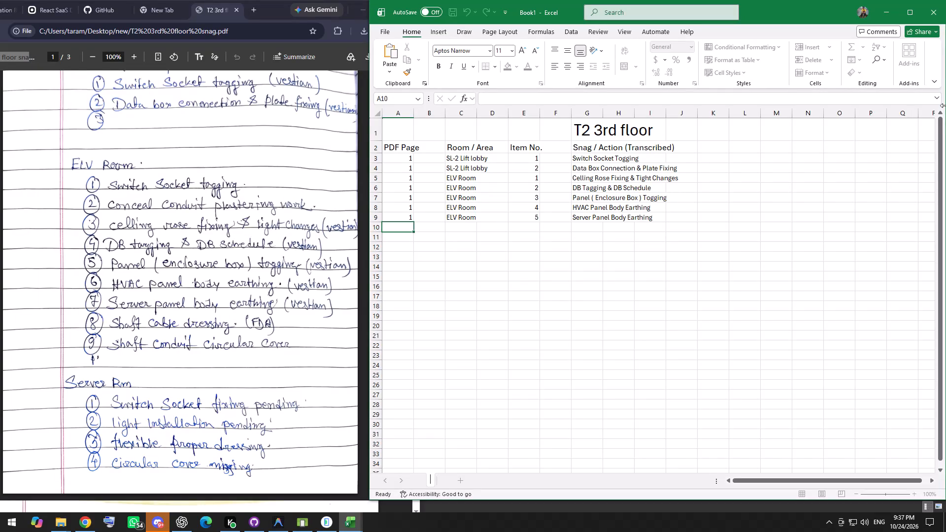
Rename the worksheet as "t2".
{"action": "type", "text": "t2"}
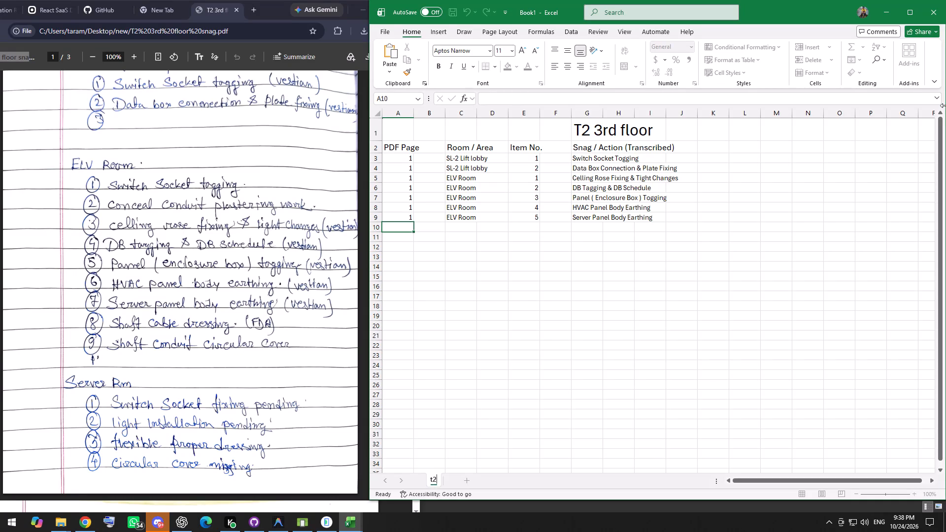
Rename the worksheet as "T2 3rd floor Vestian".
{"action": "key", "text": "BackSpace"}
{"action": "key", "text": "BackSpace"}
{"action": "left_click", "coordinate": [513, 51]}
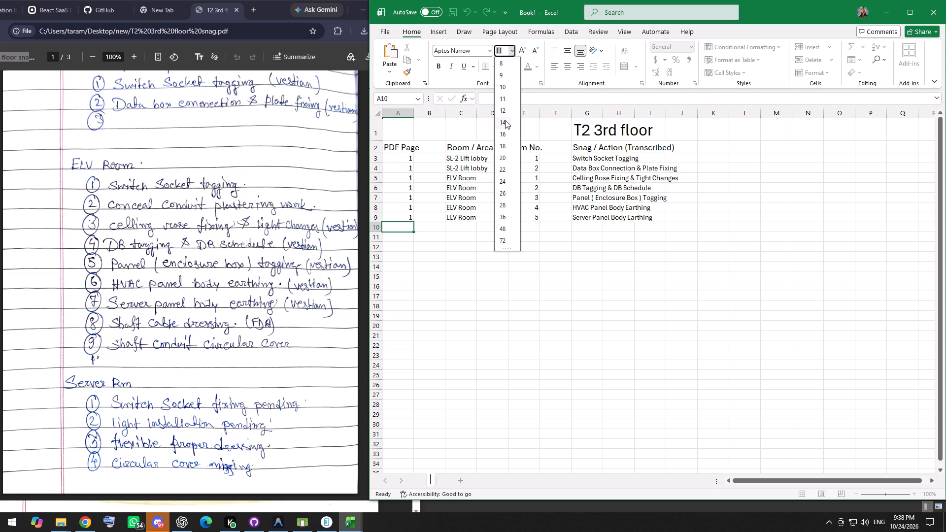
{"action": "left_click", "coordinate": [505, 120]}
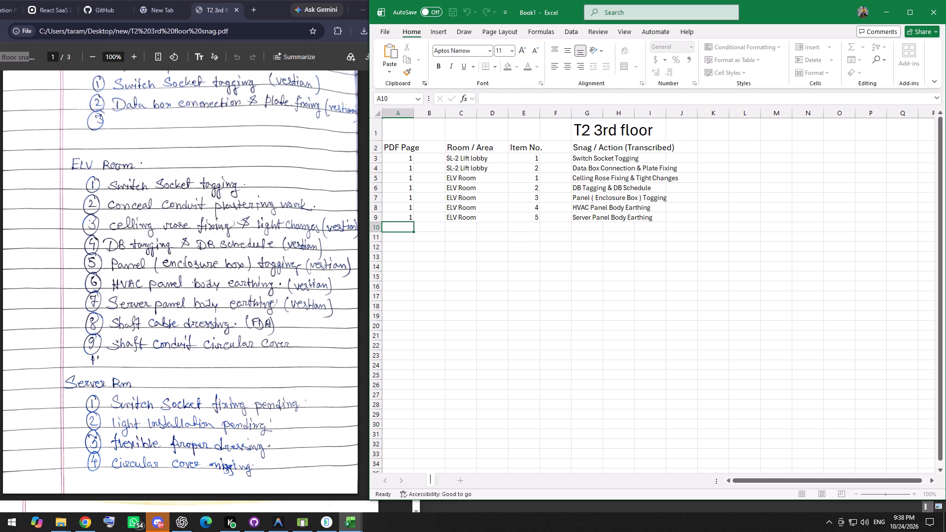
{"action": "key", "text": "t"}
{"action": "type", "text": "2"}
{"action": "key", "text": "space"}
{"action": "key", "text": "3"}
{"action": "type", "text": "rd"}
{"action": "key", "text": "space"}
{"action": "key", "text": "f"}
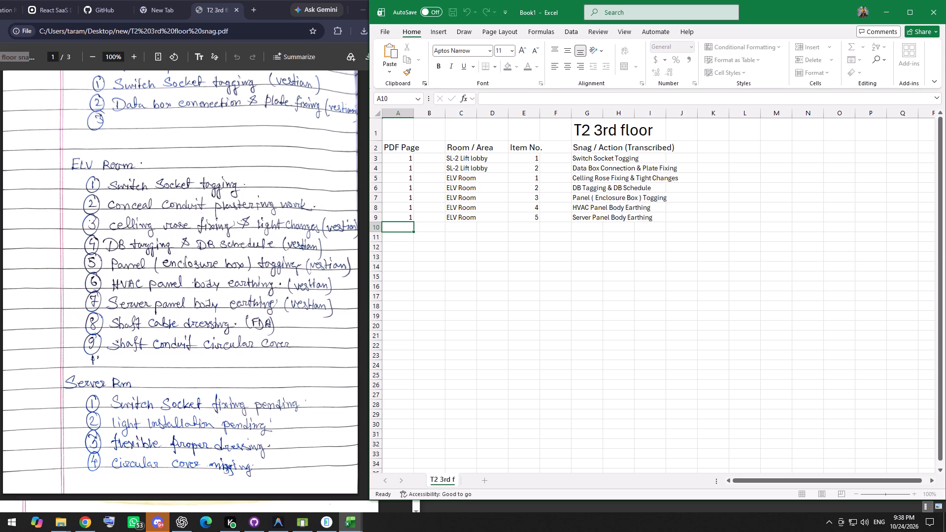
{"action": "type", "text": "loor"}
{"action": "key", "text": "space"}
{"action": "key", "text": "v"}
{"action": "type", "text": "es"}
{"action": "key", "text": "space"}
{"action": "key", "text": "BackSpace"}
{"action": "key", "text": "t"}
{"action": "key", "text": "a"}
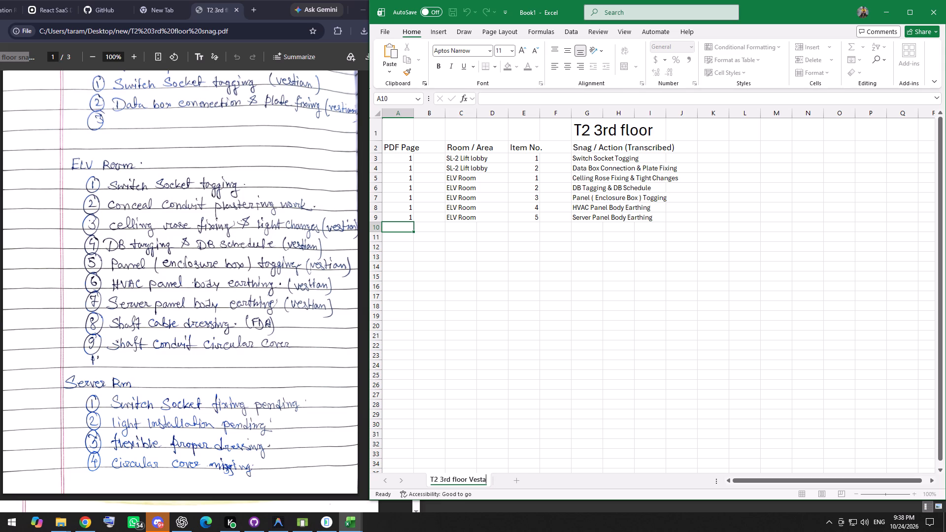
{"action": "key", "text": "BackSpace"}
{"action": "type", "text": "ian"}
{"action": "left_click", "coordinate": [606, 431]}
{"action": "left_click", "coordinate": [605, 379]}
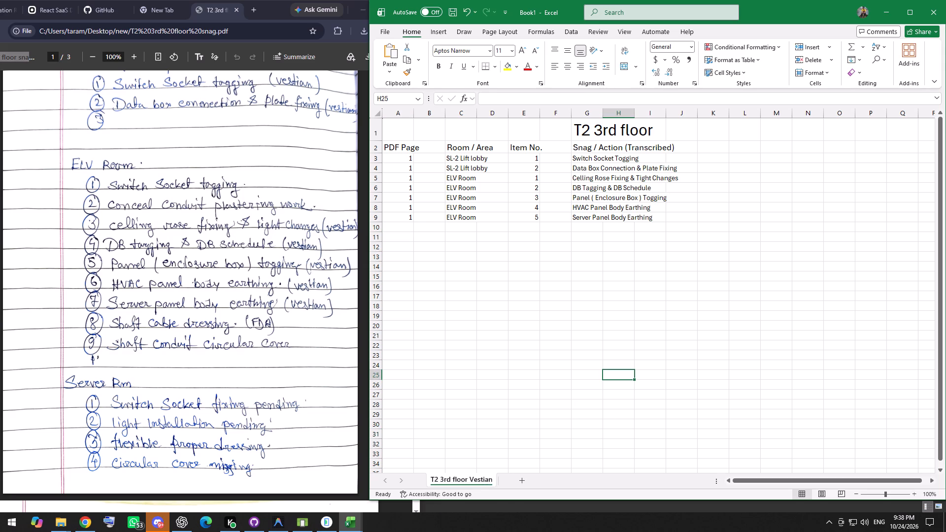
{"action": "left_click", "coordinate": [461, 371]}
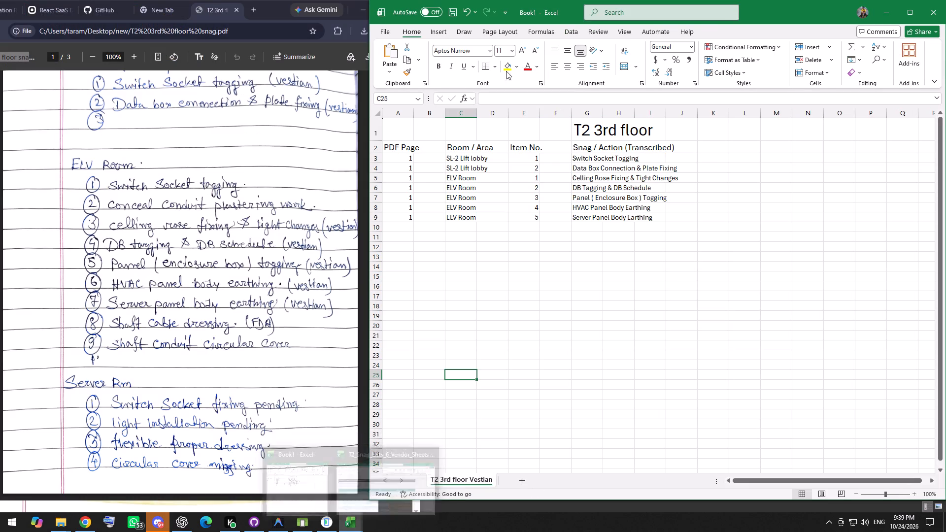
Fill the "PDF Page" header cell A2 with a dark green chosen from the standard colour palette in More Colors.
{"action": "left_click", "coordinate": [399, 148]}
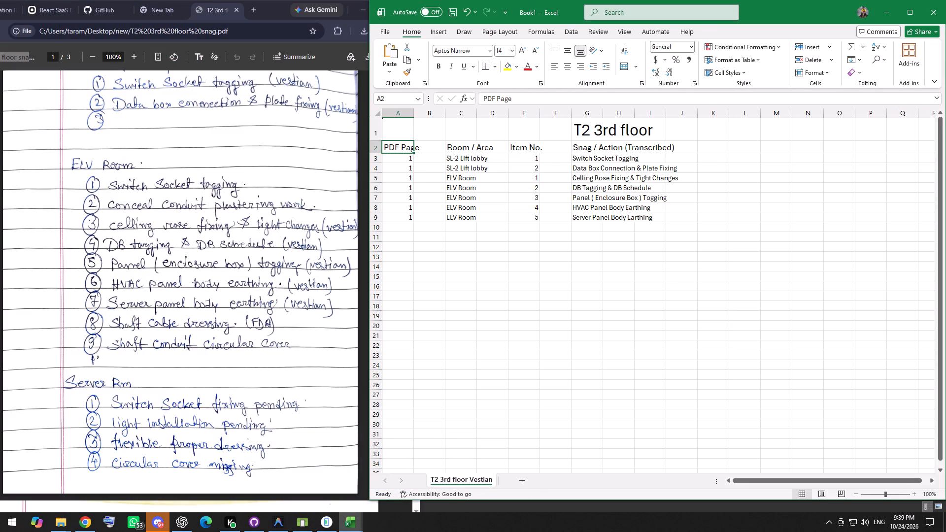
{"action": "left_click", "coordinate": [517, 62]}
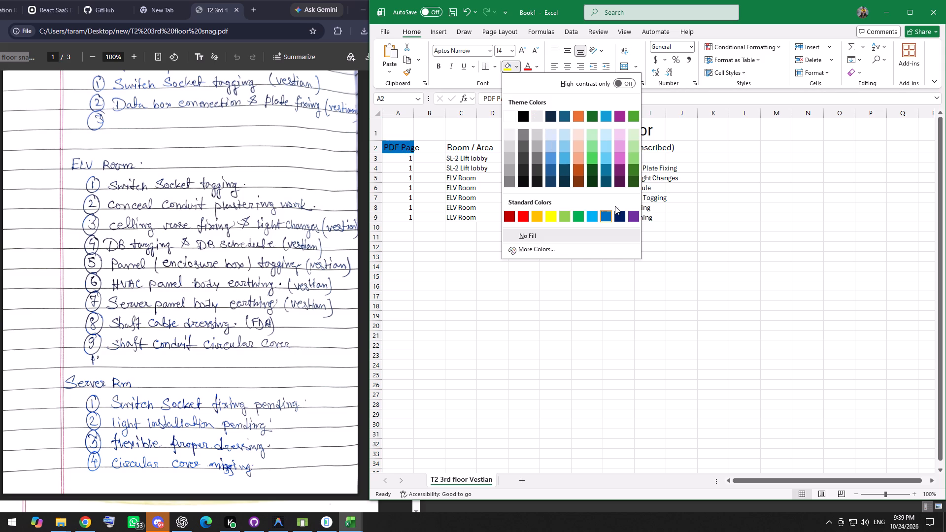
{"action": "left_click", "coordinate": [564, 251]}
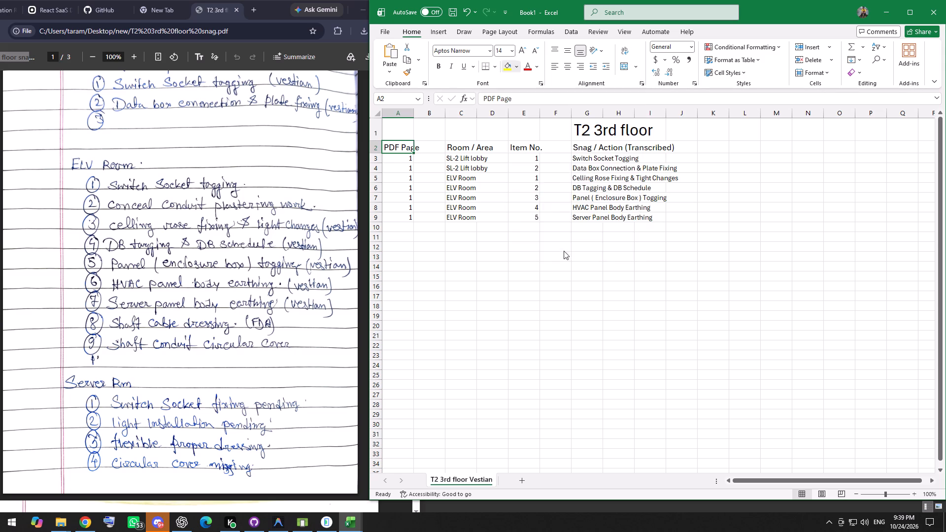
{"action": "left_click_drag", "start_coordinate": [581, 233], "coordinate": [571, 234]}
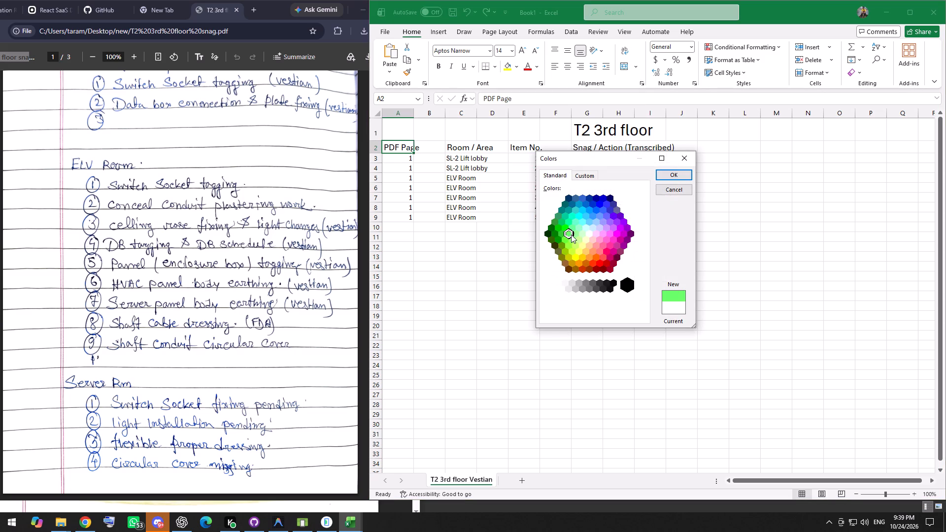
{"action": "left_click_drag", "start_coordinate": [571, 234], "coordinate": [568, 233]}
{"action": "left_click_drag", "start_coordinate": [568, 233], "coordinate": [551, 243]}
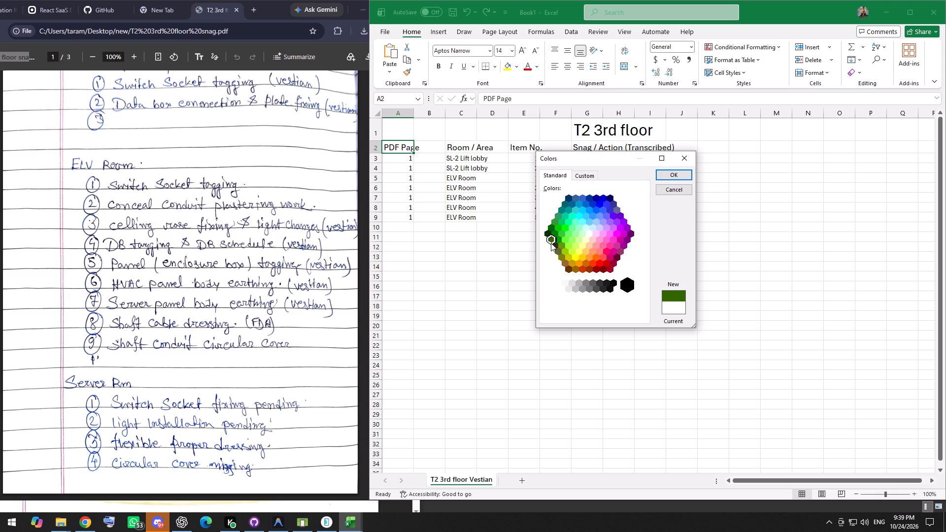
{"action": "left_click_drag", "start_coordinate": [551, 243], "coordinate": [548, 249]}
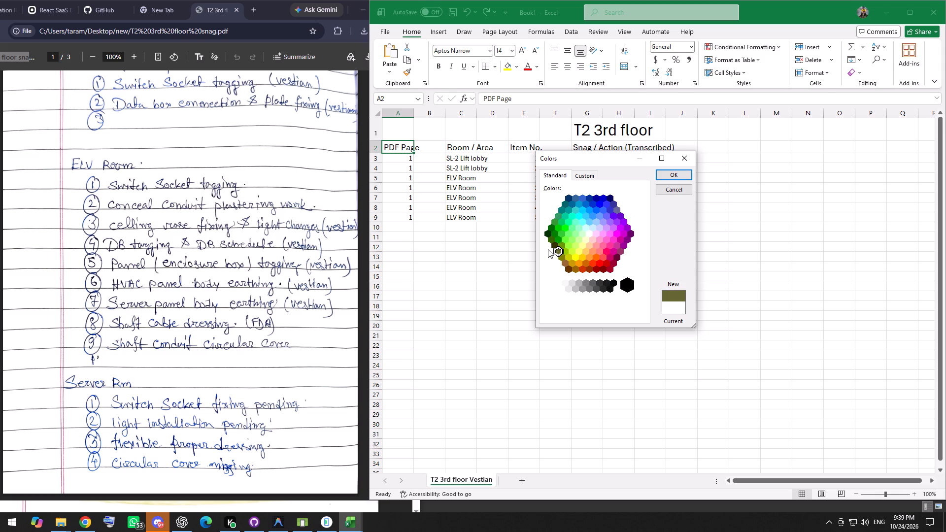
{"action": "left_click_drag", "start_coordinate": [548, 249], "coordinate": [555, 241]}
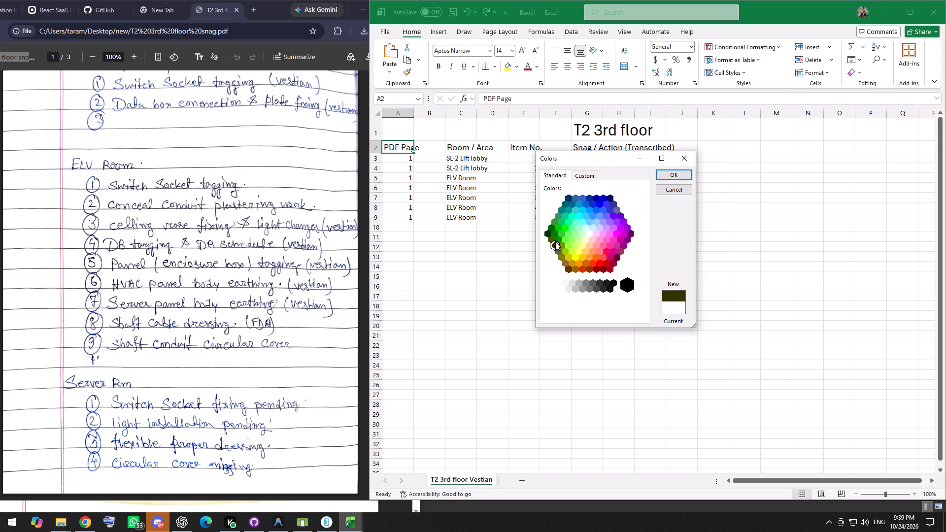
{"action": "left_click_drag", "start_coordinate": [555, 241], "coordinate": [542, 233]}
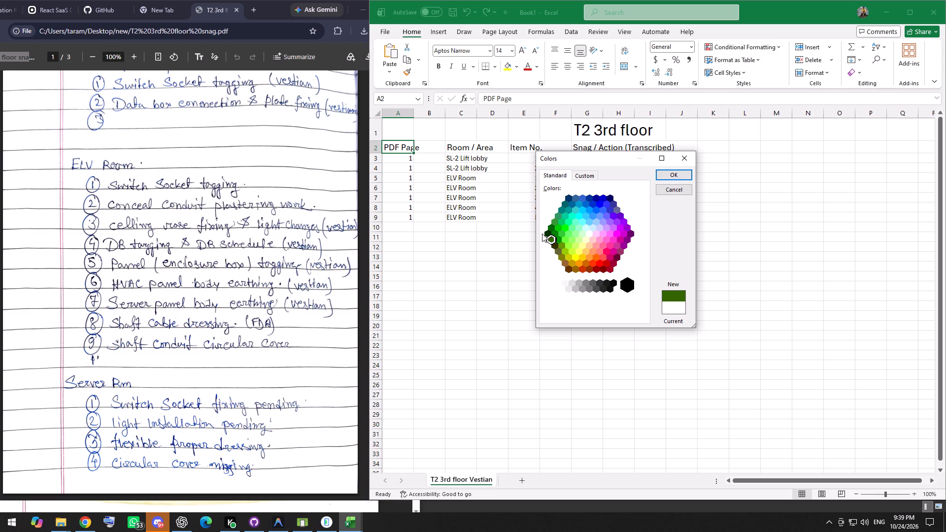
{"action": "left_click_drag", "start_coordinate": [542, 233], "coordinate": [542, 235]}
{"action": "left_click", "coordinate": [670, 172]}
Fill header cells B2 and C2 with the same dark green as the PDF Page header.
{"action": "left_click", "coordinate": [428, 151]}
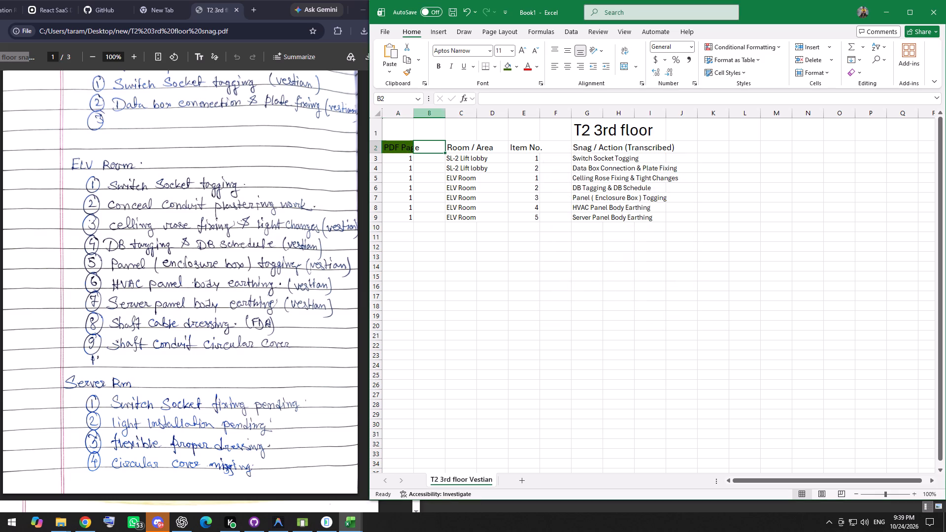
{"action": "left_click", "coordinate": [516, 63]}
{"action": "left_click", "coordinate": [509, 250]}
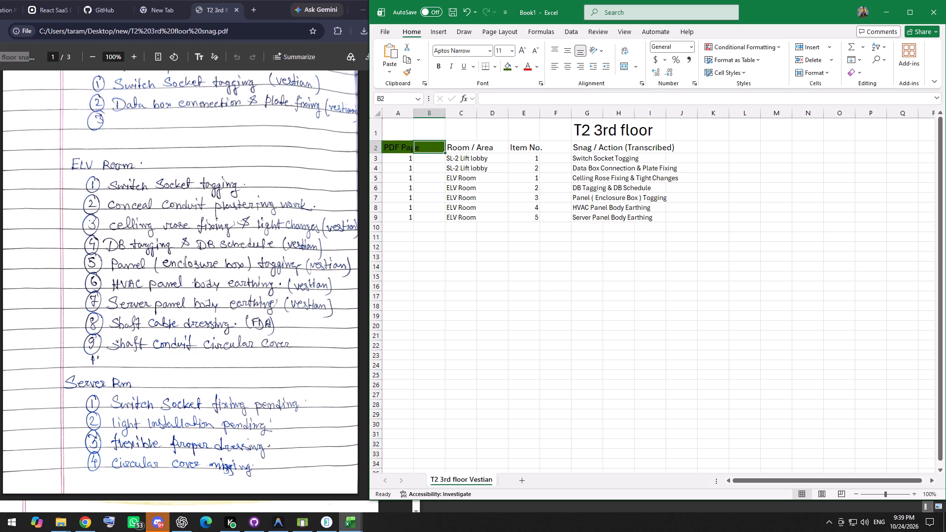
{"action": "left_click", "coordinate": [468, 148]}
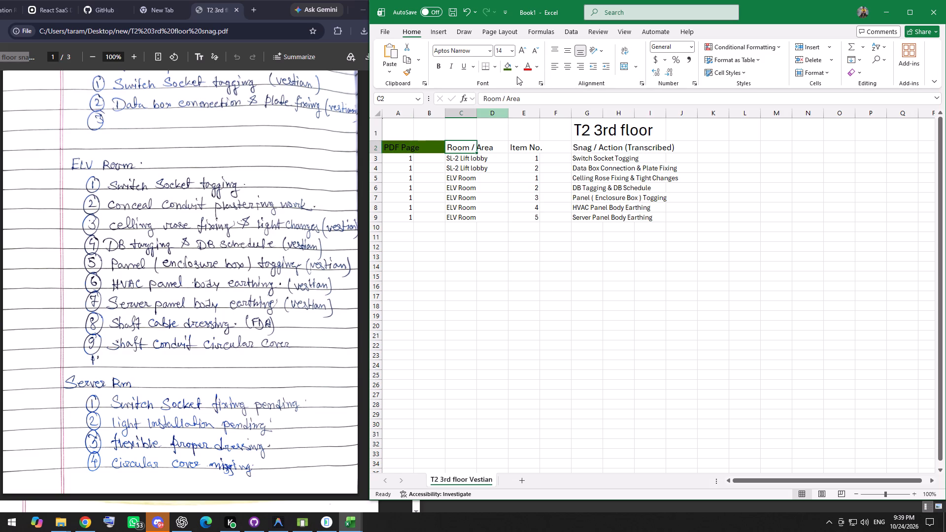
{"action": "left_click", "coordinate": [515, 64]}
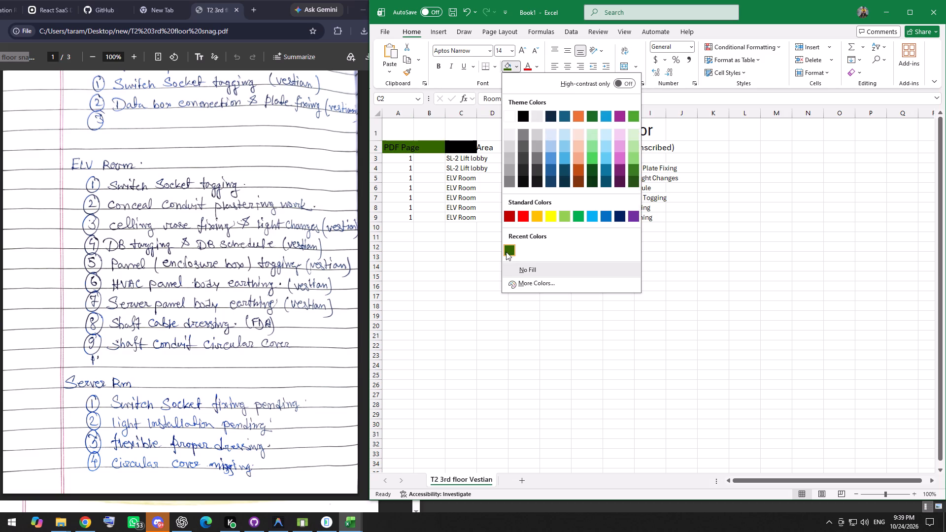
{"action": "left_click", "coordinate": [506, 252]}
{"action": "left_click", "coordinate": [514, 66]}
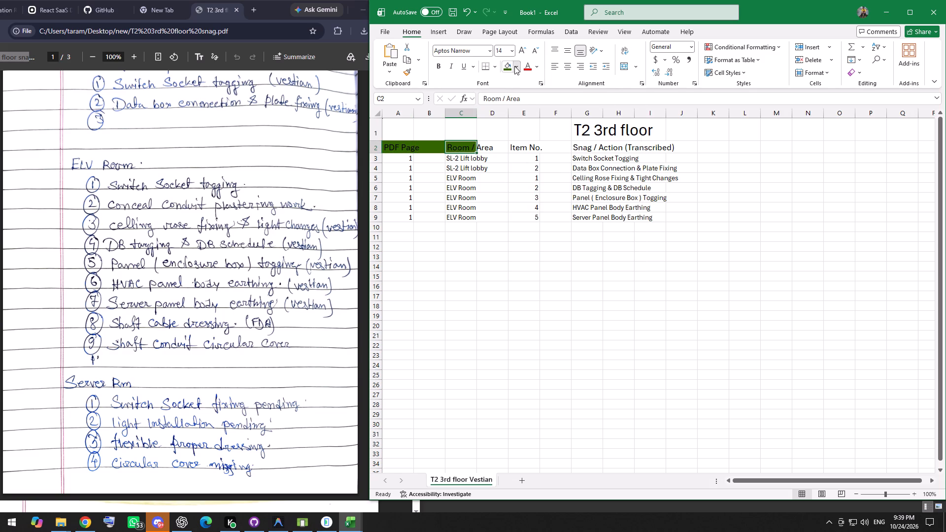
{"action": "left_click", "coordinate": [508, 247]}
Fill header cells D2, E2 and F2 with the recently used dark green.
{"action": "left_click", "coordinate": [492, 147]}
{"action": "left_click", "coordinate": [515, 68]}
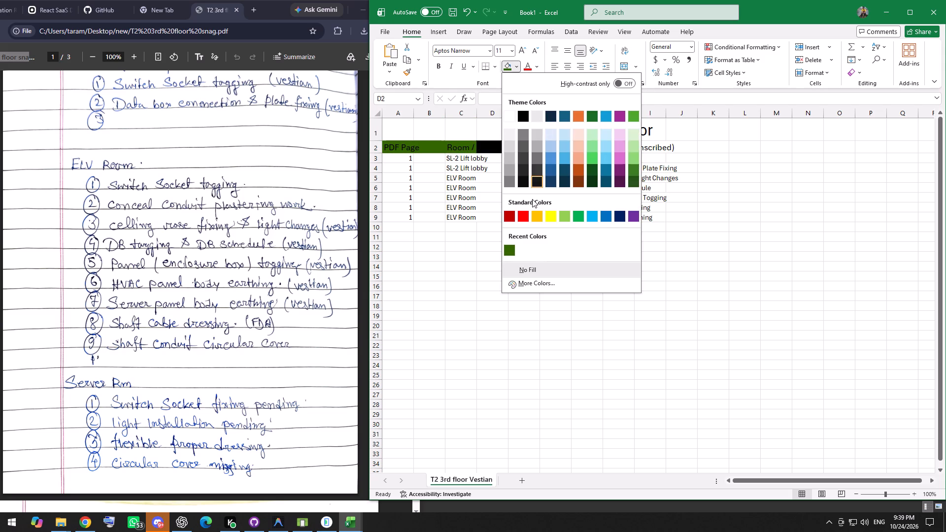
{"action": "left_click", "coordinate": [512, 243]}
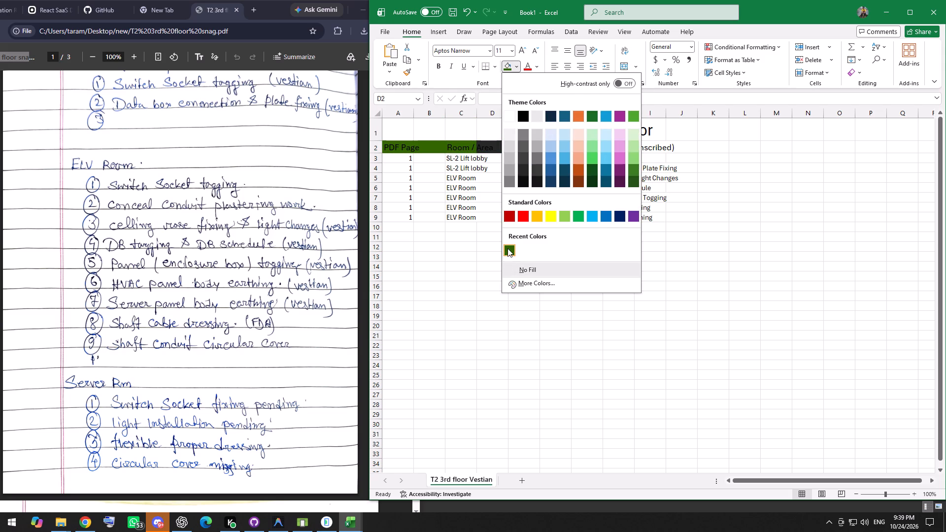
{"action": "left_click", "coordinate": [507, 250]}
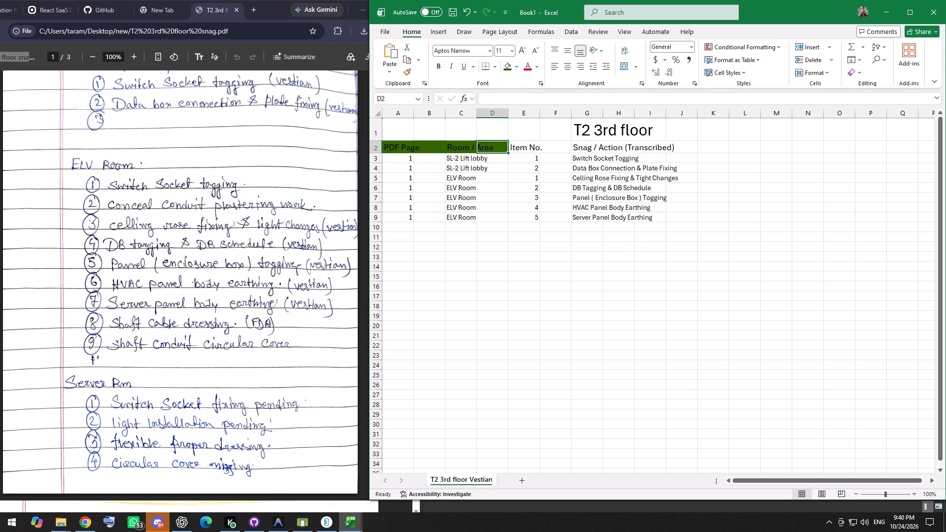
{"action": "left_click", "coordinate": [531, 149]}
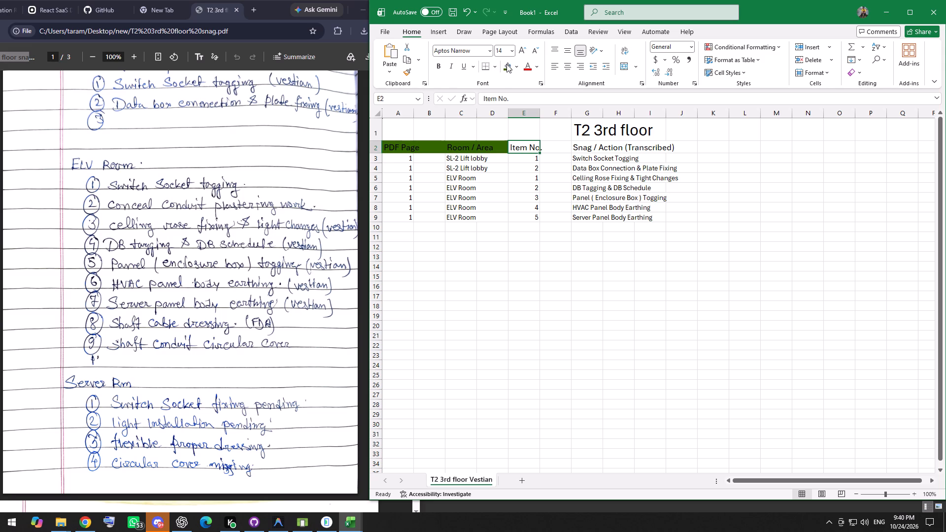
{"action": "left_click", "coordinate": [513, 62]}
{"action": "left_click", "coordinate": [518, 66]}
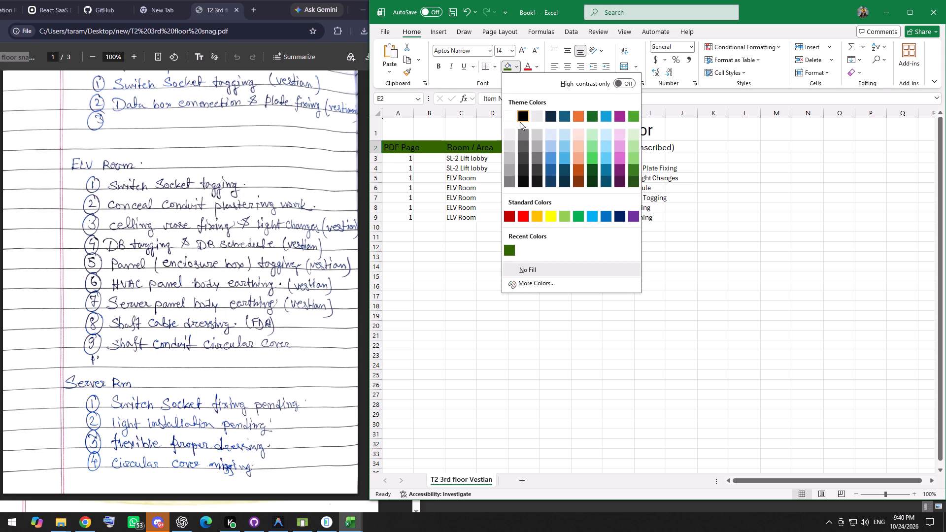
{"action": "left_click", "coordinate": [511, 249]}
{"action": "key", "text": "Right"}
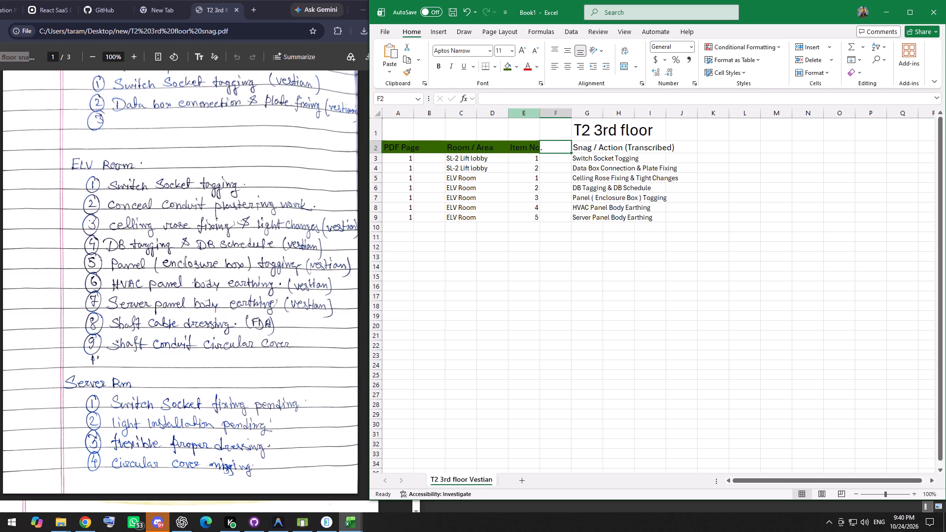
{"action": "left_click", "coordinate": [516, 64]}
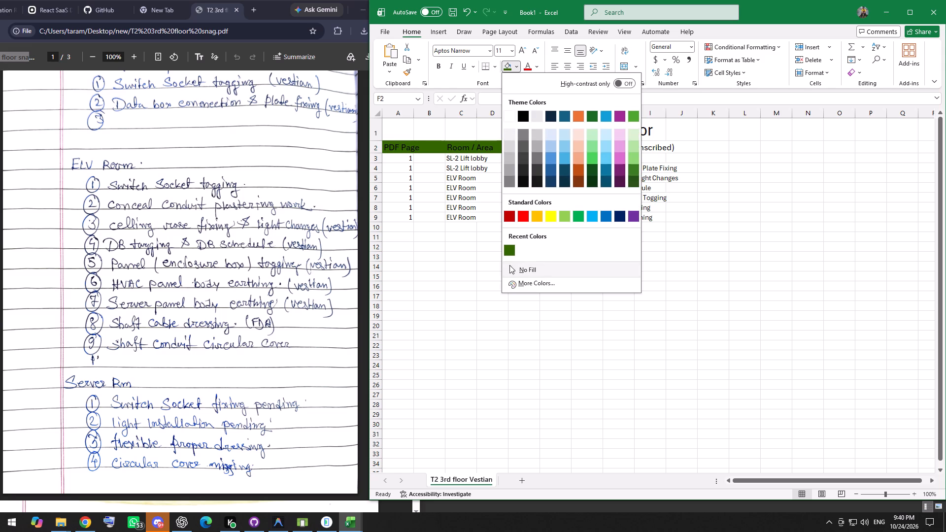
{"action": "left_click", "coordinate": [512, 248]}
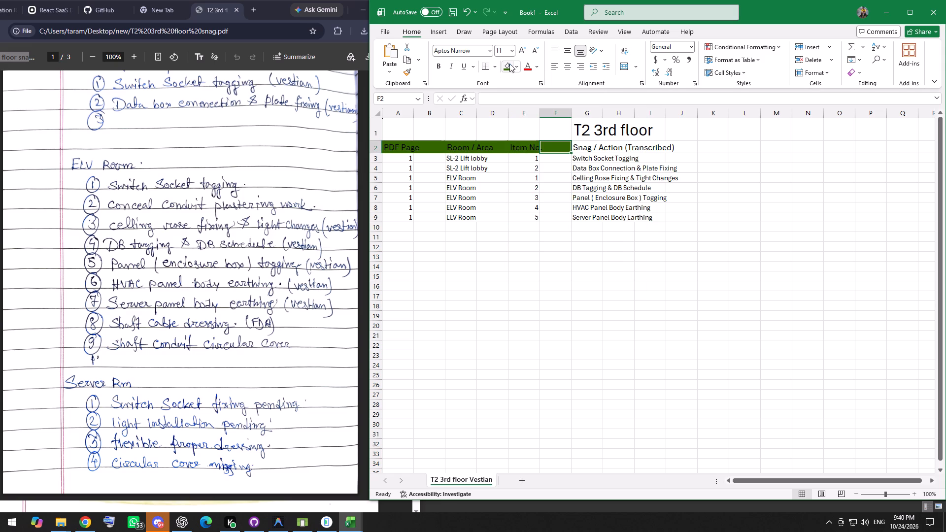
Fill header cells G2 through J2 with the same dark green to cover the Snag / Action heading.
{"action": "left_click", "coordinate": [585, 146]}
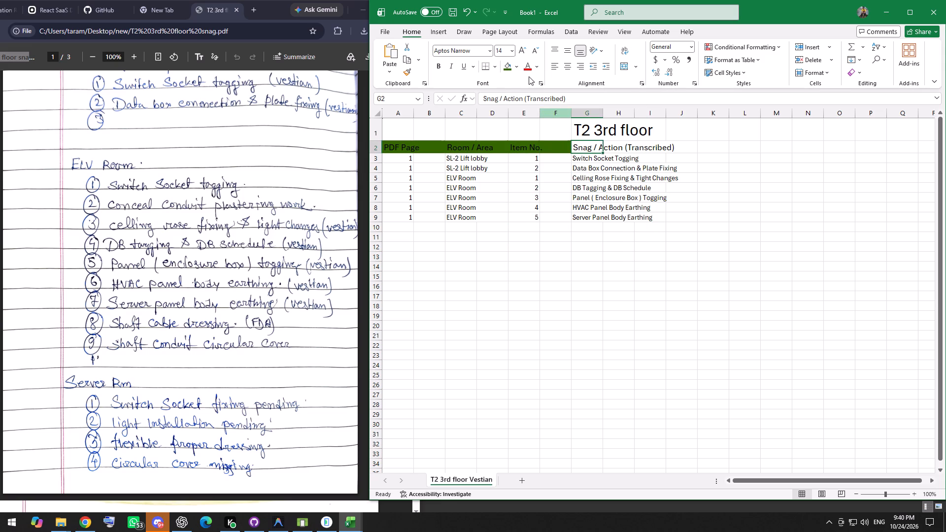
{"action": "left_click", "coordinate": [514, 63]}
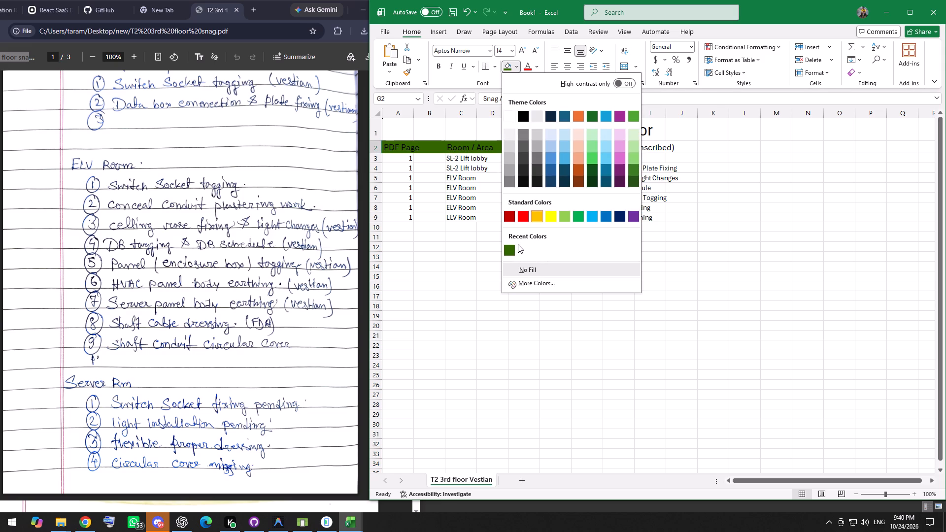
{"action": "left_click", "coordinate": [511, 248]}
{"action": "key", "text": "Right"}
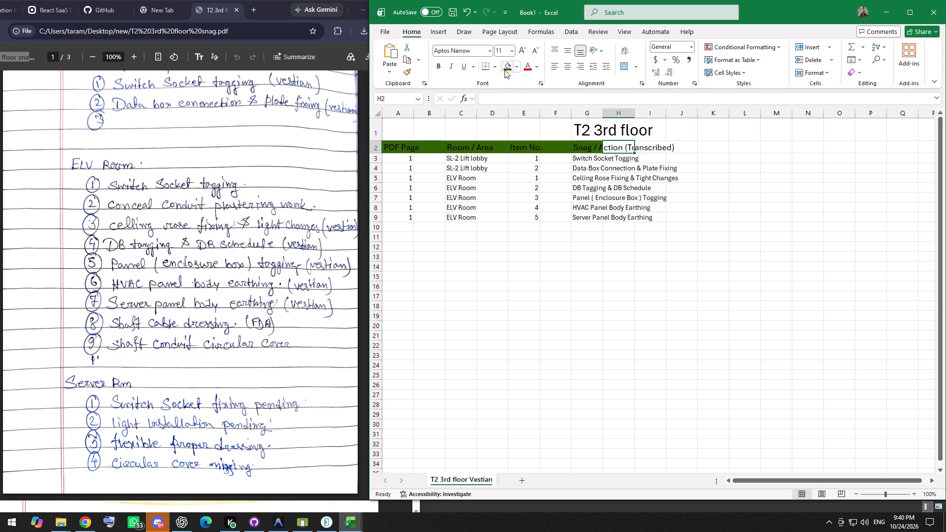
{"action": "left_click", "coordinate": [513, 63]}
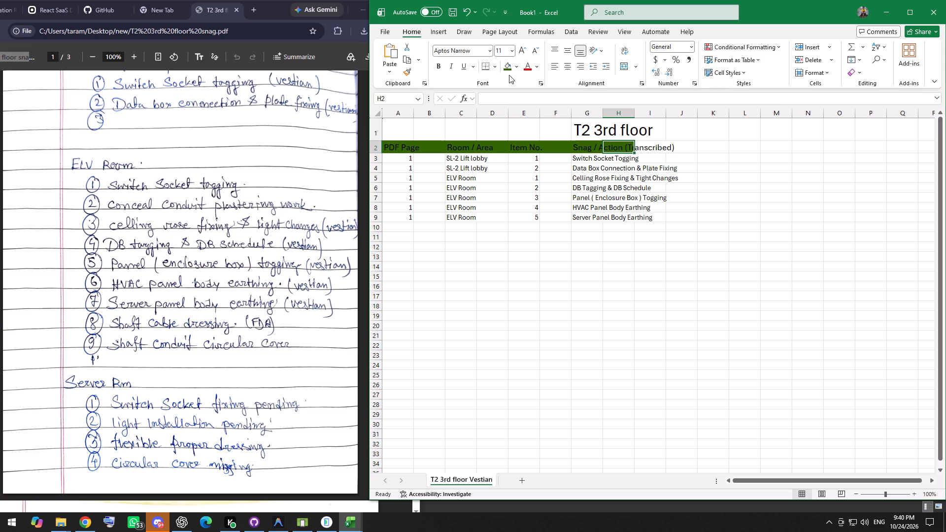
{"action": "key", "text": "Right"}
{"action": "left_click", "coordinate": [506, 62]}
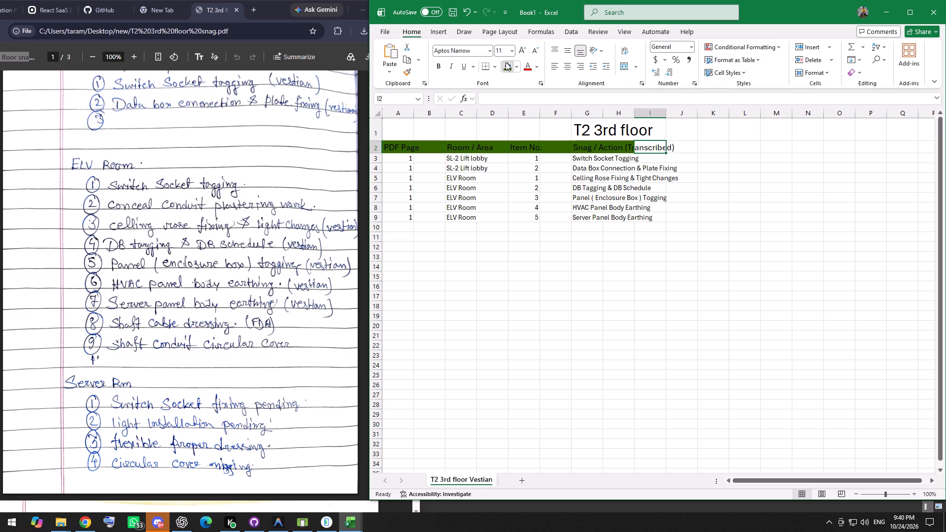
{"action": "key", "text": "Right"}
{"action": "left_click", "coordinate": [506, 62]}
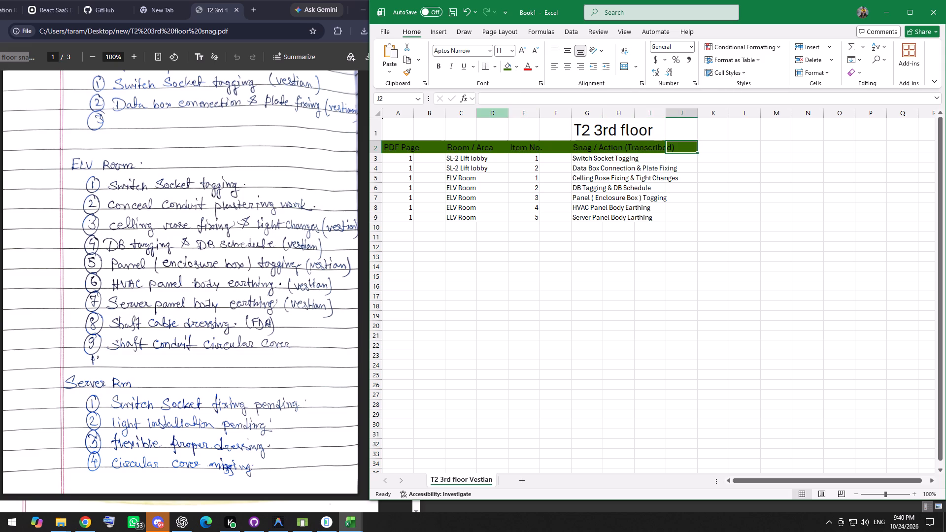
Fill cell A3 with a light sky blue chosen from the standard colour palette in More Colors.
{"action": "left_click", "coordinate": [406, 157]}
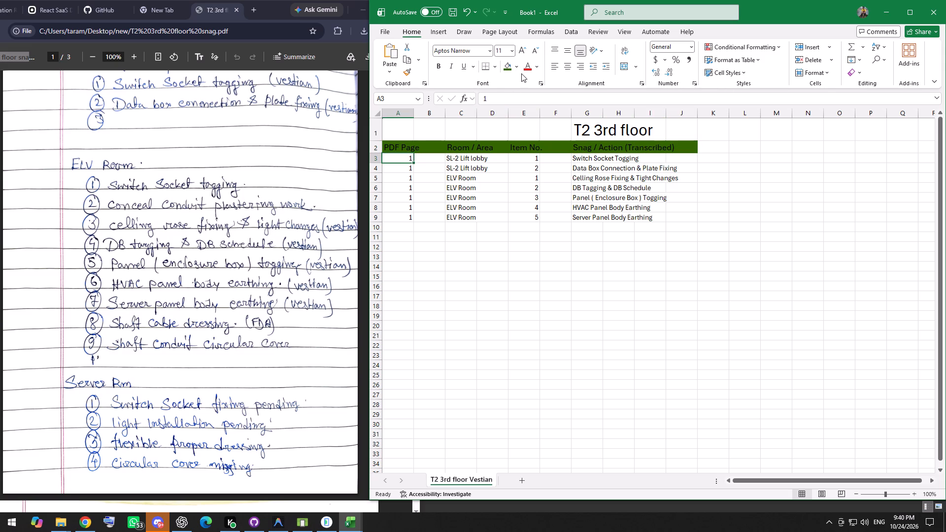
{"action": "left_click", "coordinate": [516, 66]}
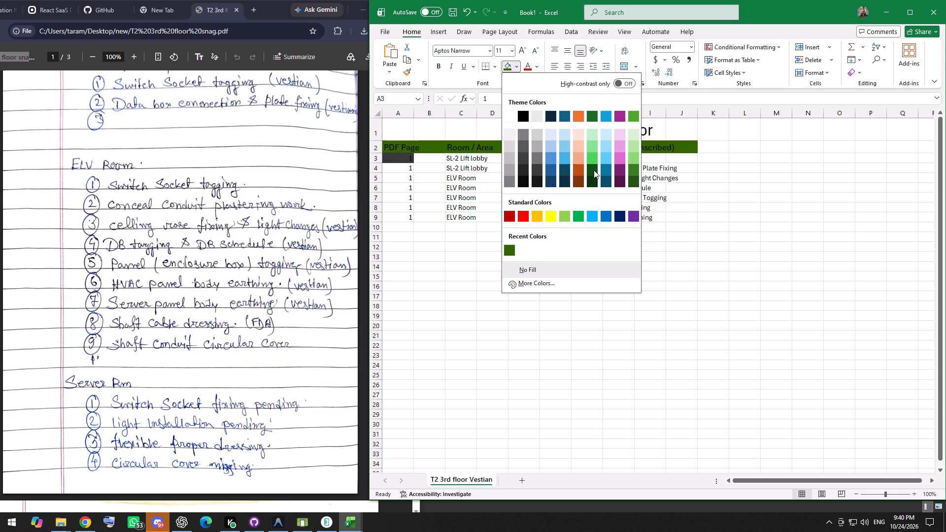
{"action": "left_click", "coordinate": [532, 285]}
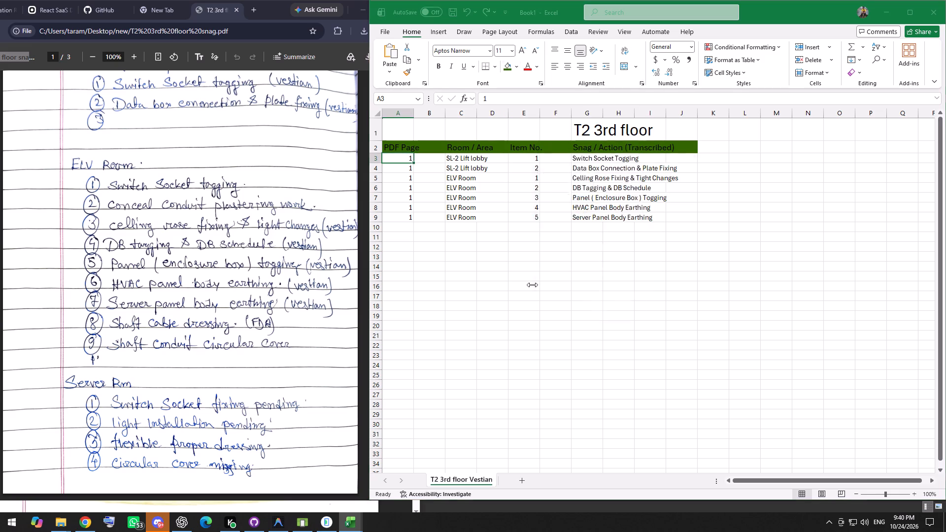
{"action": "left_click", "coordinate": [576, 213]}
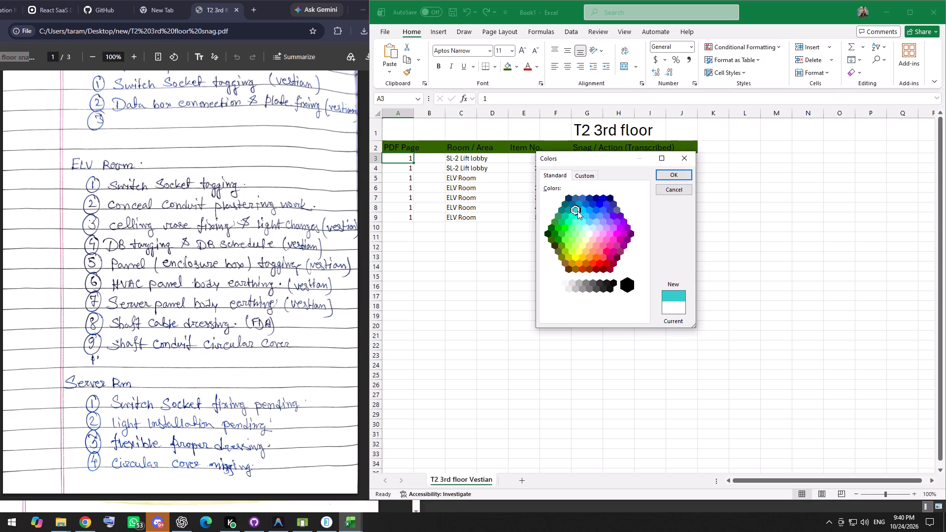
{"action": "left_click", "coordinate": [579, 211]}
{"action": "left_click", "coordinate": [581, 209]}
{"action": "left_click", "coordinate": [598, 208]}
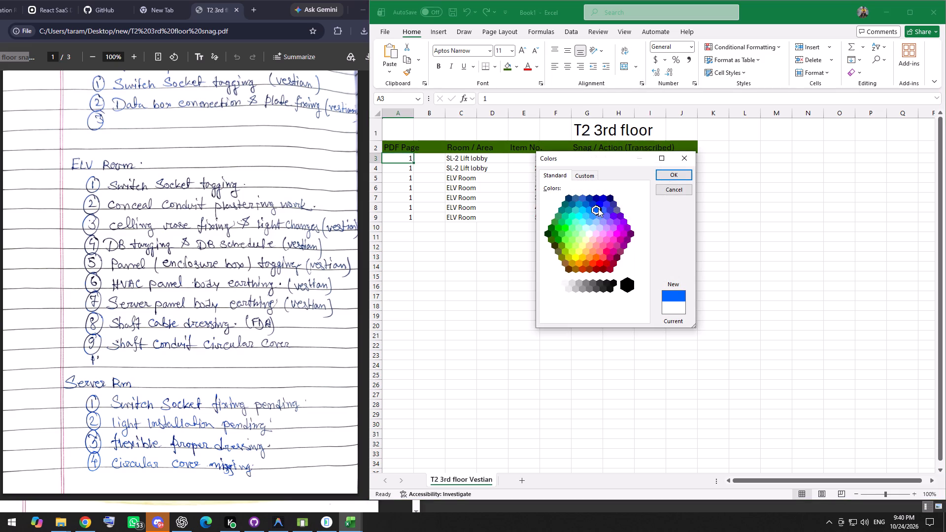
{"action": "left_click", "coordinate": [609, 221]}
{"action": "left_click", "coordinate": [602, 229]}
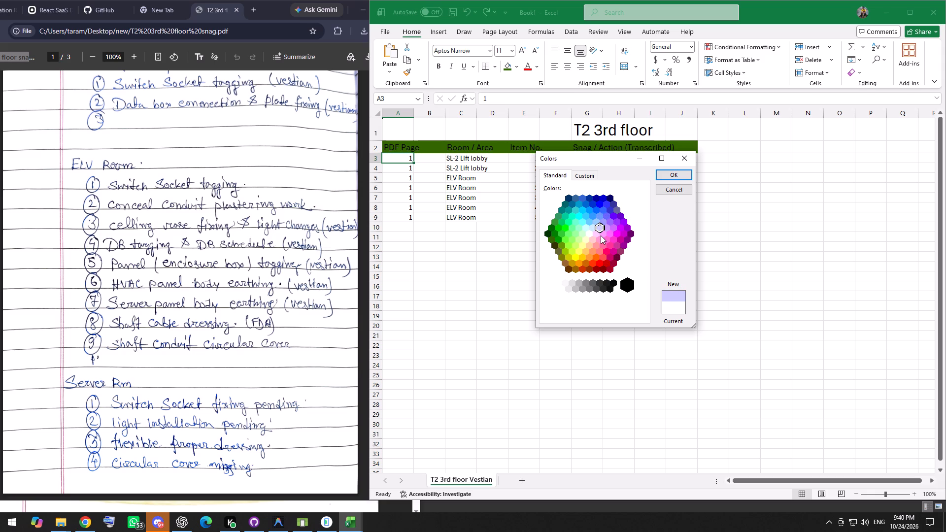
{"action": "left_click", "coordinate": [601, 234]}
{"action": "left_click", "coordinate": [599, 232]}
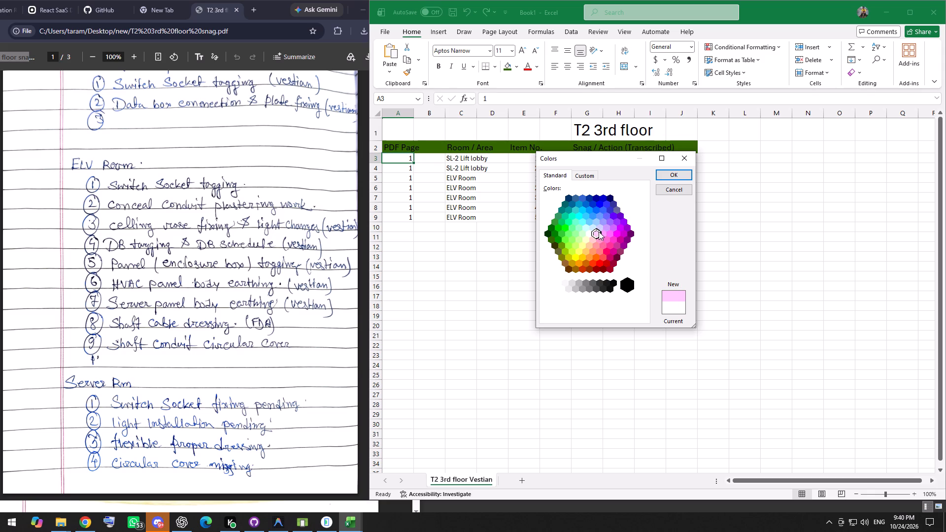
{"action": "left_click", "coordinate": [593, 232]}
{"action": "left_click", "coordinate": [587, 226]}
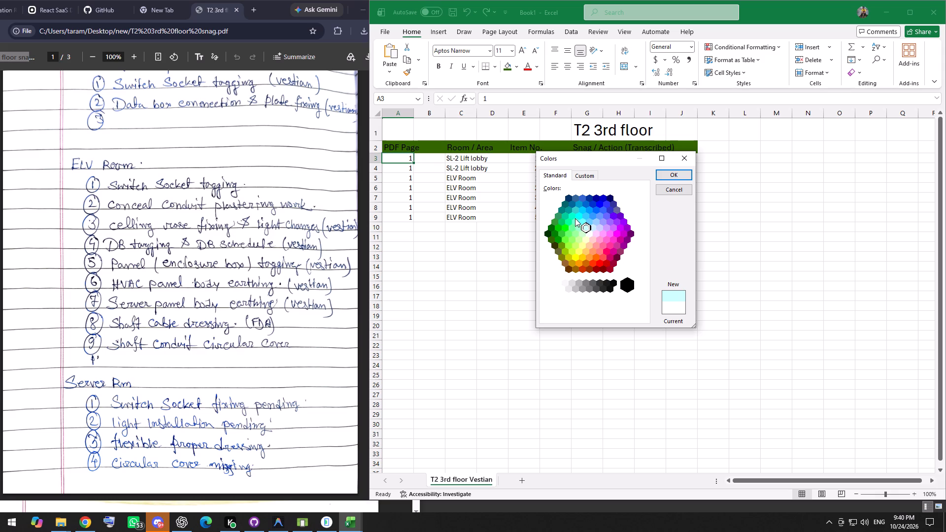
{"action": "left_click", "coordinate": [572, 209]}
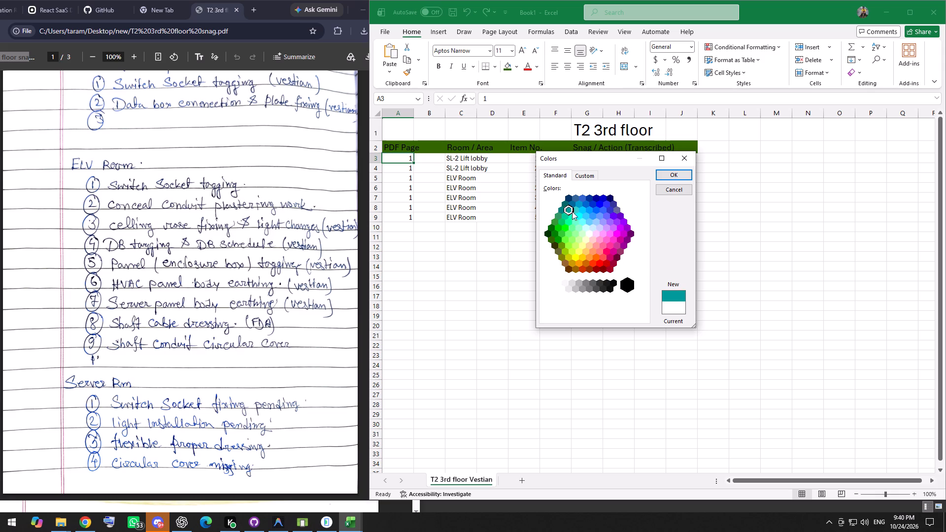
{"action": "left_click", "coordinate": [572, 219]}
{"action": "left_click", "coordinate": [580, 198]}
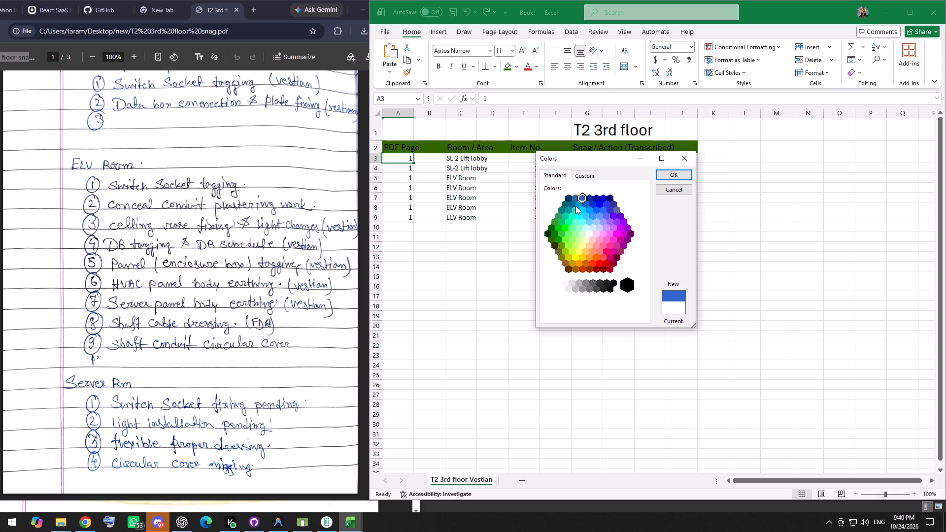
{"action": "left_click", "coordinate": [566, 206]}
{"action": "left_click", "coordinate": [583, 208]}
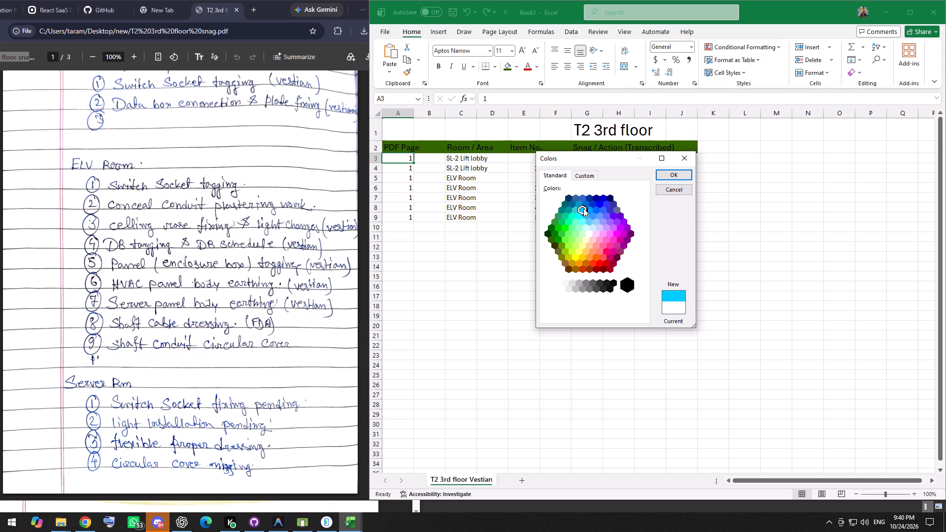
{"action": "left_click", "coordinate": [586, 213]}
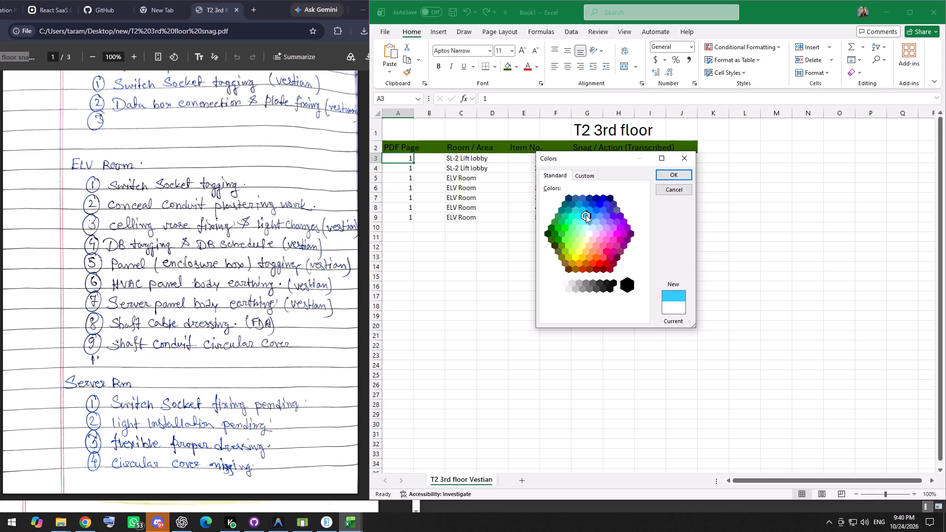
{"action": "left_click", "coordinate": [587, 218]}
{"action": "left_click", "coordinate": [587, 218]}
{"action": "left_click", "coordinate": [587, 218]}
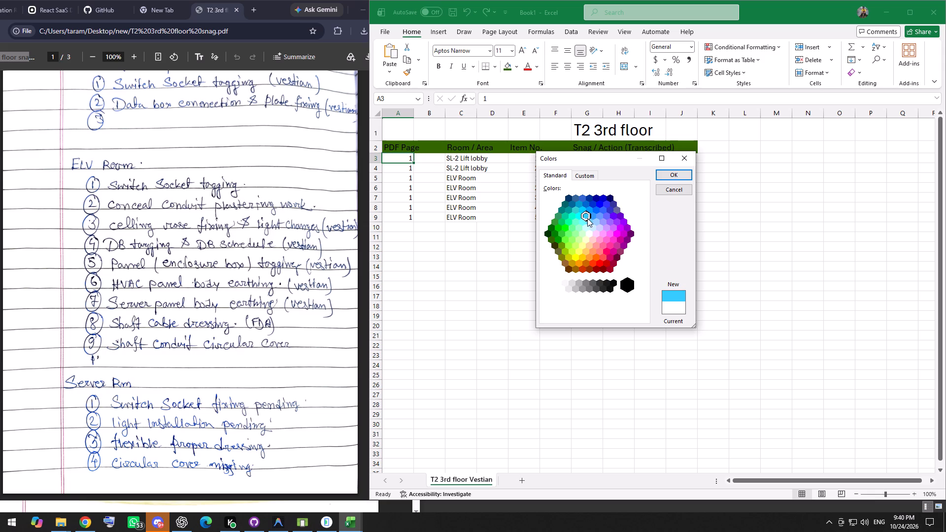
{"action": "left_click", "coordinate": [588, 220]}
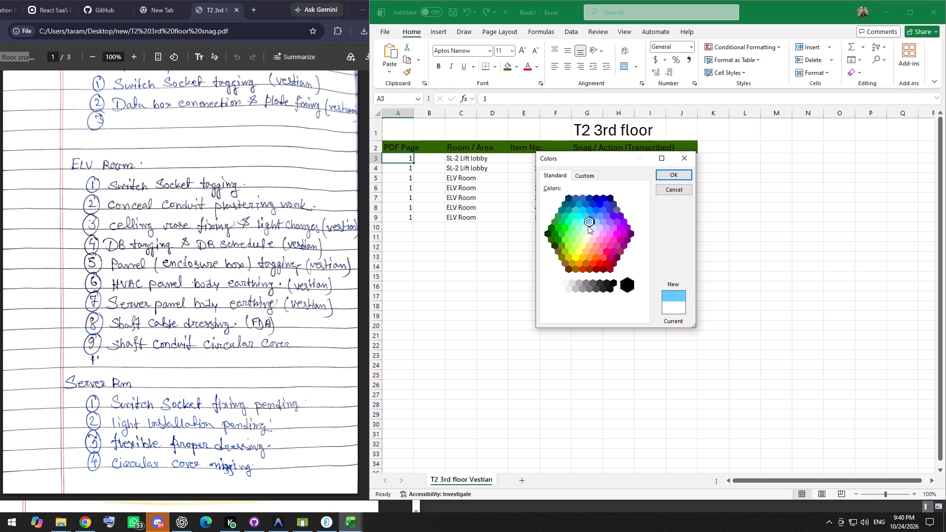
{"action": "left_click", "coordinate": [683, 169]}
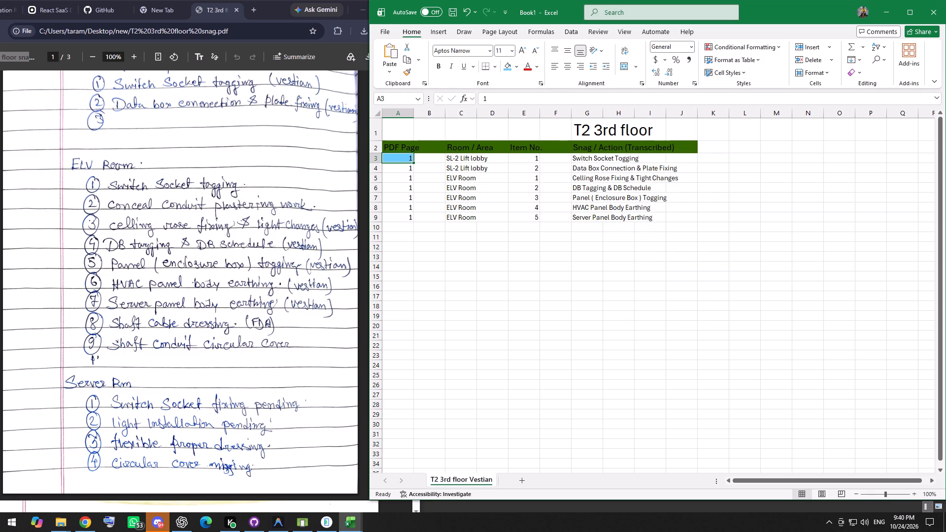
Fill cells B3, C3 and D3 of the first SL-2 Lift lobby row with the same light blue.
{"action": "left_click", "coordinate": [431, 159]}
{"action": "key", "text": "Right"}
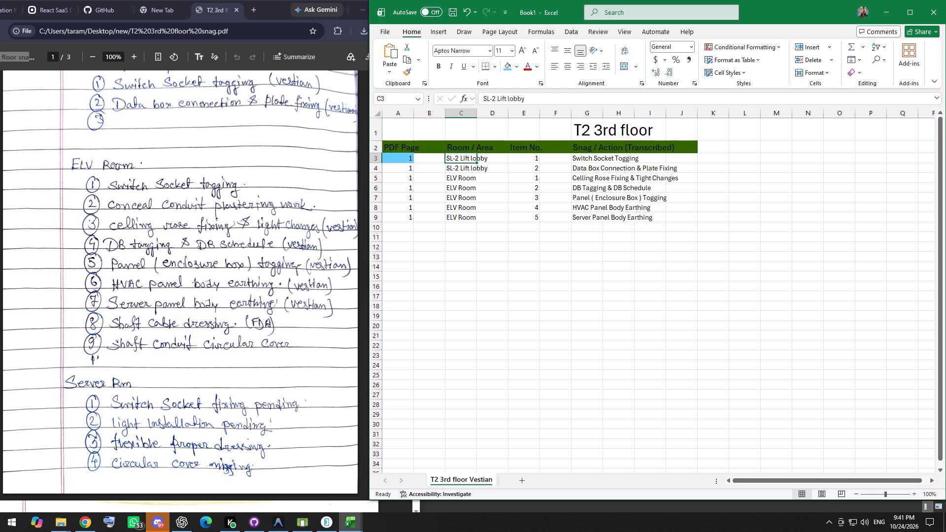
{"action": "key", "text": "Left"}
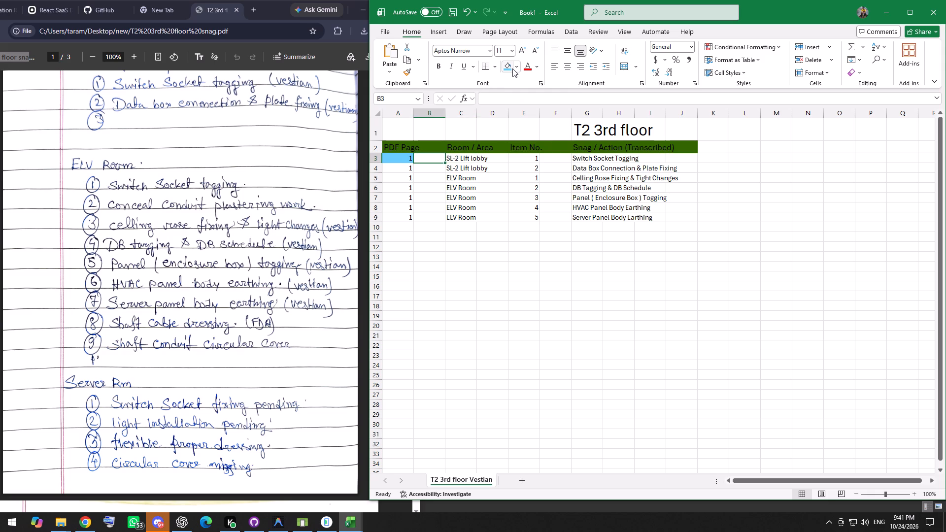
{"action": "left_click", "coordinate": [507, 66]}
{"action": "key", "text": "Right"}
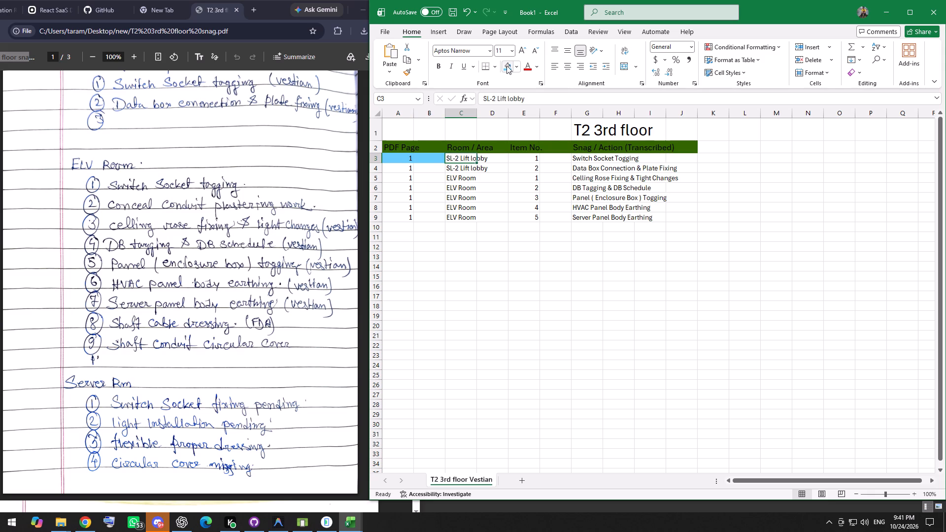
{"action": "left_click", "coordinate": [507, 66]}
{"action": "key", "text": "Right"}
{"action": "left_click", "coordinate": [507, 66]}
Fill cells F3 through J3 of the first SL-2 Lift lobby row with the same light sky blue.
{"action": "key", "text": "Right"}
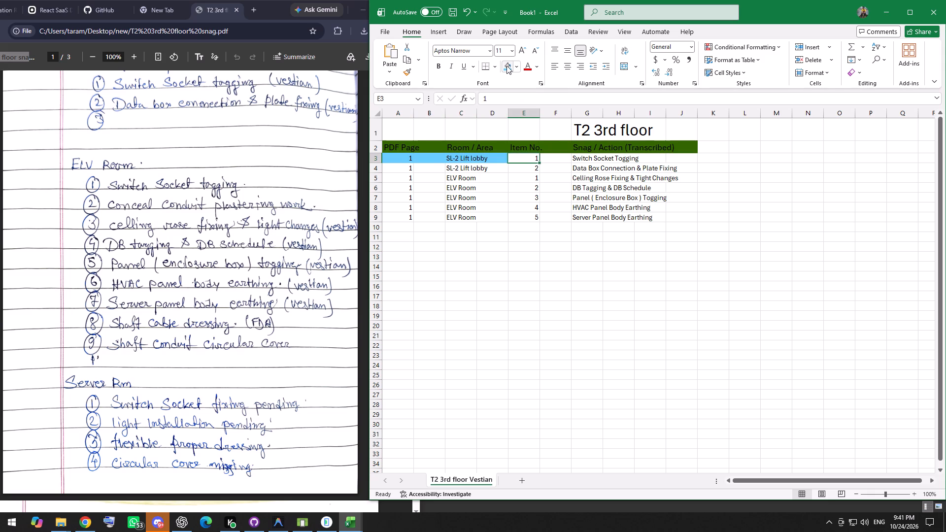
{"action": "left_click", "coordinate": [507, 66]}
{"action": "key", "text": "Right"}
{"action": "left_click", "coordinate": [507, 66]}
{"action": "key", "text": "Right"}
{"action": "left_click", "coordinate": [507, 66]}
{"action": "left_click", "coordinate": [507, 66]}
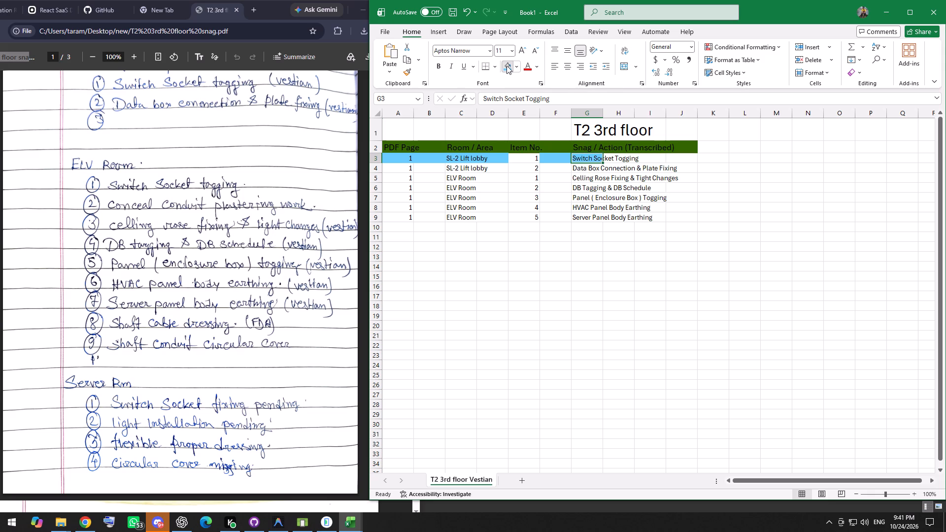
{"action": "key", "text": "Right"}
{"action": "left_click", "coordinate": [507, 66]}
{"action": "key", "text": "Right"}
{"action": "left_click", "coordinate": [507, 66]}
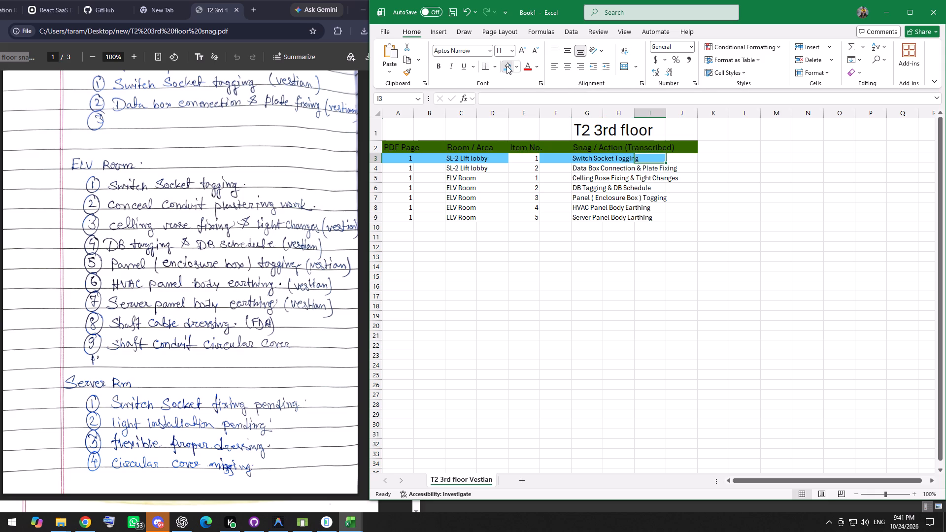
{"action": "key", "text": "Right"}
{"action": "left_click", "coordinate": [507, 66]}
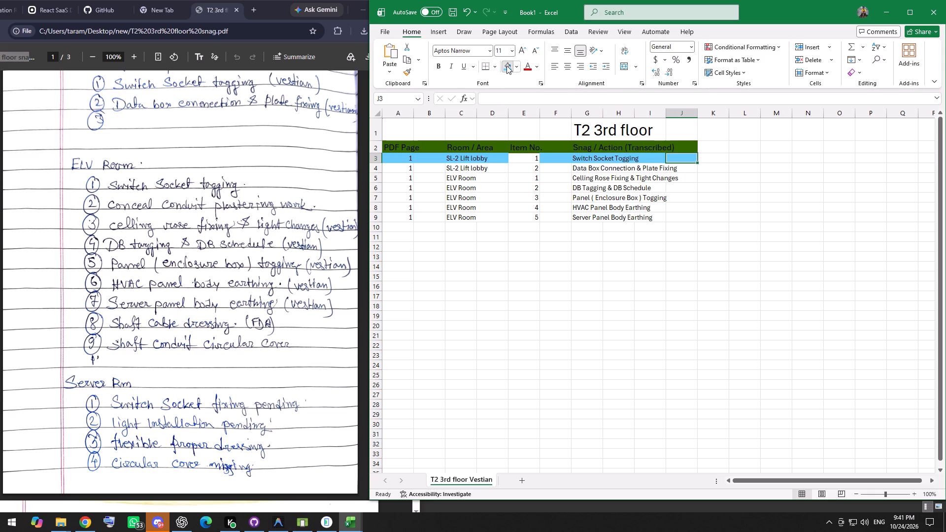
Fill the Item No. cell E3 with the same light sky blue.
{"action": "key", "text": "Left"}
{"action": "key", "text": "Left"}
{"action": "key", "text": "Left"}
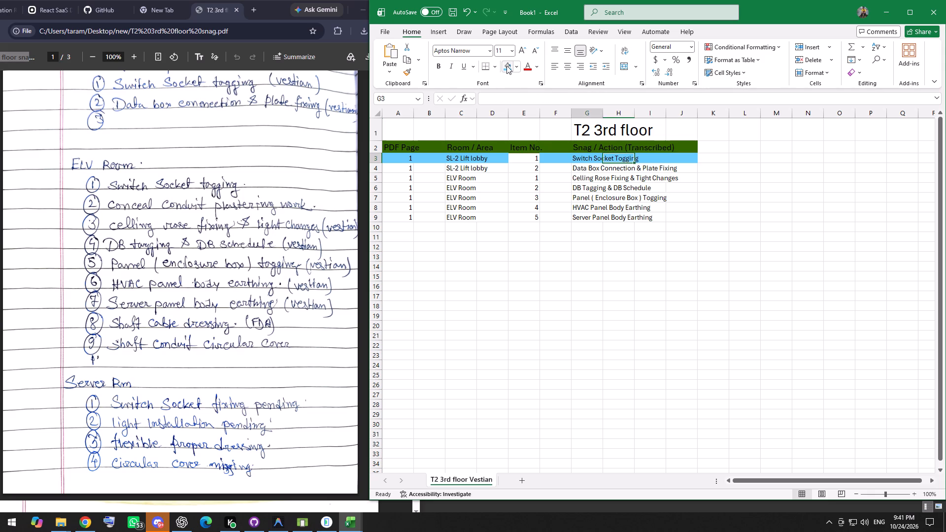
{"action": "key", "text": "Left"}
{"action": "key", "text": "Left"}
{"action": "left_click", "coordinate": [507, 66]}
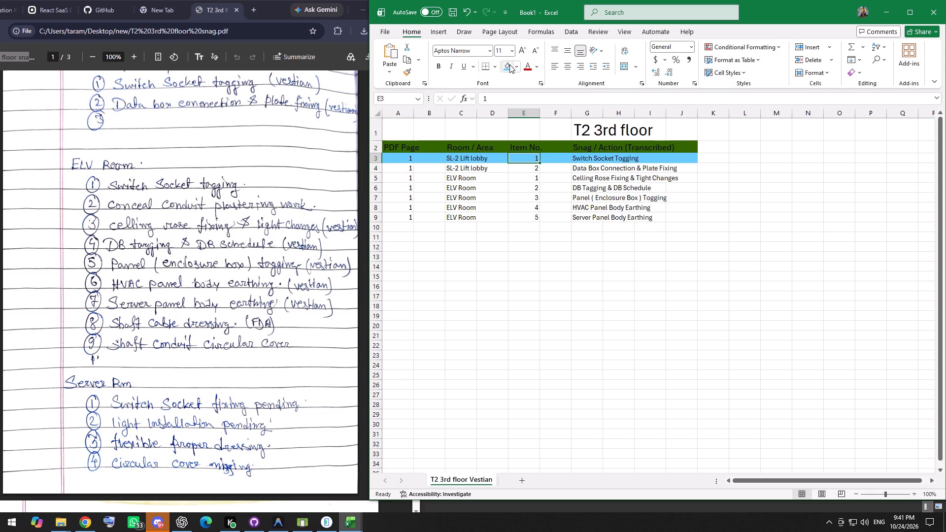
Fill cell E3 with a paler cyan chosen from the standard colour palette in More Colors.
{"action": "left_click", "coordinate": [520, 65]}
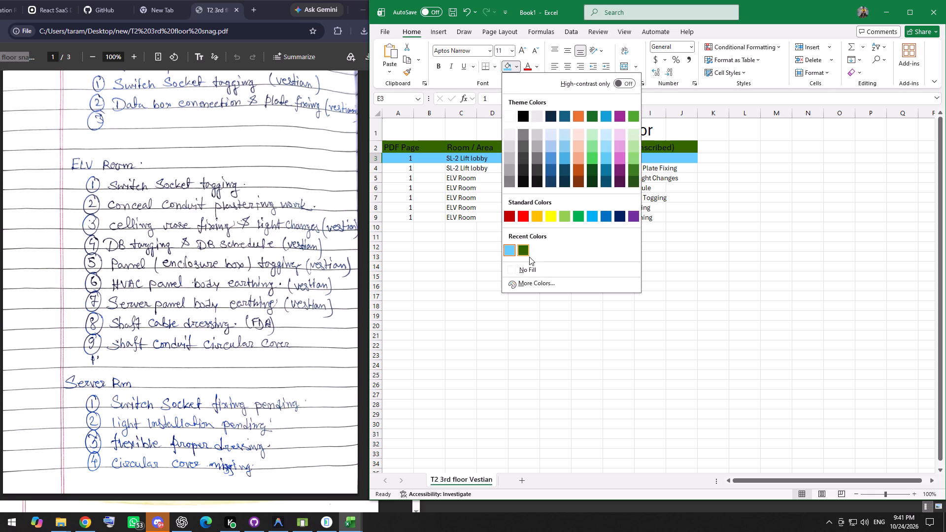
{"action": "left_click", "coordinate": [536, 285]}
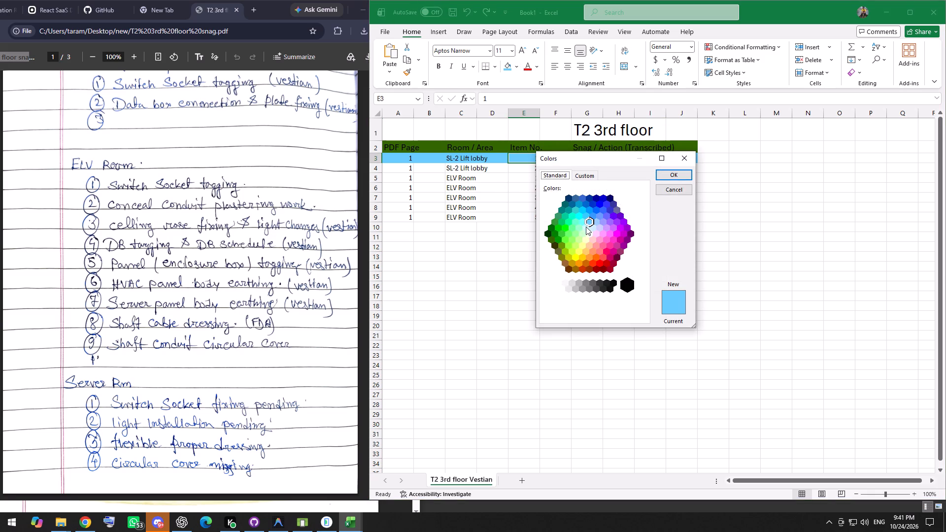
{"action": "left_click", "coordinate": [586, 227]}
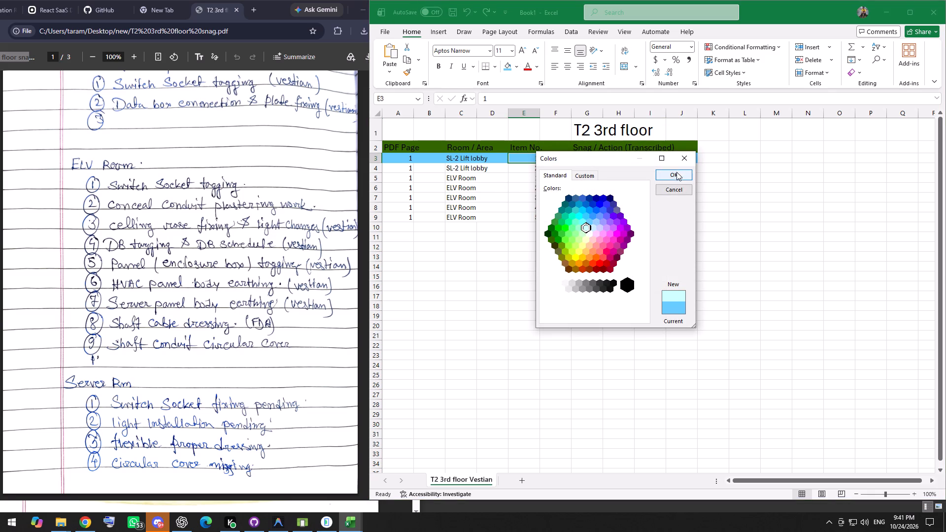
{"action": "left_click", "coordinate": [675, 174]}
Fill cells A3 through D3 with the same pale cyan in place of the sky blue.
{"action": "left_click", "coordinate": [390, 157]}
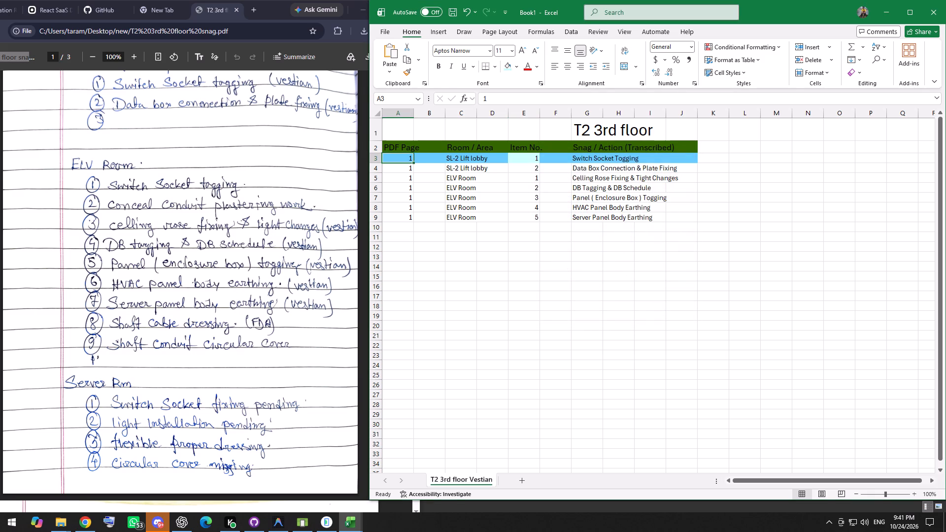
{"action": "left_click", "coordinate": [505, 62]}
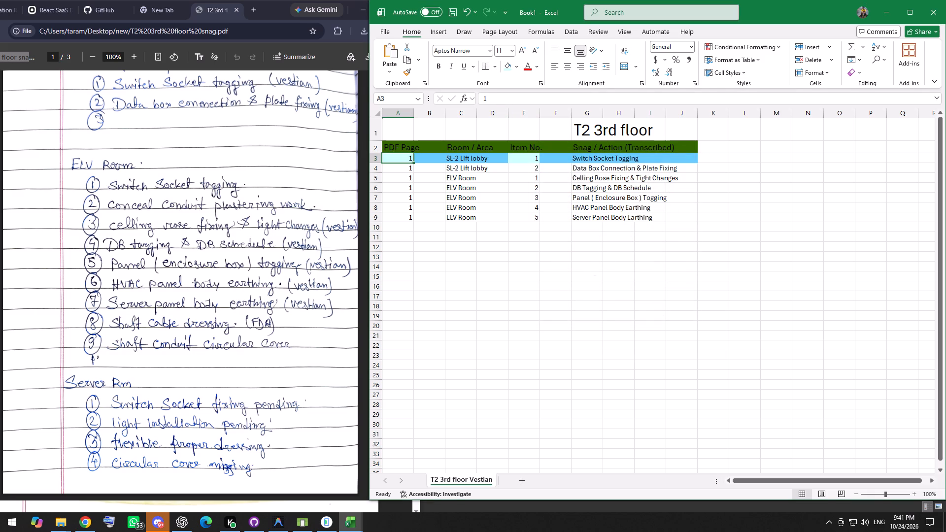
{"action": "left_click", "coordinate": [426, 157]}
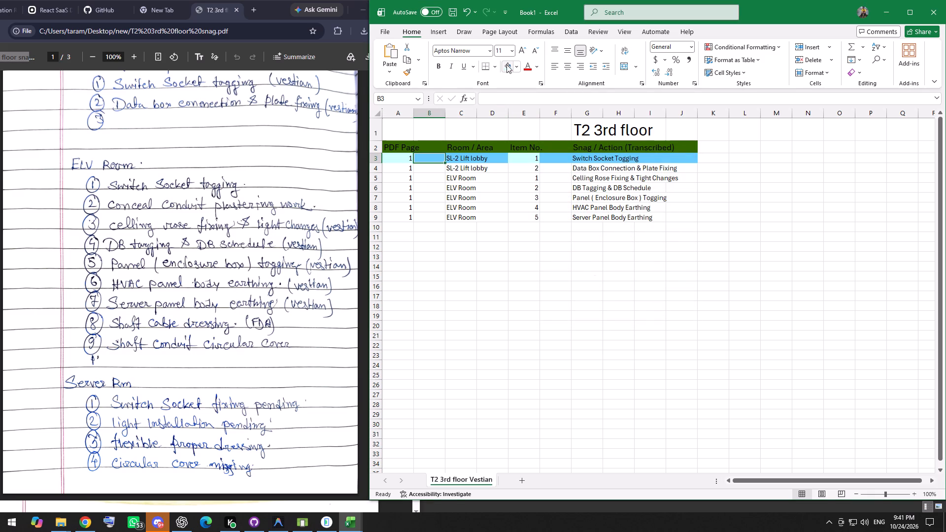
{"action": "left_click", "coordinate": [507, 65]}
{"action": "left_click", "coordinate": [459, 164]}
{"action": "left_click", "coordinate": [459, 156]}
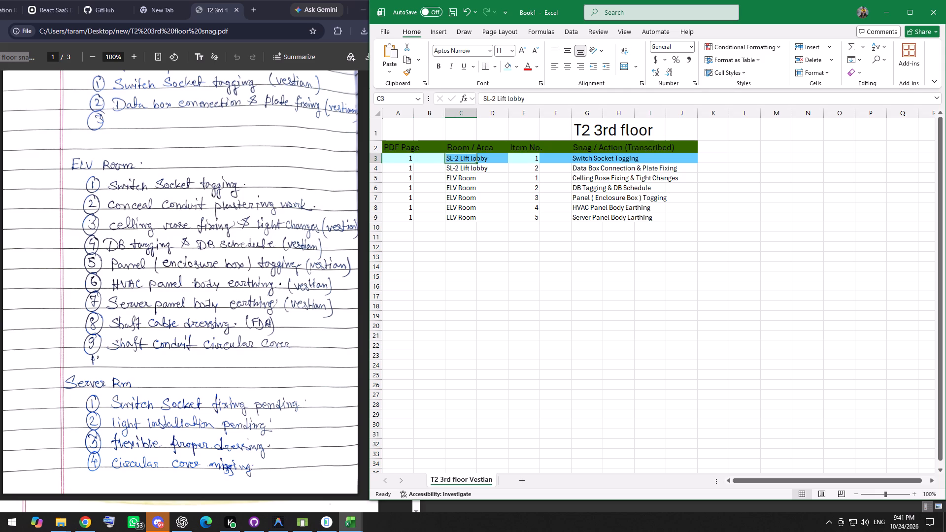
{"action": "left_click", "coordinate": [508, 65]}
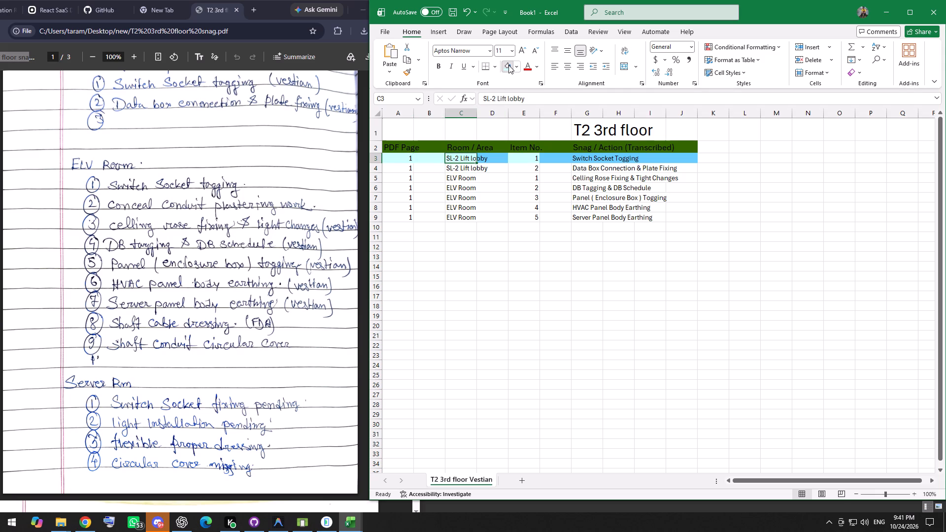
{"action": "key", "text": "Right"}
{"action": "left_click", "coordinate": [508, 65]}
{"action": "key", "text": "Right"}
{"action": "left_click", "coordinate": [508, 65]}
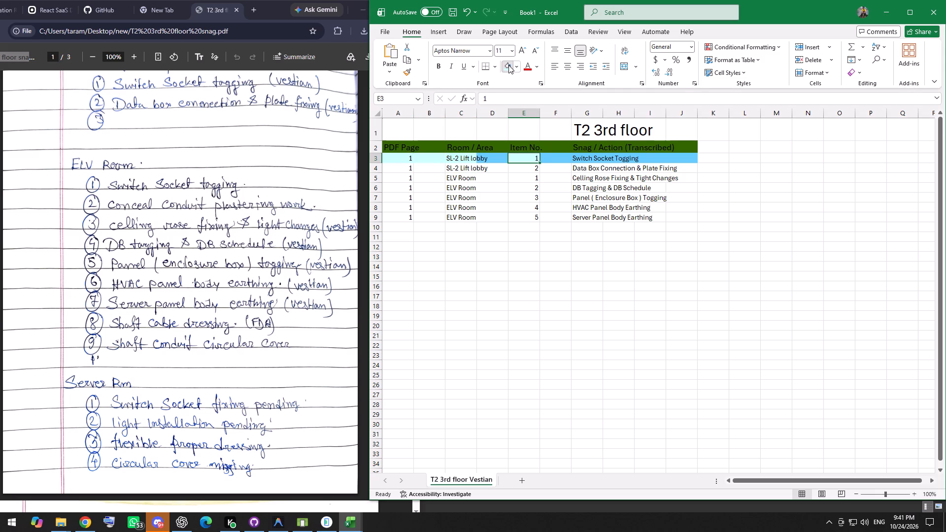
{"action": "key", "text": "Left"}
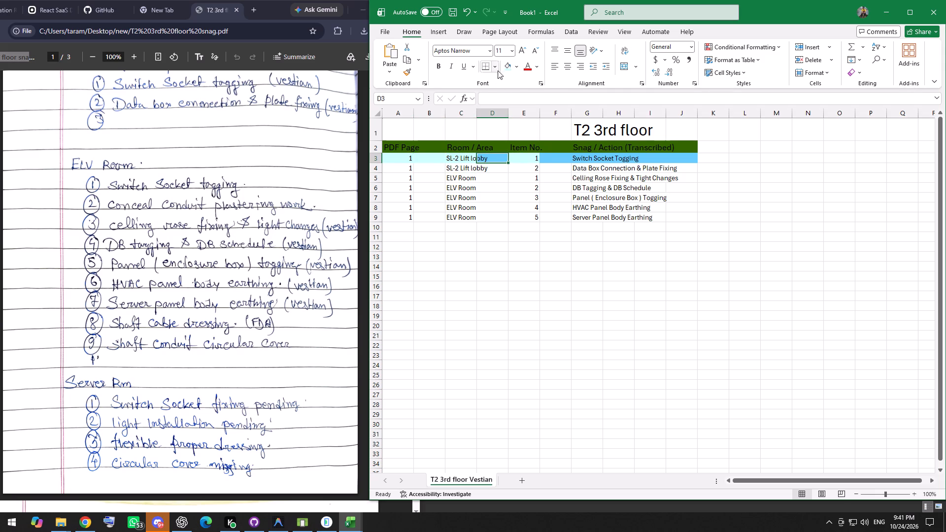
{"action": "left_click", "coordinate": [503, 65]}
Fill cells F3 through J3 with the same pale cyan to cover the rest of the first data row.
{"action": "key", "text": "Right"}
{"action": "key", "text": "Right"}
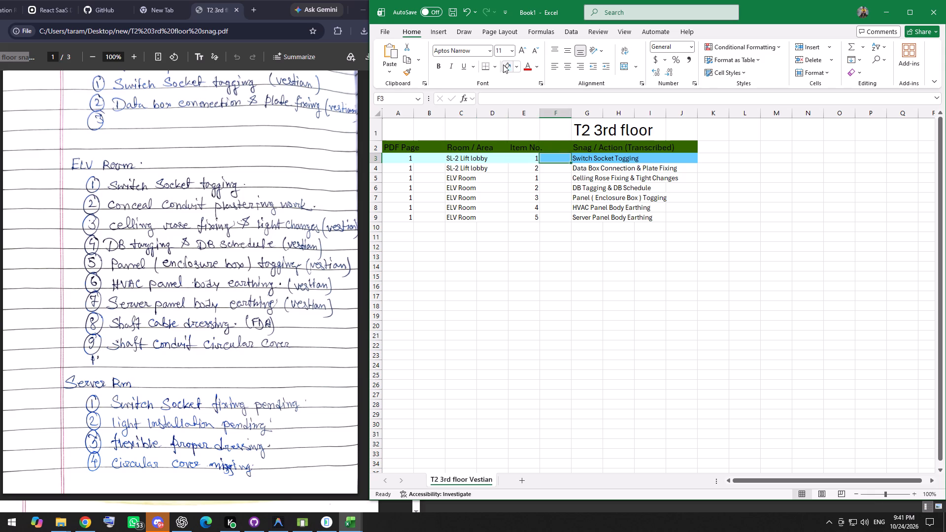
{"action": "left_click", "coordinate": [503, 65]}
{"action": "key", "text": "Right"}
{"action": "left_click", "coordinate": [503, 65]}
{"action": "key", "text": "Right"}
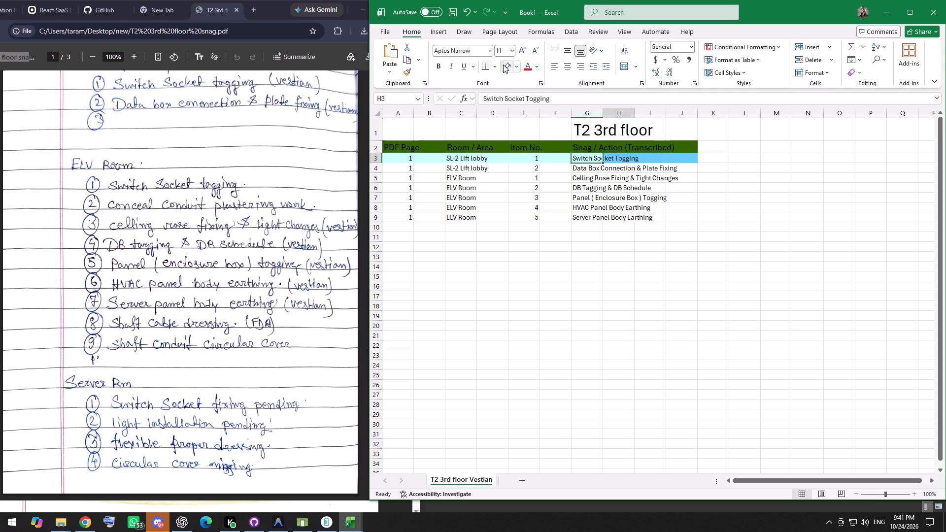
{"action": "left_click", "coordinate": [503, 65]}
{"action": "key", "text": "Right"}
{"action": "left_click", "coordinate": [503, 65]}
{"action": "key", "text": "Right"}
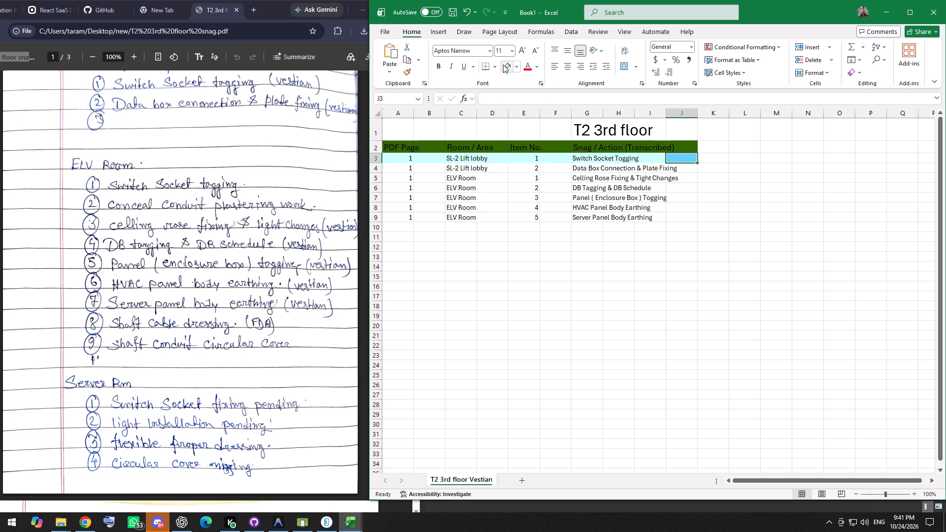
{"action": "left_click", "coordinate": [503, 65]}
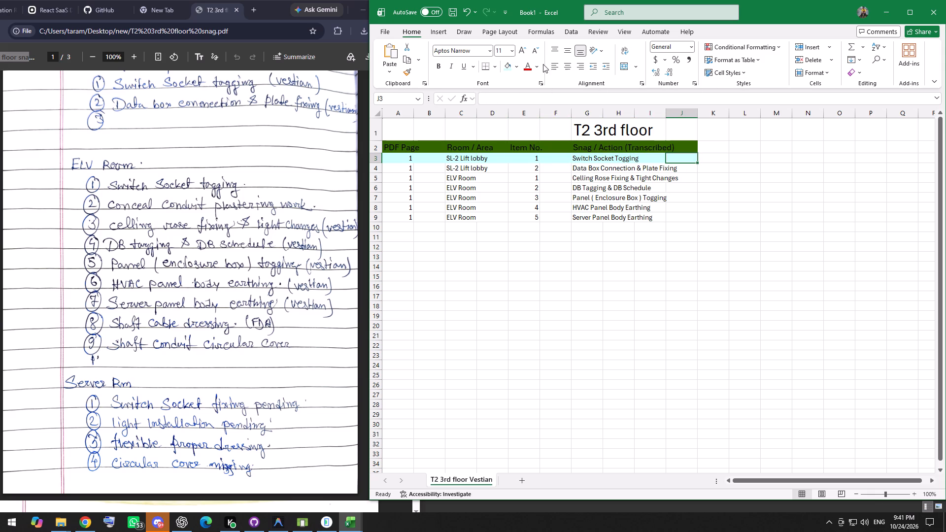
Fill cell J3 with a pale yellow chosen from the standard colour palette in More Colors.
{"action": "left_click", "coordinate": [514, 65]}
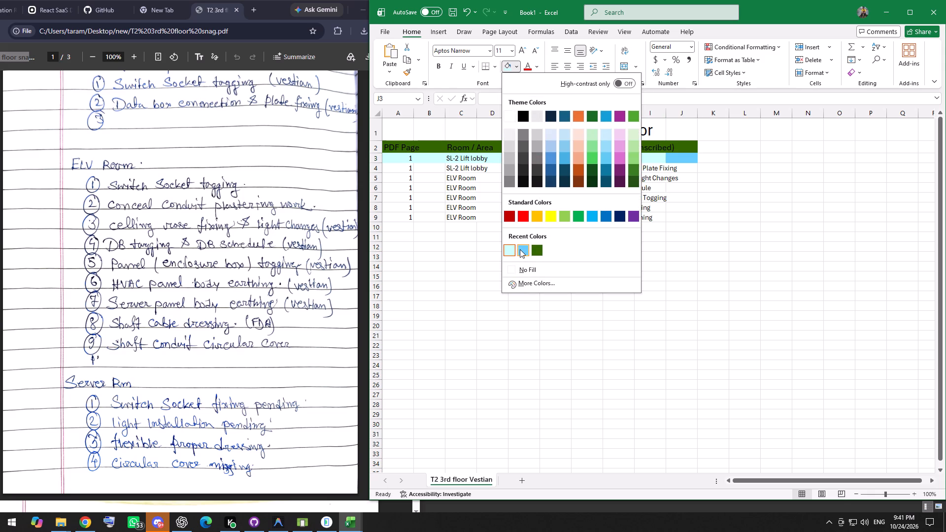
{"action": "left_click", "coordinate": [514, 282]}
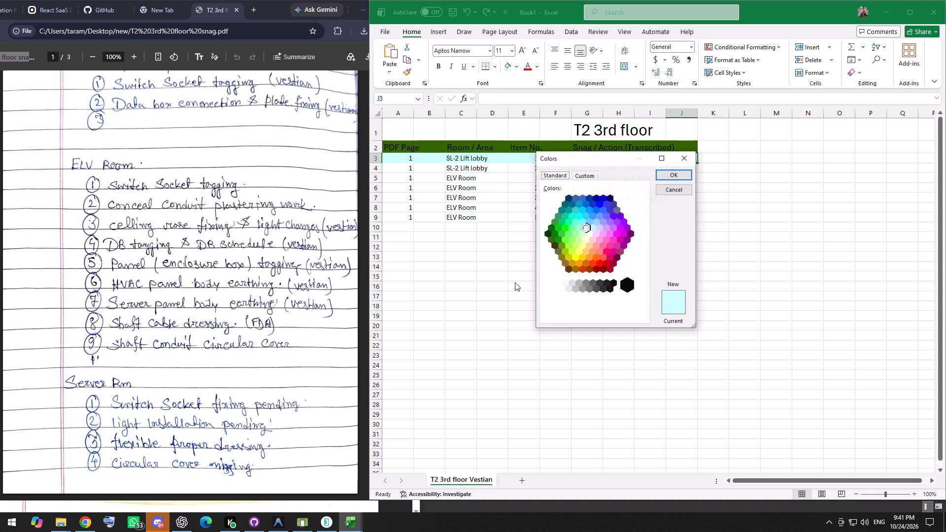
{"action": "left_click", "coordinate": [585, 237]}
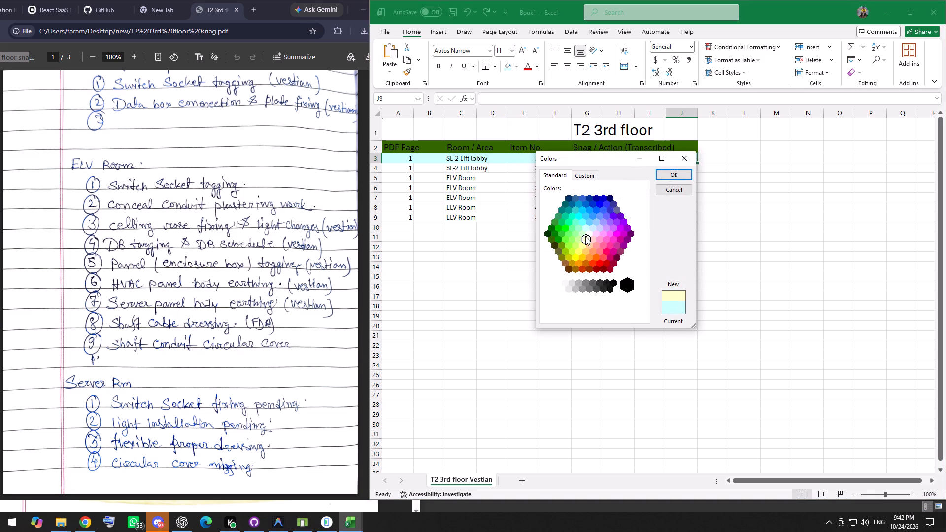
{"action": "left_click", "coordinate": [669, 172]}
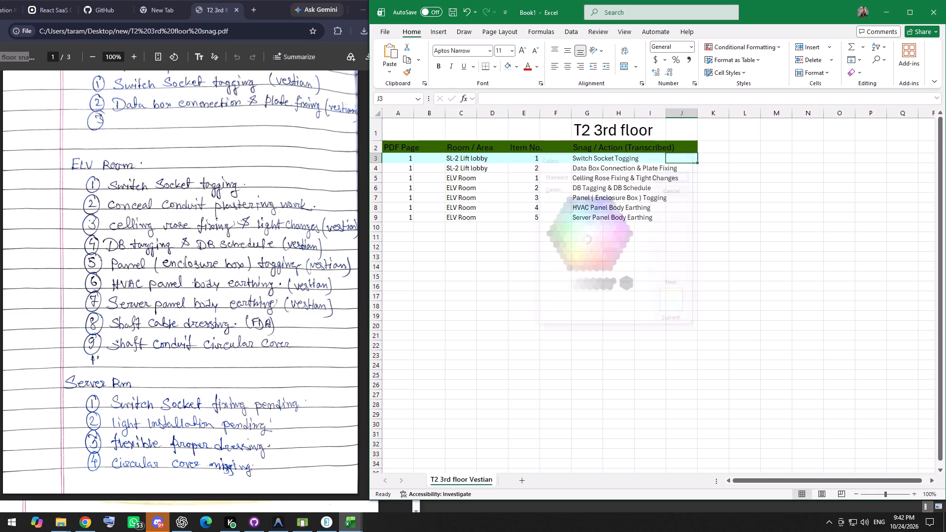
Fill cell J3 with the recently used pale cyan so it matches the rest of row 3.
{"action": "left_click", "coordinate": [403, 167]}
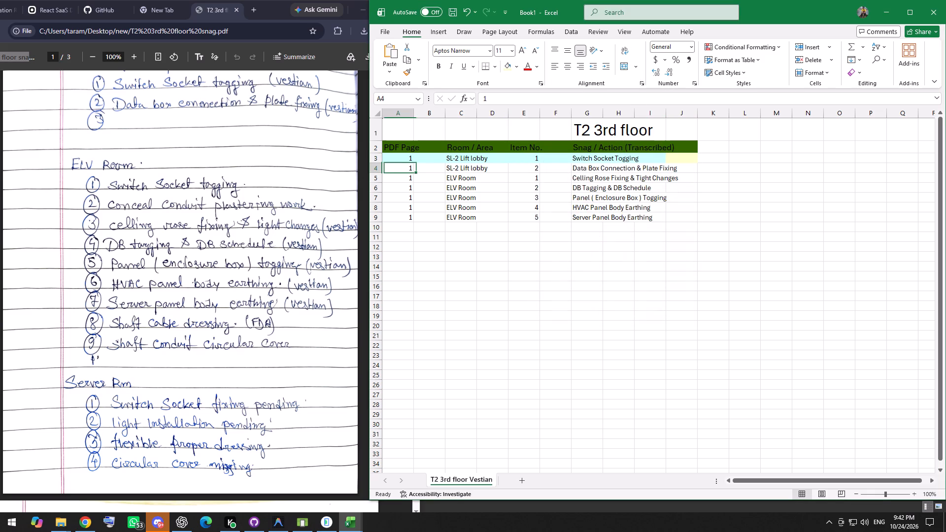
{"action": "left_click", "coordinate": [682, 157]}
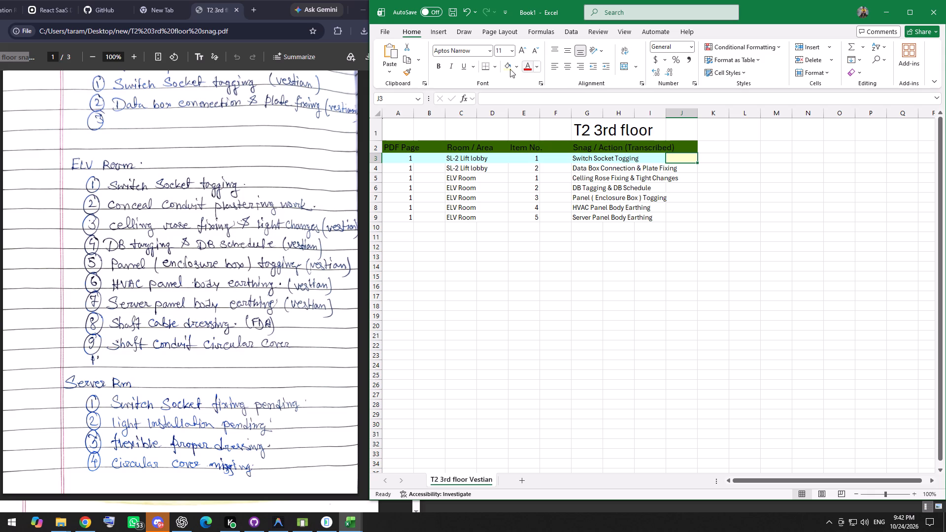
{"action": "left_click", "coordinate": [515, 65]}
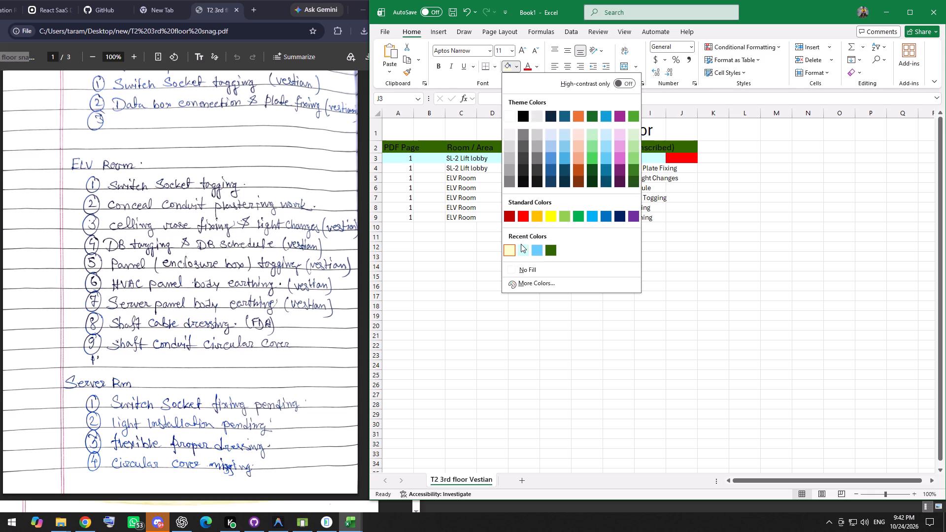
{"action": "left_click", "coordinate": [522, 248]}
Fill cells A4 through D4 of the second SL-2 Lift lobby row with the recently used pale yellow.
{"action": "left_click", "coordinate": [386, 169]}
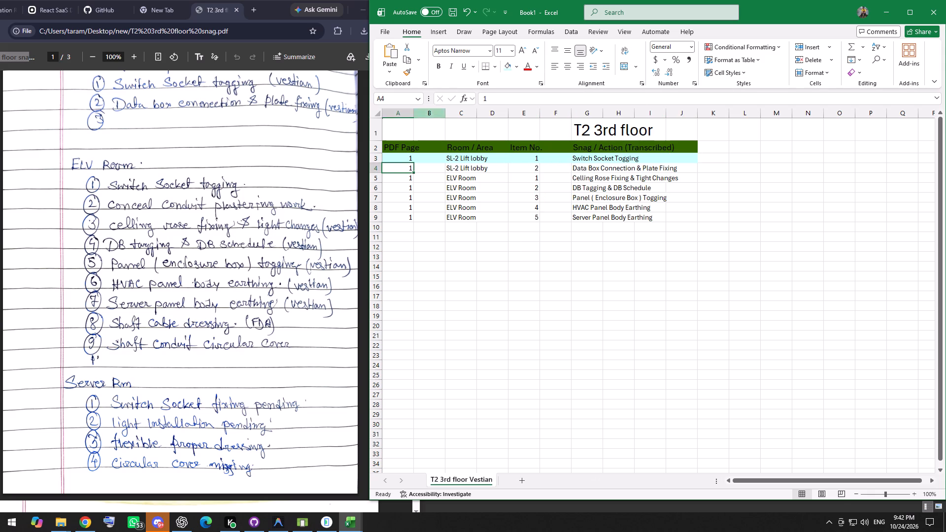
{"action": "left_click", "coordinate": [516, 68]}
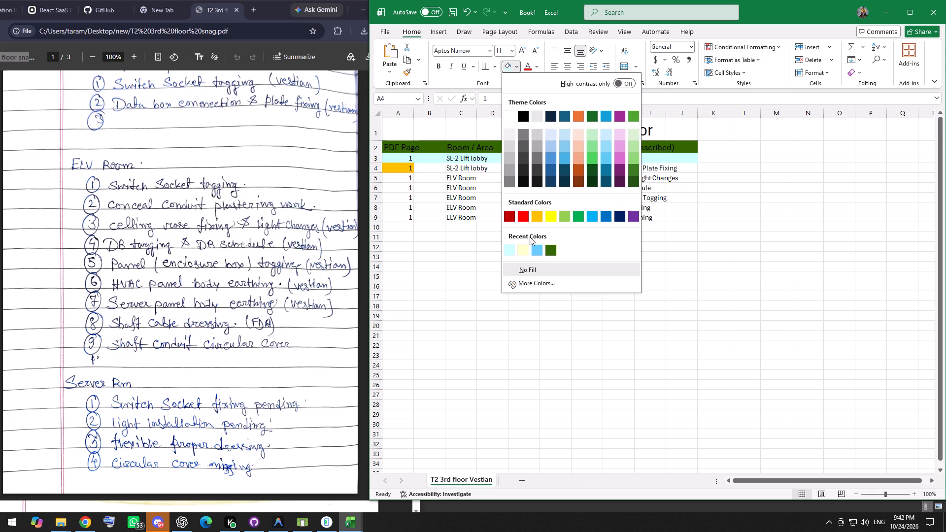
{"action": "left_click", "coordinate": [528, 249]}
{"action": "key", "text": "Right"}
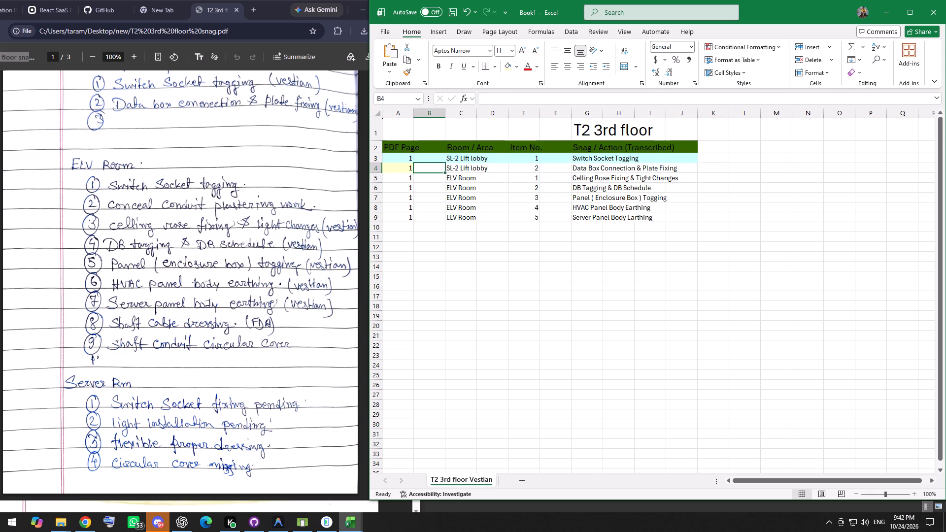
{"action": "left_click", "coordinate": [506, 64]}
{"action": "key", "text": "Right"}
{"action": "left_click", "coordinate": [506, 64]}
{"action": "key", "text": "Right"}
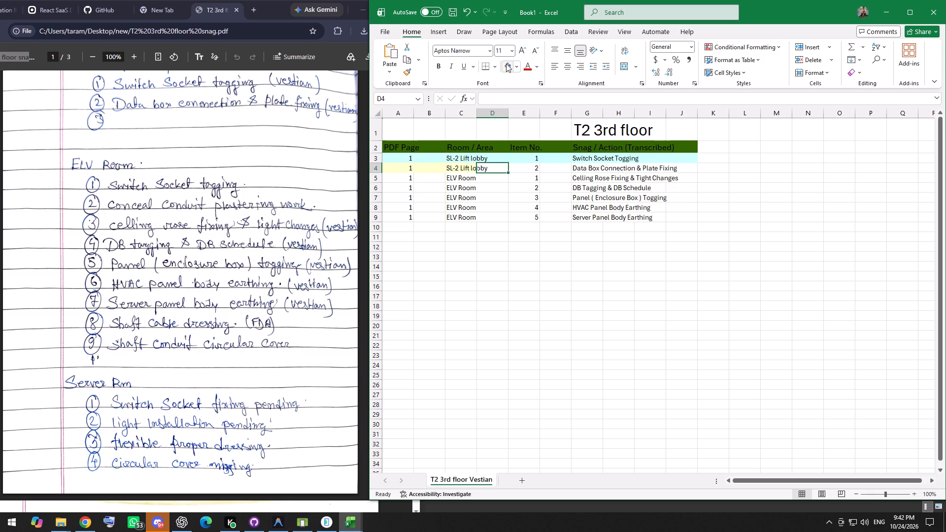
{"action": "left_click", "coordinate": [506, 64]}
Fill cells E4 through J4 with the same pale yellow to complete the Data Box Connection row.
{"action": "key", "text": "Right"}
{"action": "left_click", "coordinate": [506, 64]}
{"action": "key", "text": "Right"}
{"action": "left_click", "coordinate": [506, 64]}
{"action": "key", "text": "Right"}
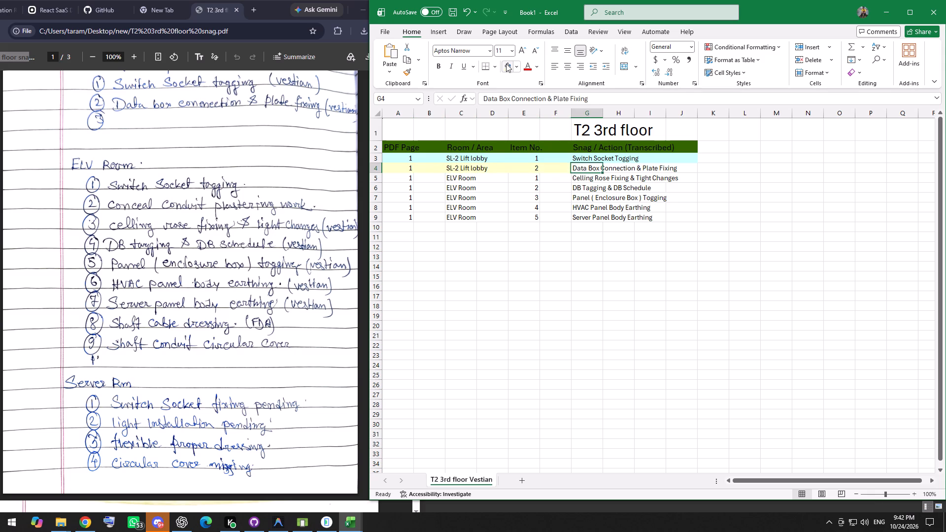
{"action": "left_click", "coordinate": [506, 64]}
{"action": "key", "text": "Right"}
{"action": "left_click", "coordinate": [506, 64]}
{"action": "key", "text": "Right"}
{"action": "left_click", "coordinate": [506, 64]}
{"action": "key", "text": "Right"}
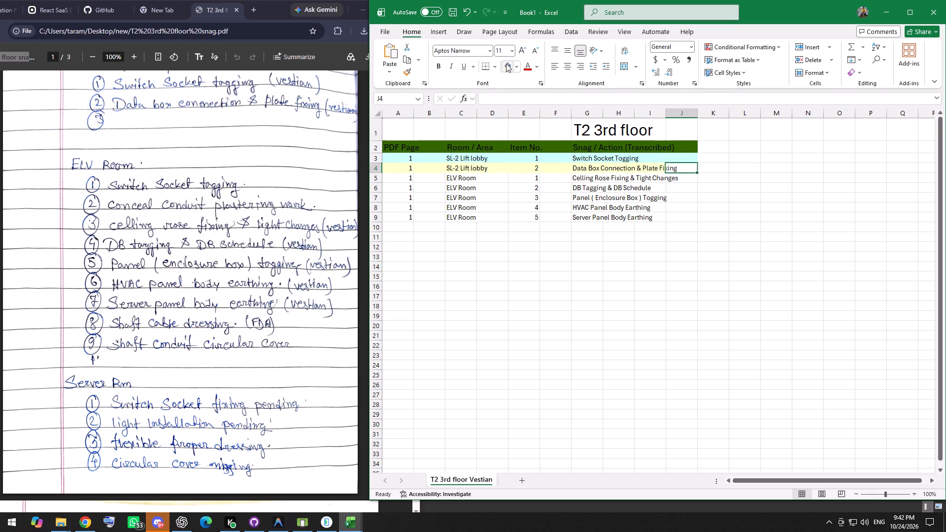
{"action": "left_click", "coordinate": [506, 64]}
Fill cells J6 back through F6 of the DB Tagging & DB Schedule row with the current pale yellow.
{"action": "key", "text": "Down"}
{"action": "key", "text": "Down"}
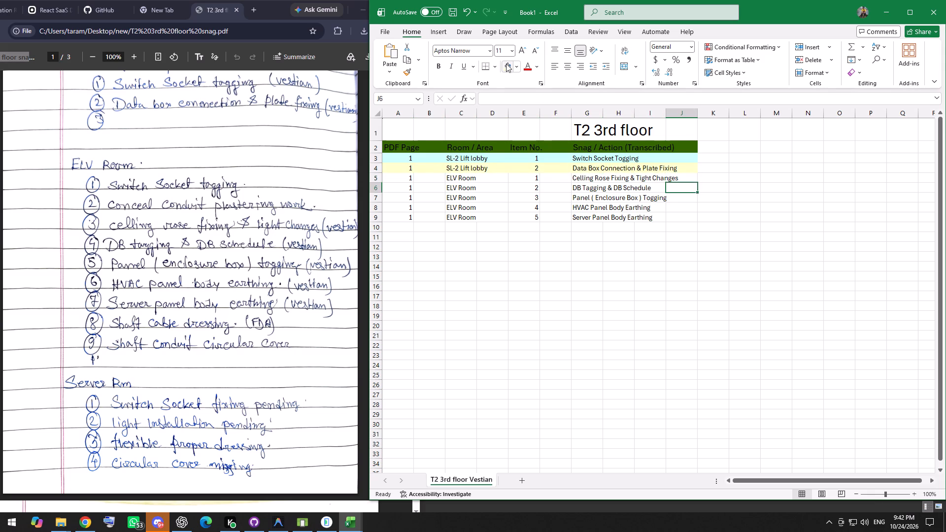
{"action": "left_click", "coordinate": [506, 64]}
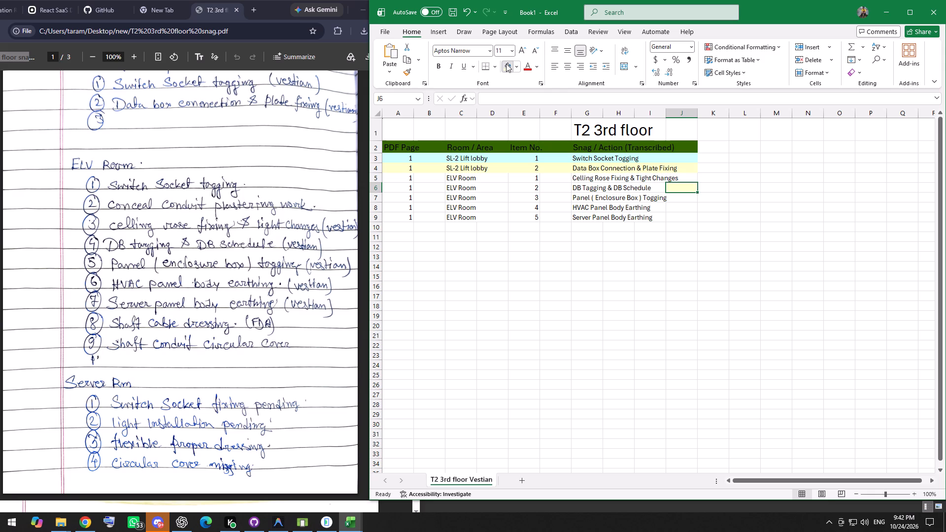
{"action": "key", "text": "Left"}
{"action": "left_click", "coordinate": [506, 64]}
{"action": "key", "text": "Left"}
{"action": "left_click", "coordinate": [506, 64]}
{"action": "key", "text": "Left"}
{"action": "left_click", "coordinate": [506, 64]}
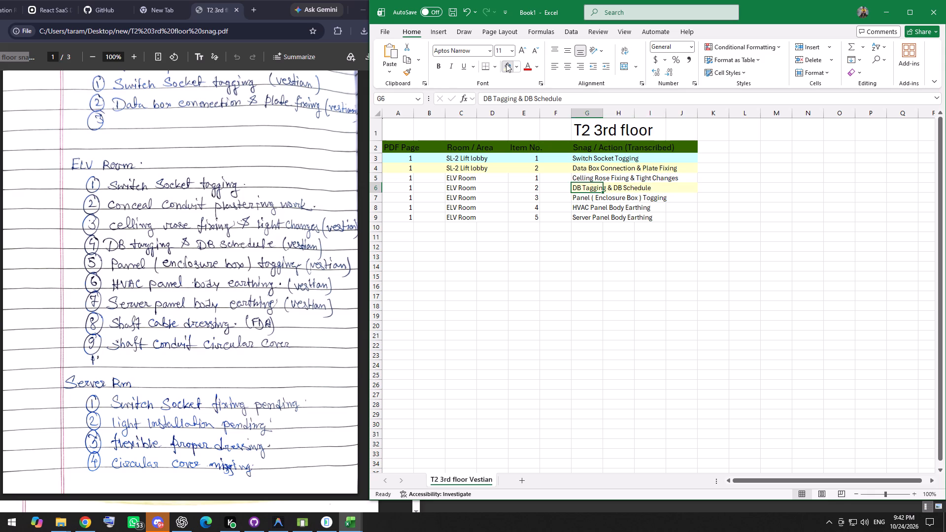
{"action": "key", "text": "Left"}
{"action": "left_click", "coordinate": [506, 64]}
Fill cells E6 back through A6 with the same pale yellow to complete the DB Tagging & DB Schedule row.
{"action": "key", "text": "Left"}
{"action": "left_click", "coordinate": [506, 64]}
{"action": "key", "text": "Left"}
{"action": "left_click", "coordinate": [506, 64]}
{"action": "key", "text": "Left"}
{"action": "left_click", "coordinate": [506, 64]}
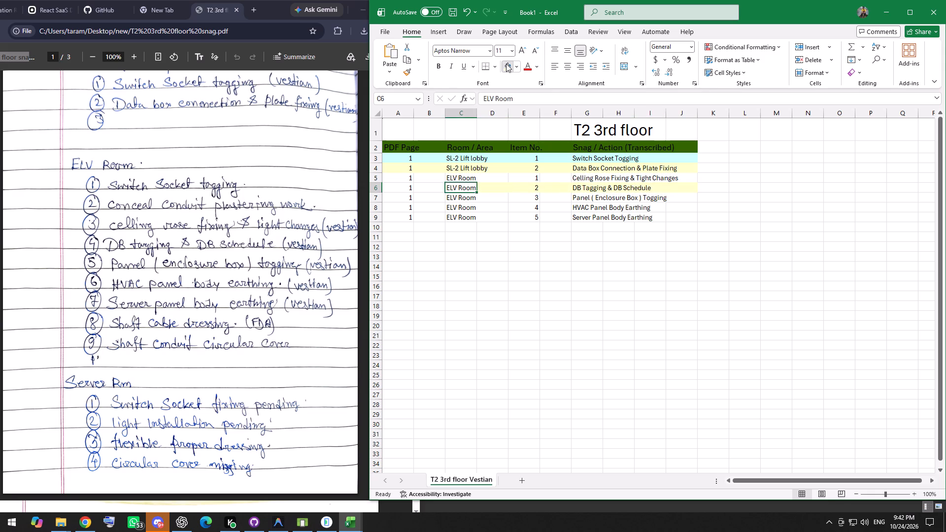
{"action": "key", "text": "Left"}
{"action": "left_click", "coordinate": [506, 64]}
{"action": "key", "text": "Left"}
{"action": "left_click", "coordinate": [506, 64]}
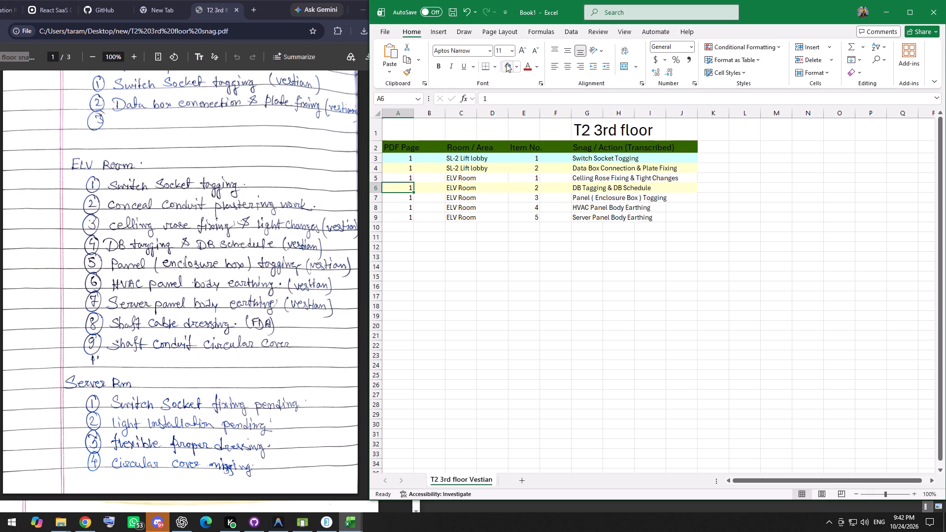
Fill cells A8 through E8 of the HVAC Panel Body Earthing row with the same pale yellow.
{"action": "key", "text": "Down"}
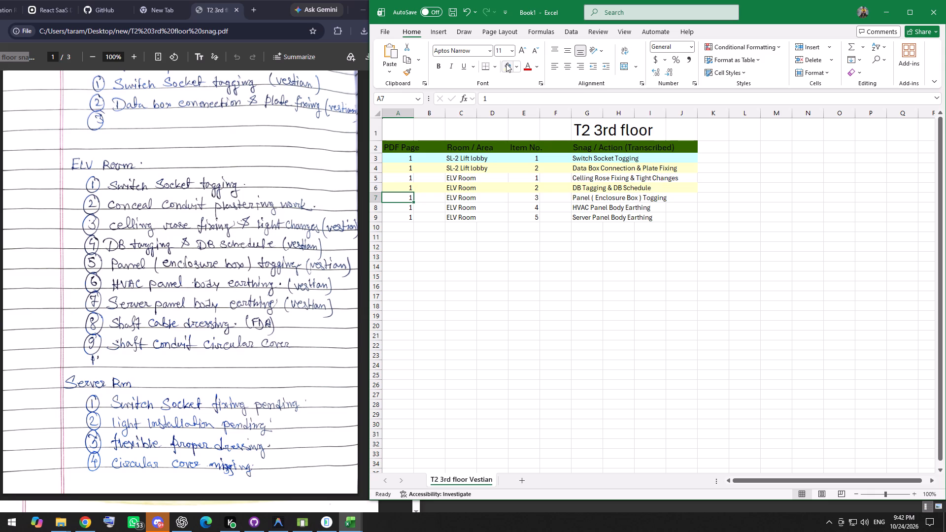
{"action": "key", "text": "Down"}
{"action": "left_click", "coordinate": [506, 64]}
{"action": "key", "text": "Right"}
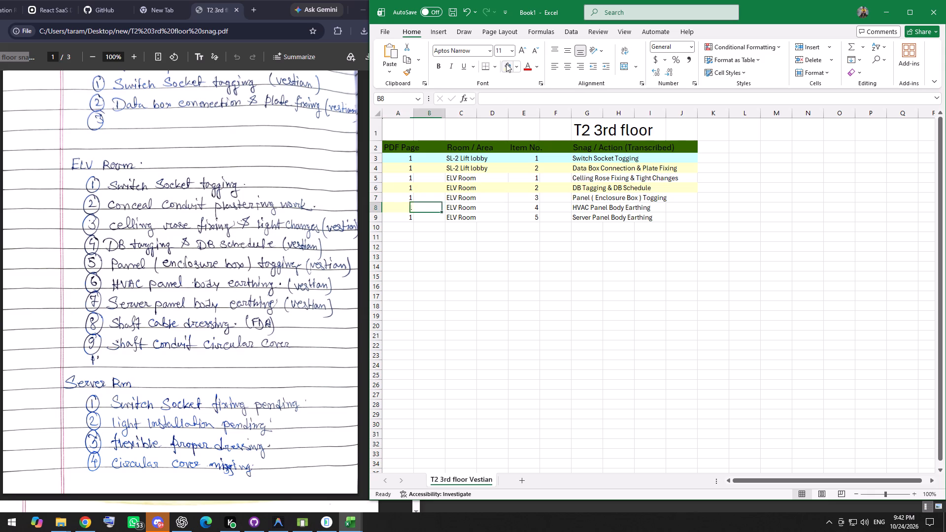
{"action": "left_click", "coordinate": [506, 64]}
{"action": "key", "text": "Right"}
{"action": "left_click", "coordinate": [506, 64]}
{"action": "key", "text": "Right"}
{"action": "left_click", "coordinate": [506, 64]}
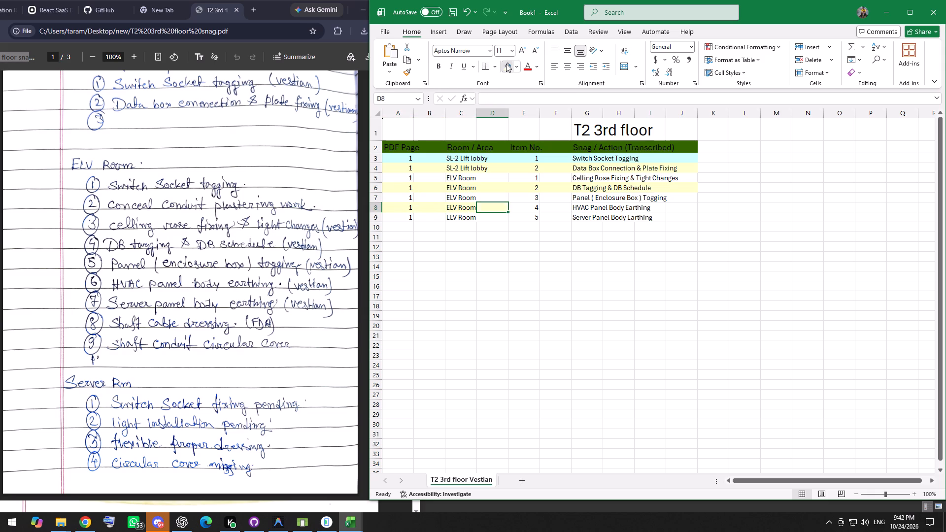
{"action": "key", "text": "Right"}
{"action": "left_click", "coordinate": [506, 64]}
Fill cells F8 through J8 with the same pale yellow to complete the HVAC Panel Body Earthing row.
{"action": "key", "text": "Right"}
{"action": "left_click", "coordinate": [506, 64]}
{"action": "key", "text": "Right"}
{"action": "left_click", "coordinate": [506, 64]}
{"action": "key", "text": "Right"}
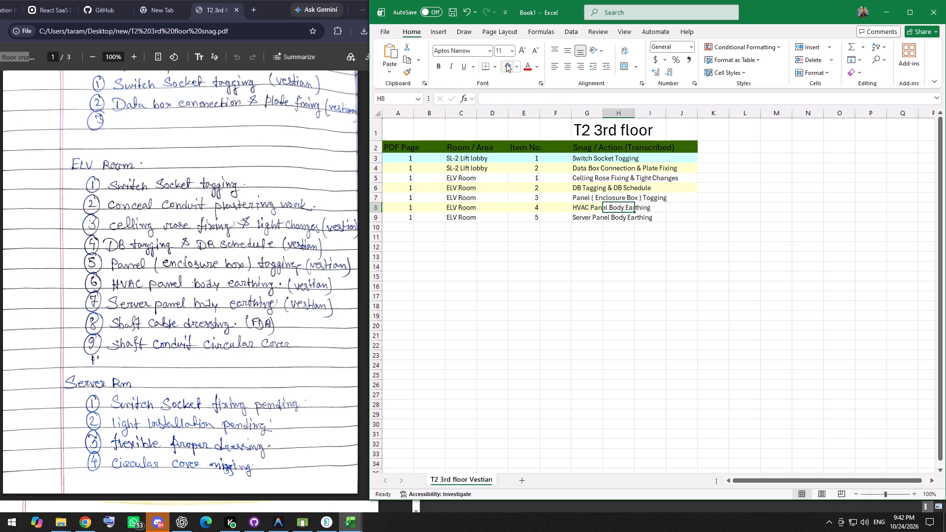
{"action": "left_click", "coordinate": [506, 64]}
{"action": "key", "text": "Right"}
{"action": "left_click", "coordinate": [506, 64]}
{"action": "key", "text": "Right"}
{"action": "left_click", "coordinate": [506, 64]}
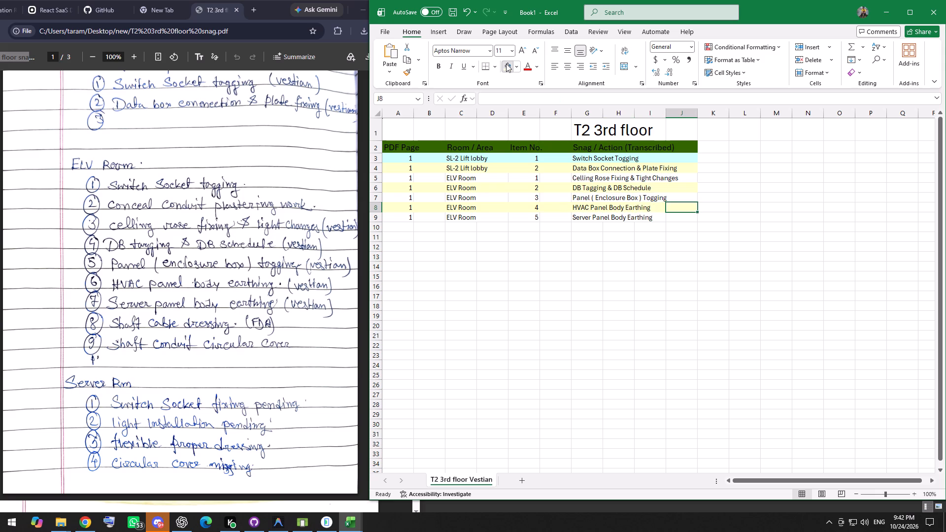
Fill cells J9 back through F9 of the Server Panel Body Earthing row with the recently used pale cyan.
{"action": "left_click", "coordinate": [517, 66]}
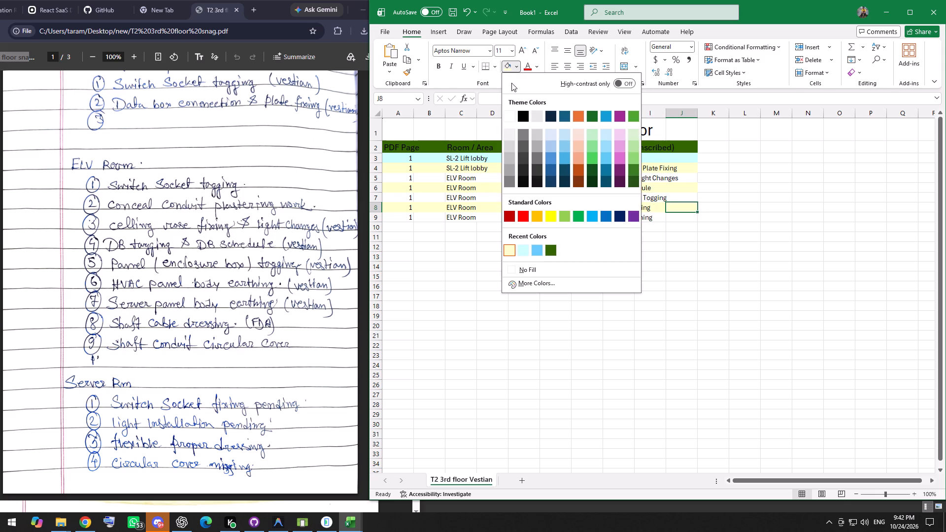
{"action": "left_click", "coordinate": [690, 219]}
{"action": "left_click", "coordinate": [683, 215]}
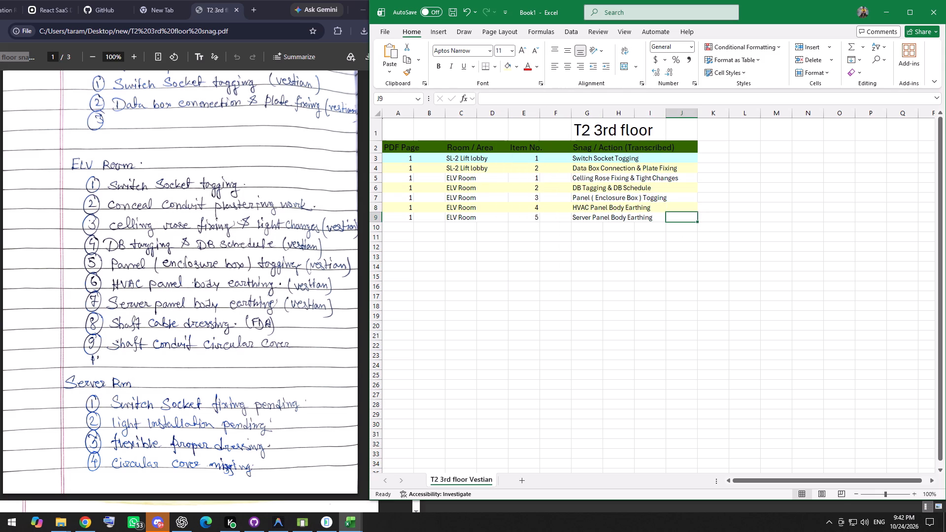
{"action": "left_click", "coordinate": [519, 65]}
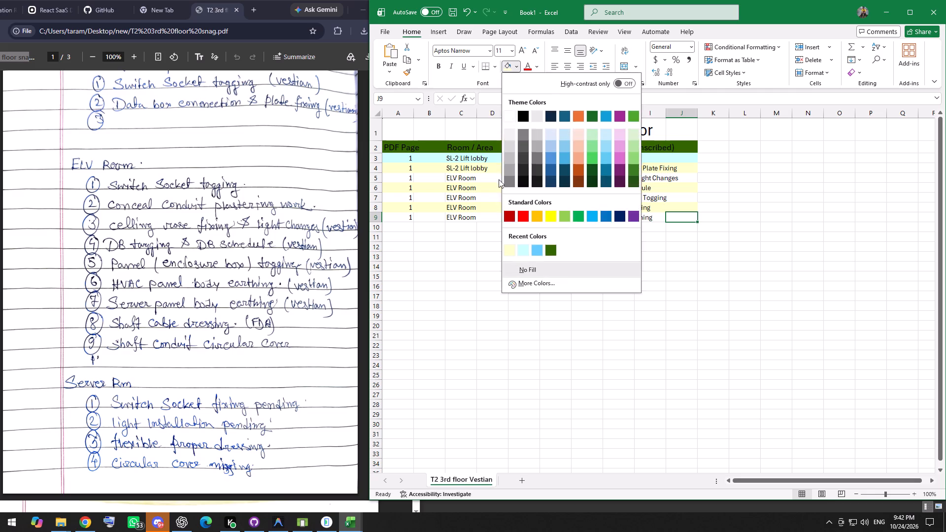
{"action": "left_click", "coordinate": [527, 251]}
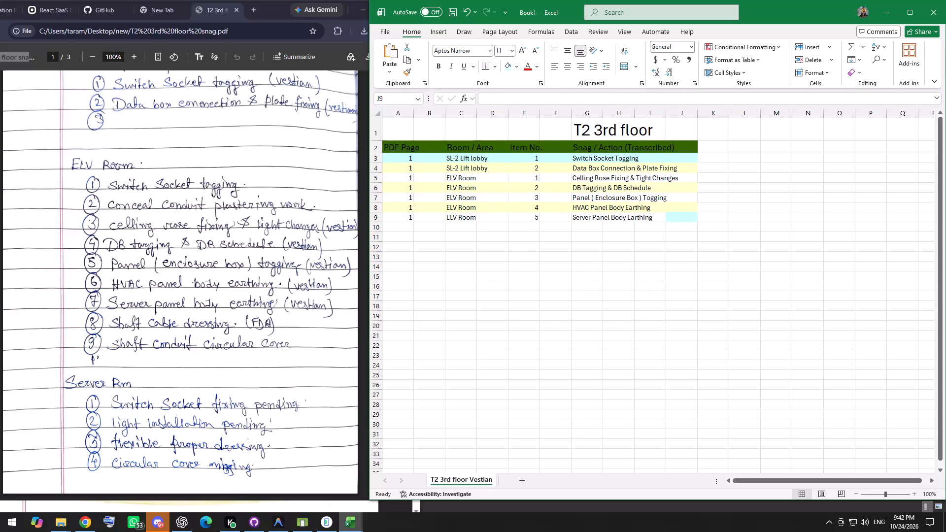
{"action": "key", "text": "Left"}
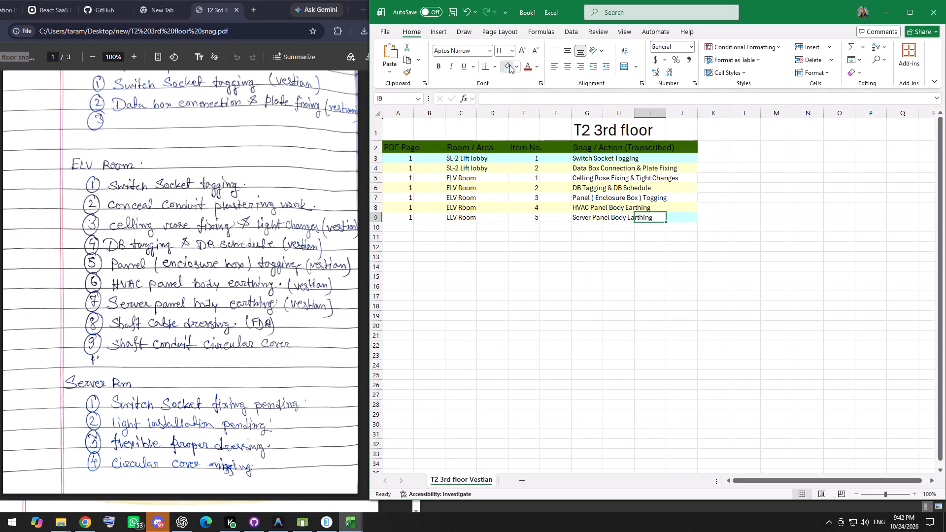
{"action": "left_click", "coordinate": [509, 65]}
{"action": "key", "text": "Left"}
{"action": "left_click", "coordinate": [509, 65]}
{"action": "key", "text": "Left"}
{"action": "left_click", "coordinate": [509, 65]}
{"action": "key", "text": "Left"}
{"action": "left_click", "coordinate": [509, 65]}
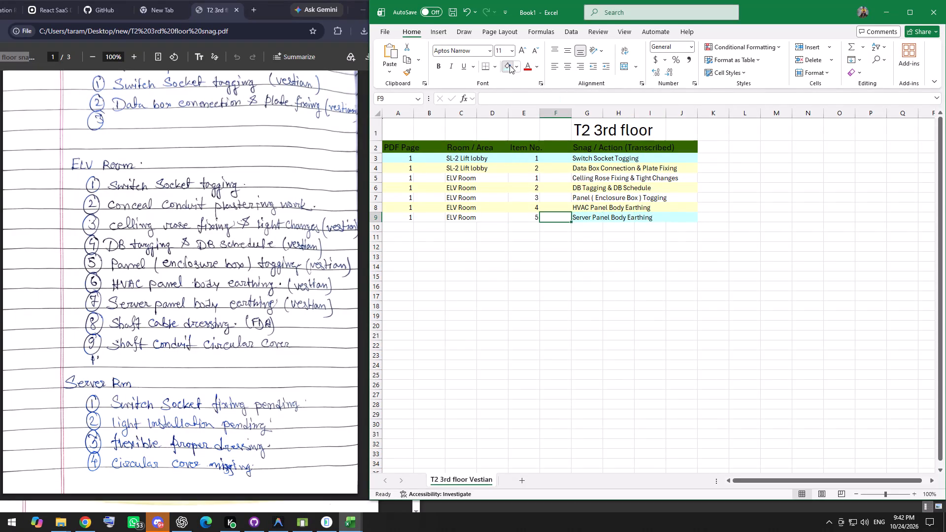
Fill cells E9 back through A9 with the same pale cyan to complete the Server Panel Body Earthing row.
{"action": "key", "text": "Left"}
{"action": "left_click", "coordinate": [509, 65]}
{"action": "key", "text": "Left"}
{"action": "left_click", "coordinate": [509, 65]}
{"action": "key", "text": "Left"}
{"action": "left_click", "coordinate": [509, 65]}
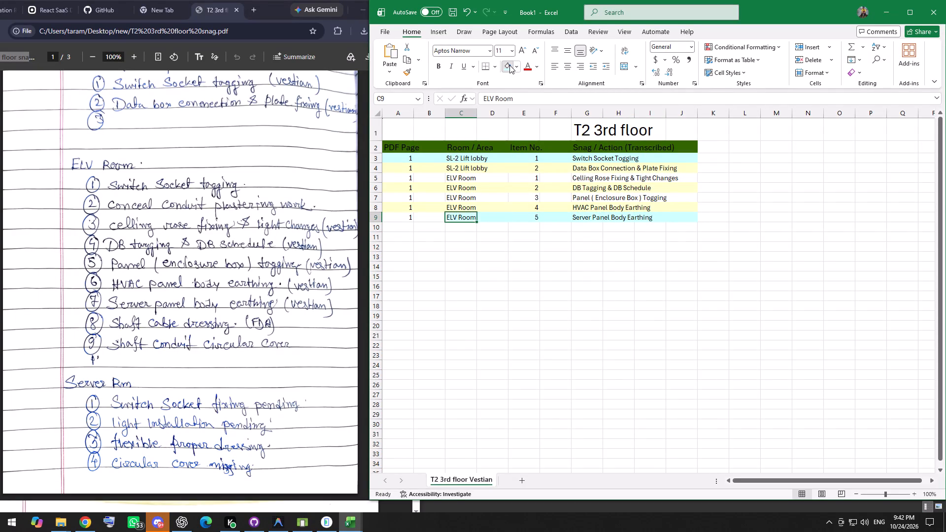
{"action": "key", "text": "Left"}
{"action": "left_click", "coordinate": [509, 65]}
{"action": "key", "text": "Left"}
{"action": "left_click", "coordinate": [509, 65]}
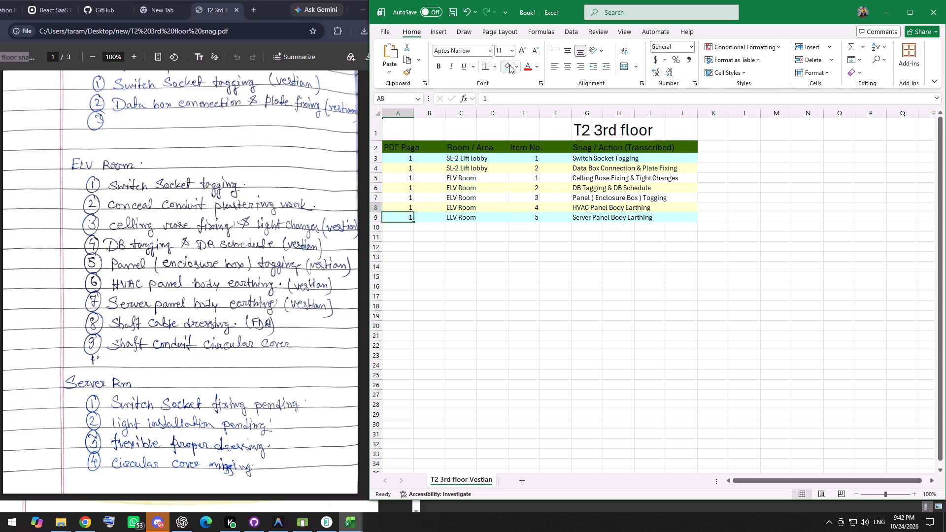
Fill cells A7 through E7 of the Panel ( Enclosure Box ) Togging row with the same pale cyan.
{"action": "key", "text": "Up"}
{"action": "key", "text": "Up"}
{"action": "left_click", "coordinate": [509, 65]}
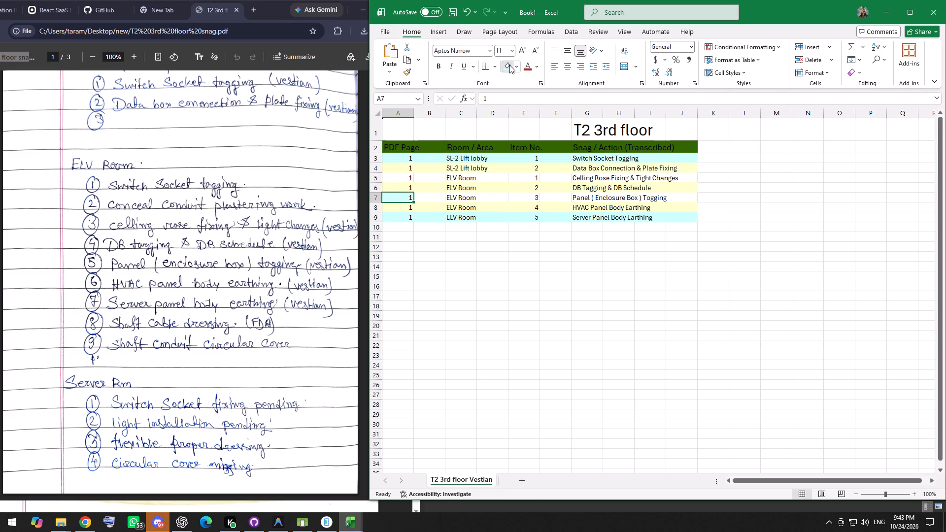
{"action": "key", "text": "Right"}
{"action": "left_click", "coordinate": [509, 65]}
{"action": "key", "text": "Right"}
{"action": "left_click", "coordinate": [509, 65]}
{"action": "key", "text": "Right"}
{"action": "left_click", "coordinate": [509, 65]}
{"action": "key", "text": "Right"}
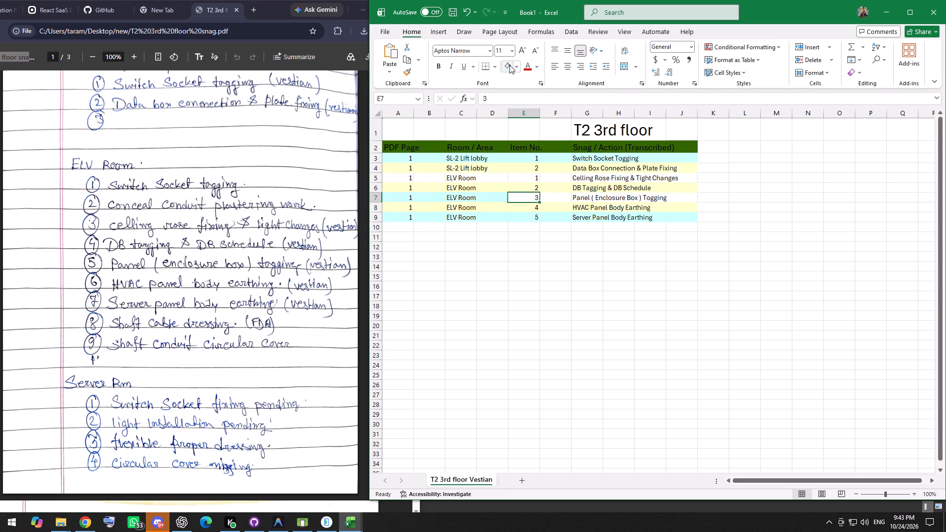
{"action": "left_click", "coordinate": [509, 65]}
Fill cells F7 through J7 with the same pale cyan to complete the Panel ( Enclosure Box ) Togging row.
{"action": "key", "text": "Right"}
{"action": "left_click", "coordinate": [509, 65]}
{"action": "key", "text": "Right"}
{"action": "left_click", "coordinate": [509, 65]}
{"action": "key", "text": "Right"}
{"action": "left_click", "coordinate": [509, 65]}
{"action": "key", "text": "Right"}
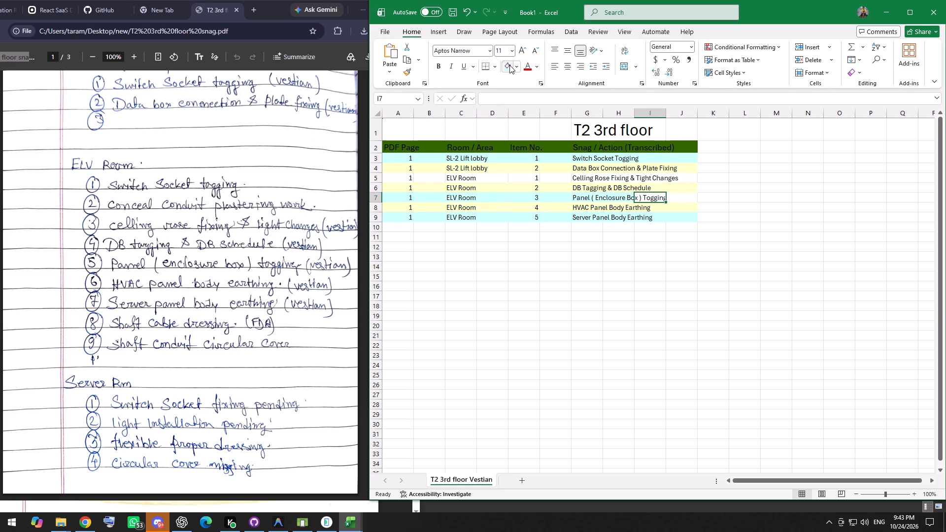
{"action": "left_click", "coordinate": [509, 65]}
{"action": "key", "text": "Right"}
{"action": "left_click", "coordinate": [509, 65]}
Fill cells J5 back through F5 of the Celling Rose Fixing row with the same pale cyan.
{"action": "key", "text": "Up"}
{"action": "key", "text": "Up"}
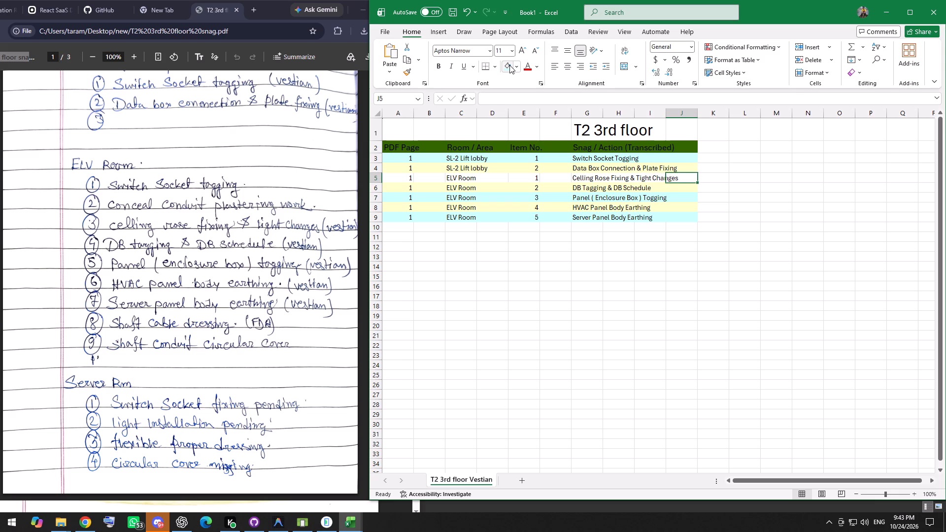
{"action": "left_click", "coordinate": [509, 65]}
{"action": "key", "text": "Left"}
{"action": "left_click", "coordinate": [509, 65]}
{"action": "key", "text": "Left"}
{"action": "left_click", "coordinate": [509, 65]}
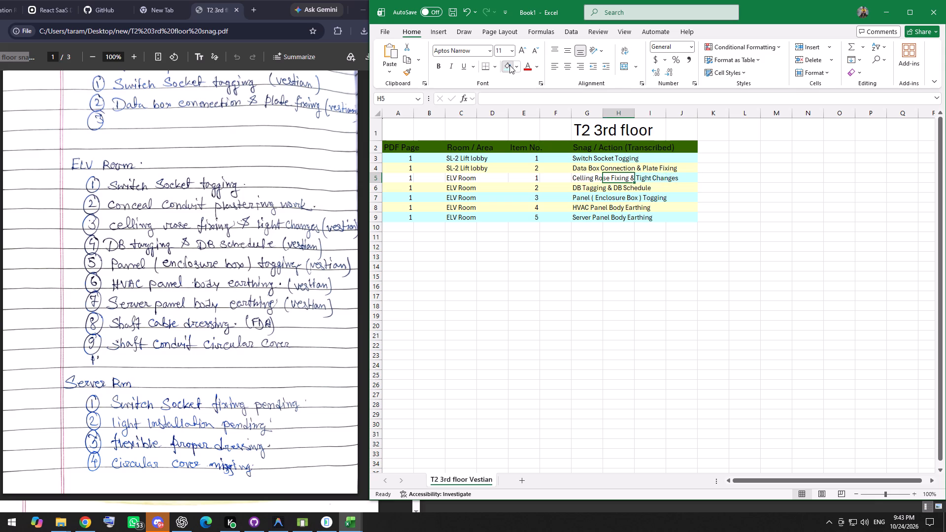
{"action": "key", "text": "Left"}
{"action": "left_click", "coordinate": [509, 65]}
{"action": "key", "text": "Left"}
{"action": "left_click", "coordinate": [509, 65]}
Fill cells E5 back through A5 with the same pale cyan to complete the Celling Rose Fixing row.
{"action": "key", "text": "Left"}
{"action": "left_click", "coordinate": [509, 65]}
{"action": "key", "text": "Left"}
{"action": "left_click", "coordinate": [509, 65]}
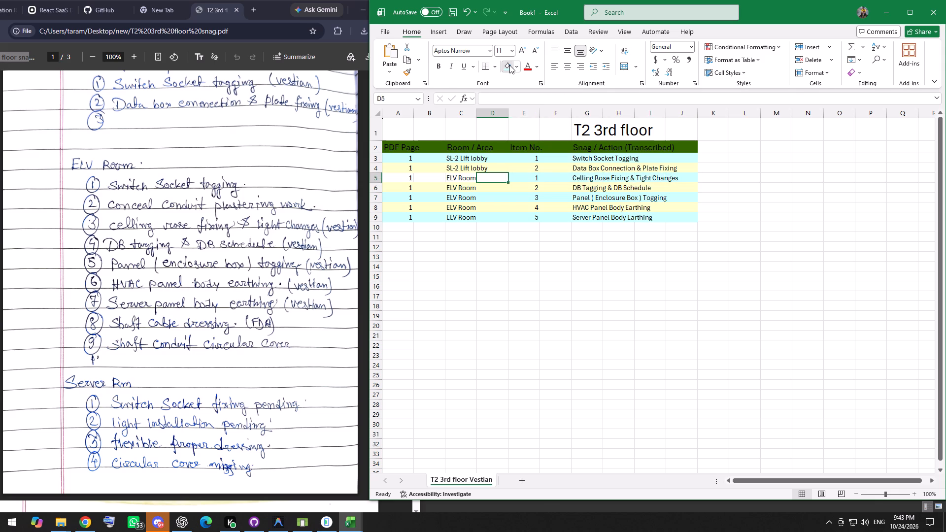
{"action": "key", "text": "Left"}
{"action": "left_click", "coordinate": [509, 65]}
{"action": "key", "text": "Left"}
{"action": "left_click", "coordinate": [509, 65]}
{"action": "key", "text": "Left"}
{"action": "left_click", "coordinate": [509, 65]}
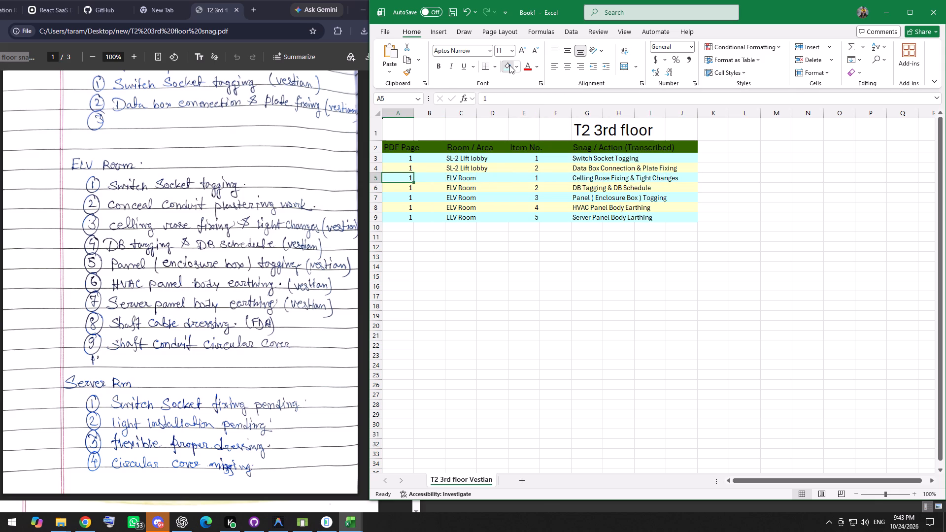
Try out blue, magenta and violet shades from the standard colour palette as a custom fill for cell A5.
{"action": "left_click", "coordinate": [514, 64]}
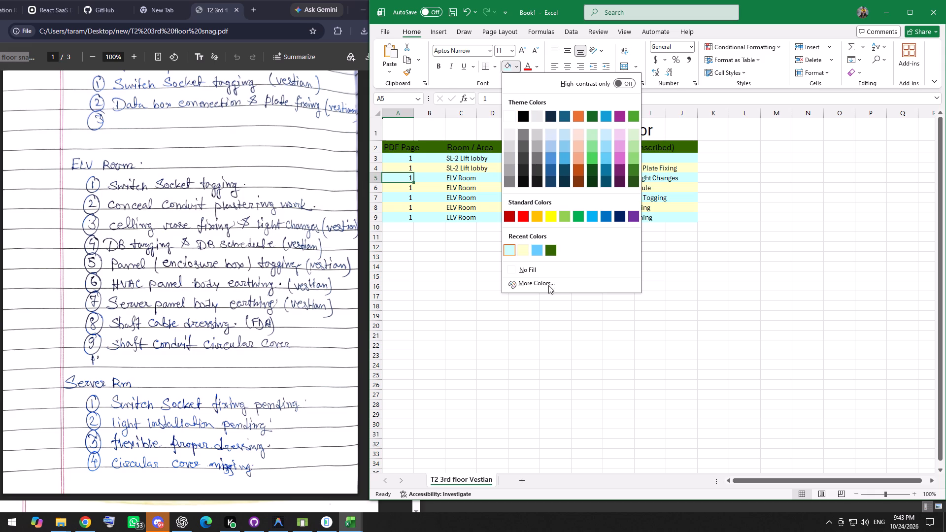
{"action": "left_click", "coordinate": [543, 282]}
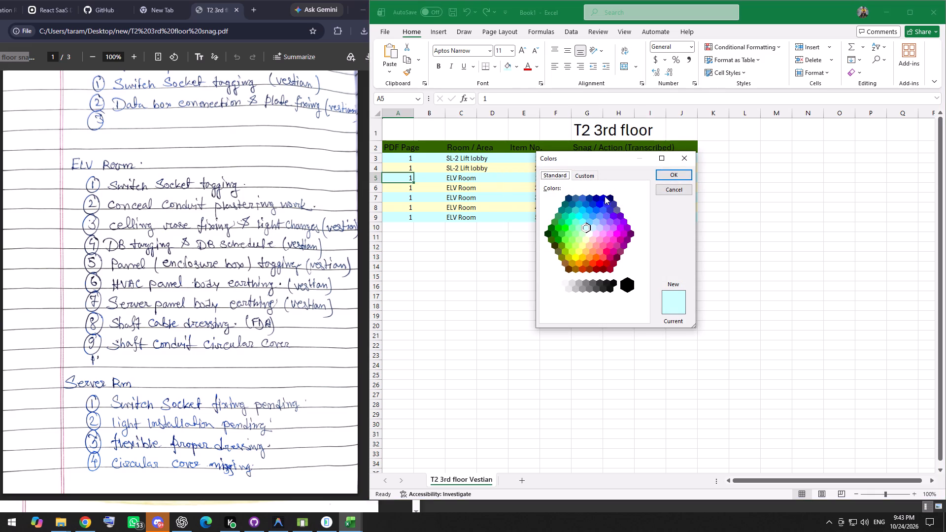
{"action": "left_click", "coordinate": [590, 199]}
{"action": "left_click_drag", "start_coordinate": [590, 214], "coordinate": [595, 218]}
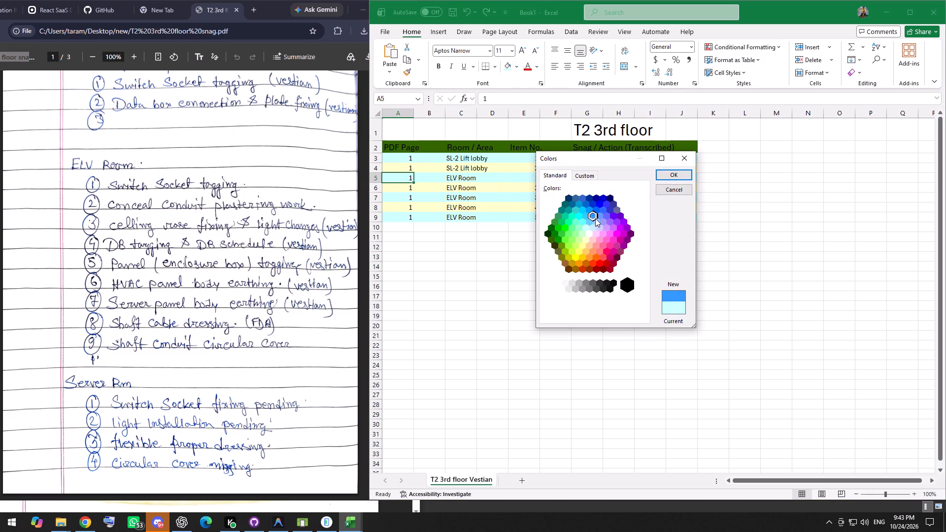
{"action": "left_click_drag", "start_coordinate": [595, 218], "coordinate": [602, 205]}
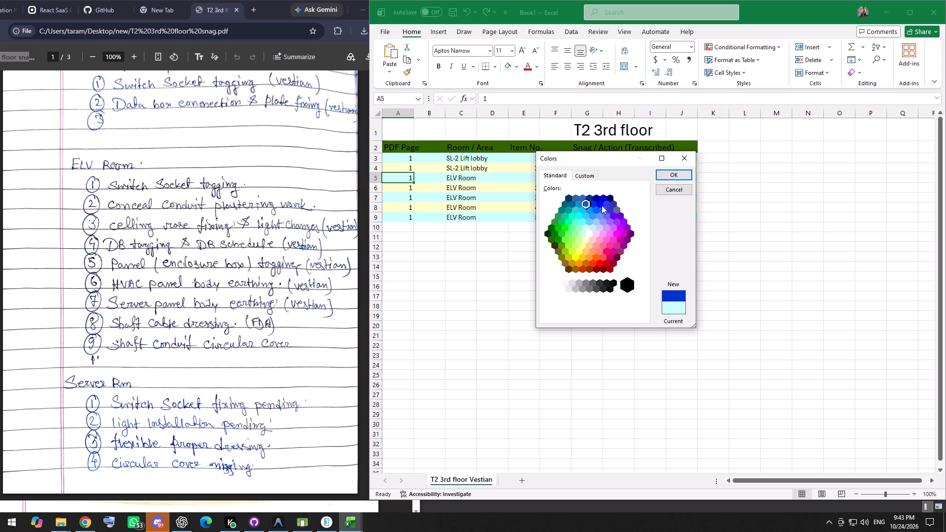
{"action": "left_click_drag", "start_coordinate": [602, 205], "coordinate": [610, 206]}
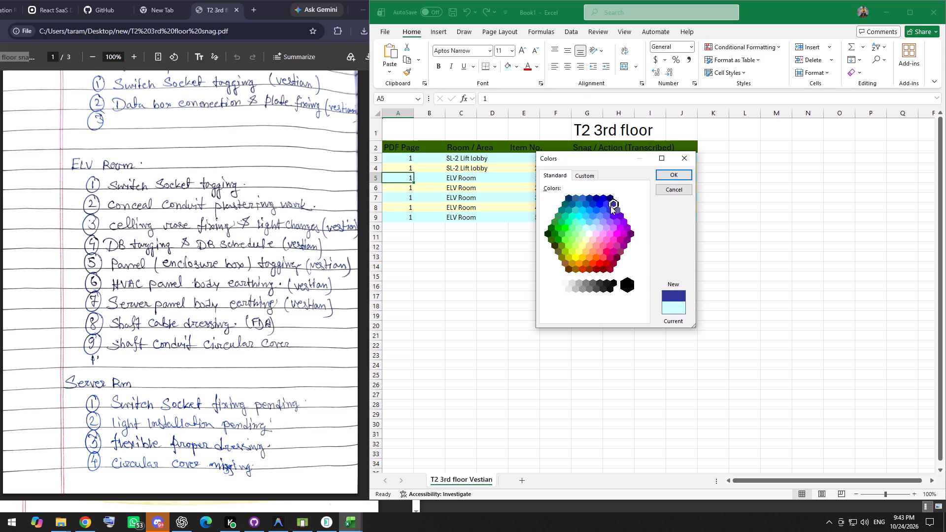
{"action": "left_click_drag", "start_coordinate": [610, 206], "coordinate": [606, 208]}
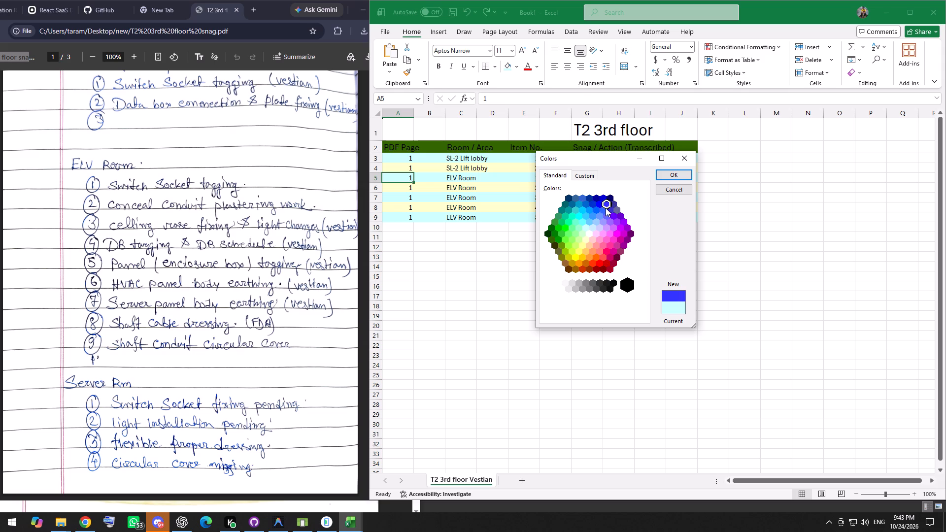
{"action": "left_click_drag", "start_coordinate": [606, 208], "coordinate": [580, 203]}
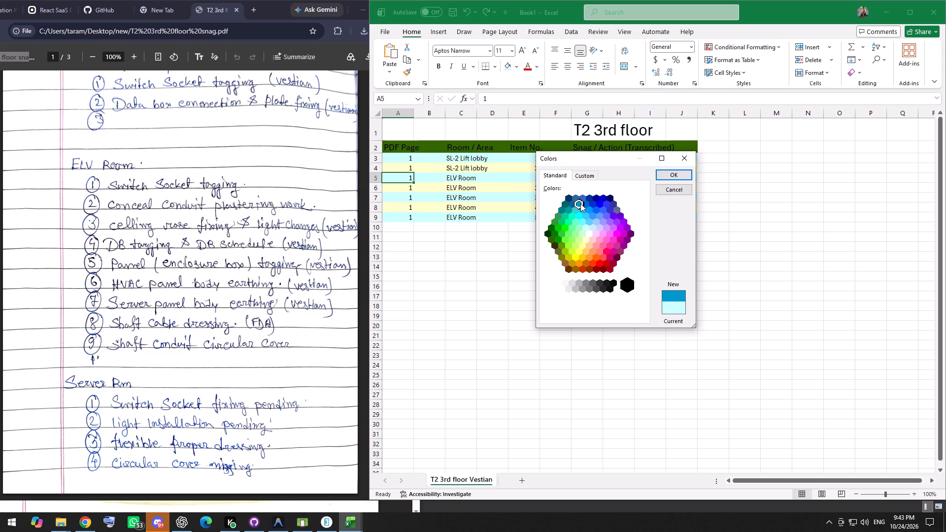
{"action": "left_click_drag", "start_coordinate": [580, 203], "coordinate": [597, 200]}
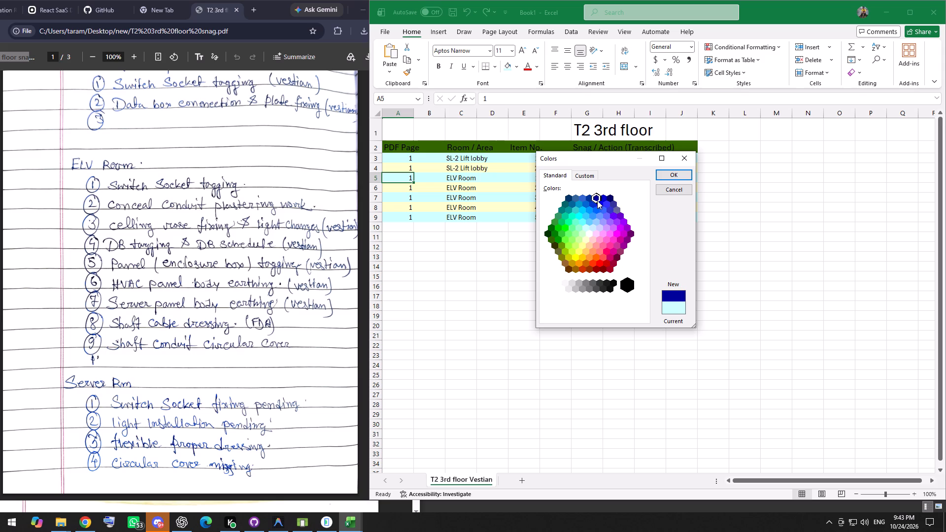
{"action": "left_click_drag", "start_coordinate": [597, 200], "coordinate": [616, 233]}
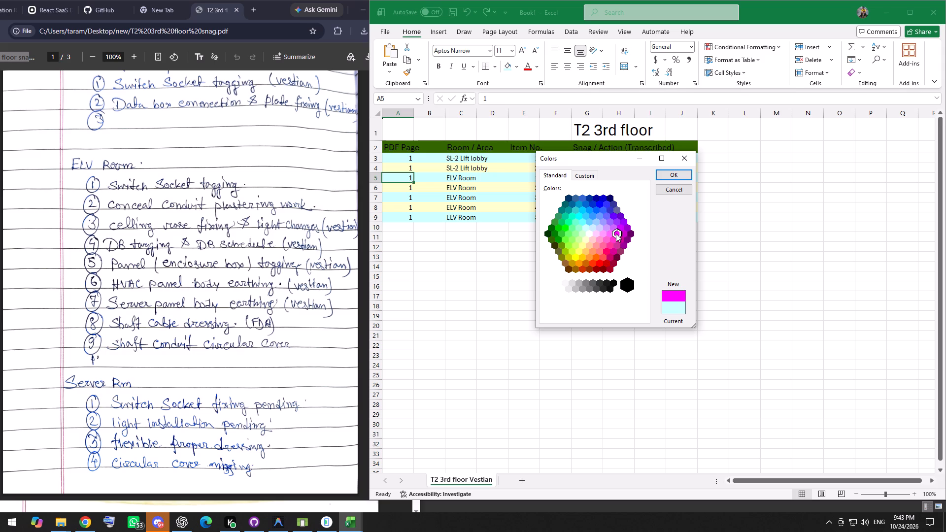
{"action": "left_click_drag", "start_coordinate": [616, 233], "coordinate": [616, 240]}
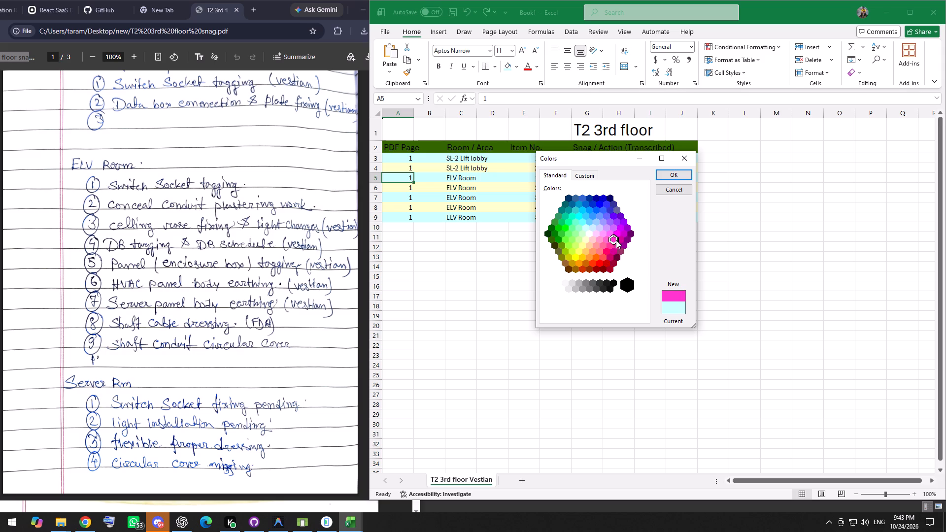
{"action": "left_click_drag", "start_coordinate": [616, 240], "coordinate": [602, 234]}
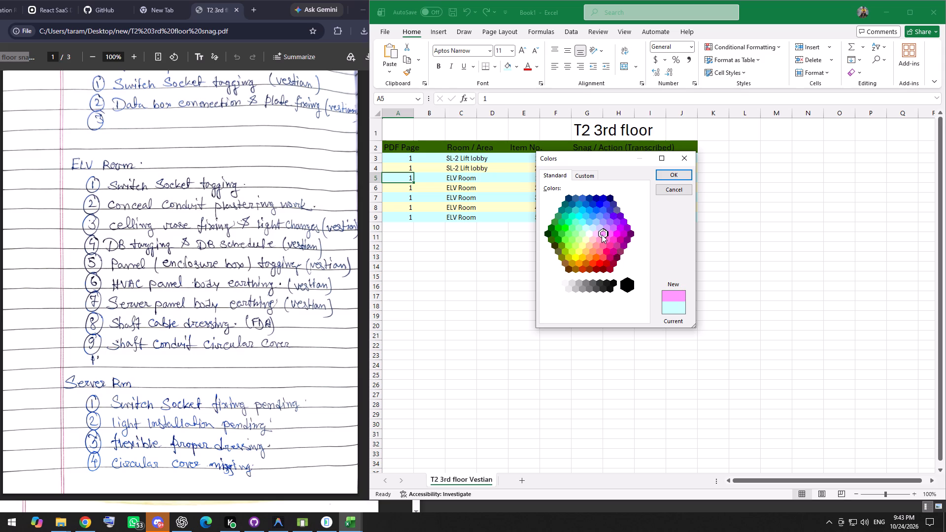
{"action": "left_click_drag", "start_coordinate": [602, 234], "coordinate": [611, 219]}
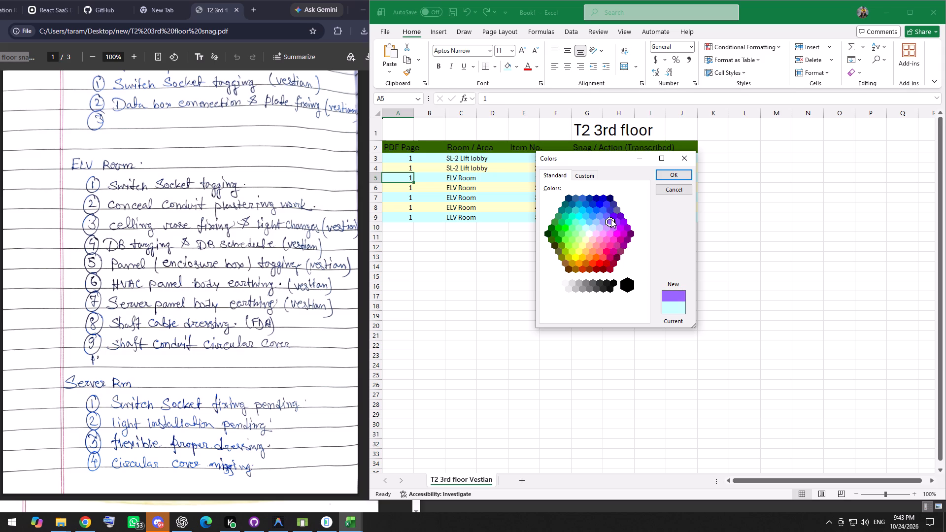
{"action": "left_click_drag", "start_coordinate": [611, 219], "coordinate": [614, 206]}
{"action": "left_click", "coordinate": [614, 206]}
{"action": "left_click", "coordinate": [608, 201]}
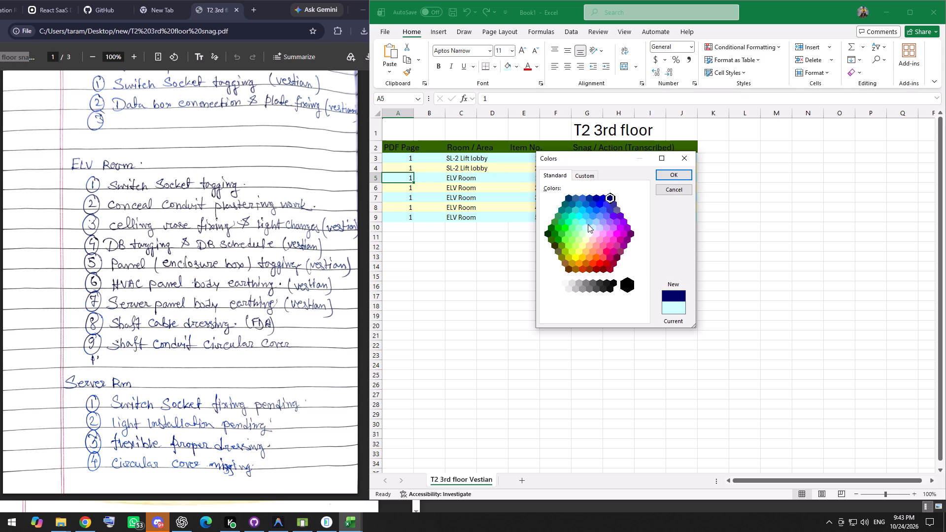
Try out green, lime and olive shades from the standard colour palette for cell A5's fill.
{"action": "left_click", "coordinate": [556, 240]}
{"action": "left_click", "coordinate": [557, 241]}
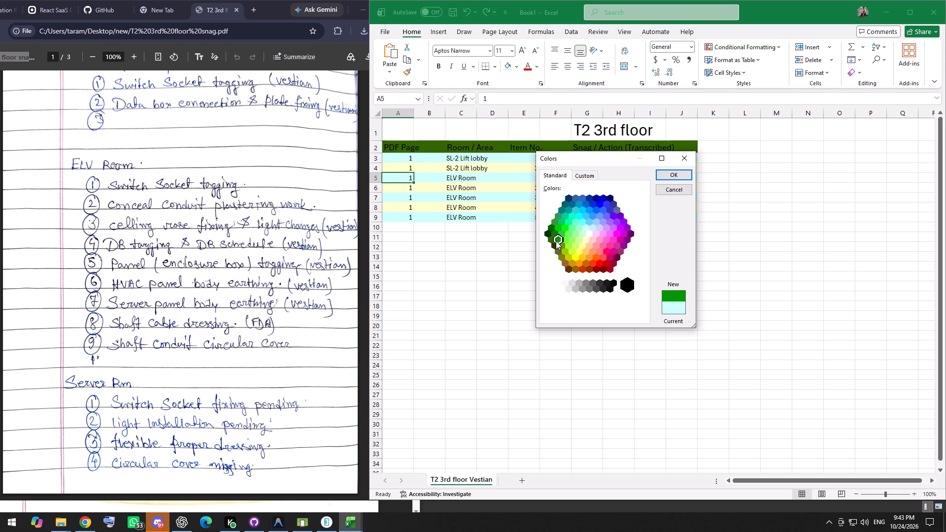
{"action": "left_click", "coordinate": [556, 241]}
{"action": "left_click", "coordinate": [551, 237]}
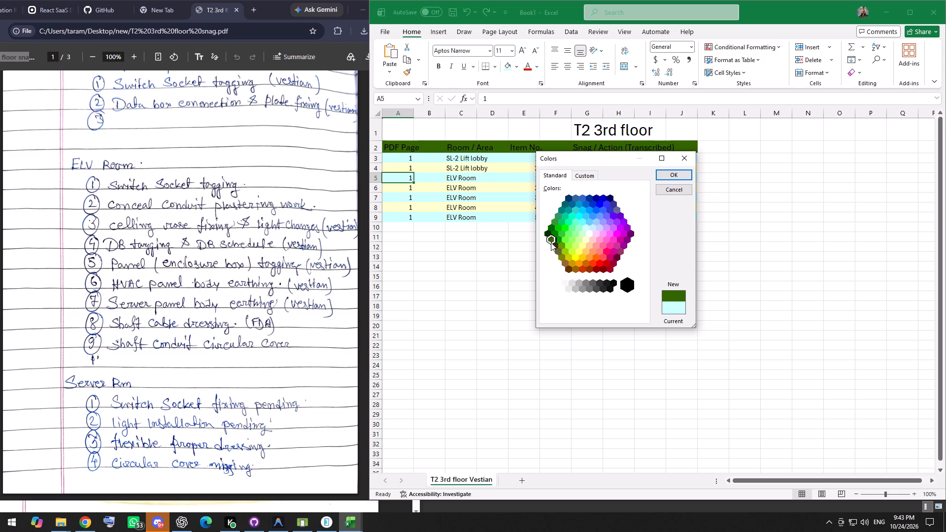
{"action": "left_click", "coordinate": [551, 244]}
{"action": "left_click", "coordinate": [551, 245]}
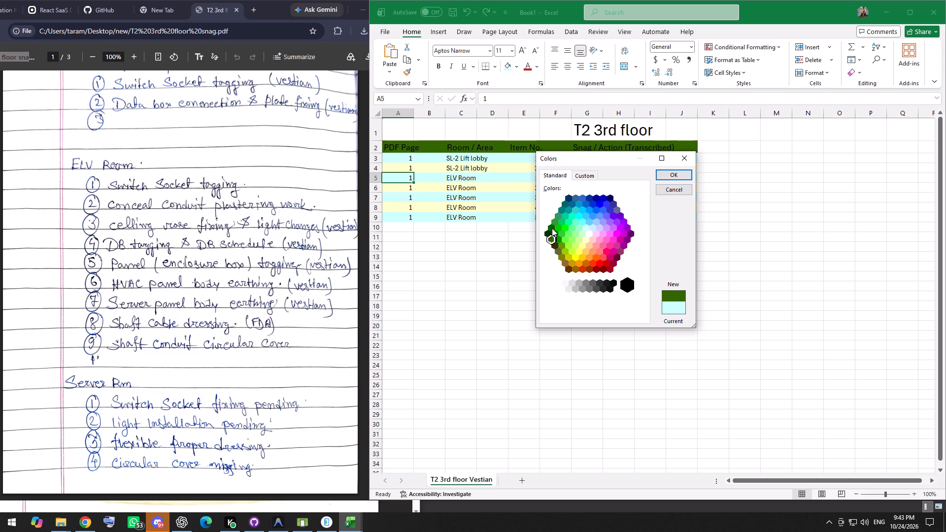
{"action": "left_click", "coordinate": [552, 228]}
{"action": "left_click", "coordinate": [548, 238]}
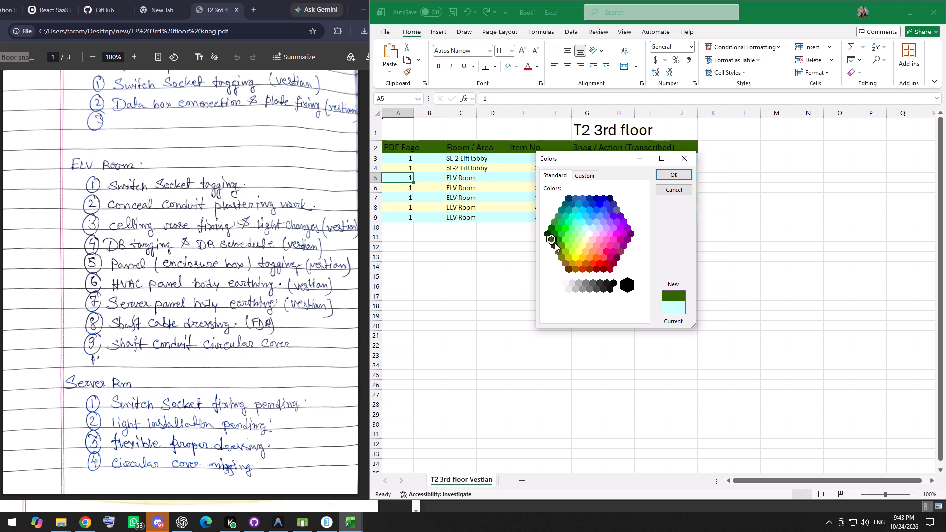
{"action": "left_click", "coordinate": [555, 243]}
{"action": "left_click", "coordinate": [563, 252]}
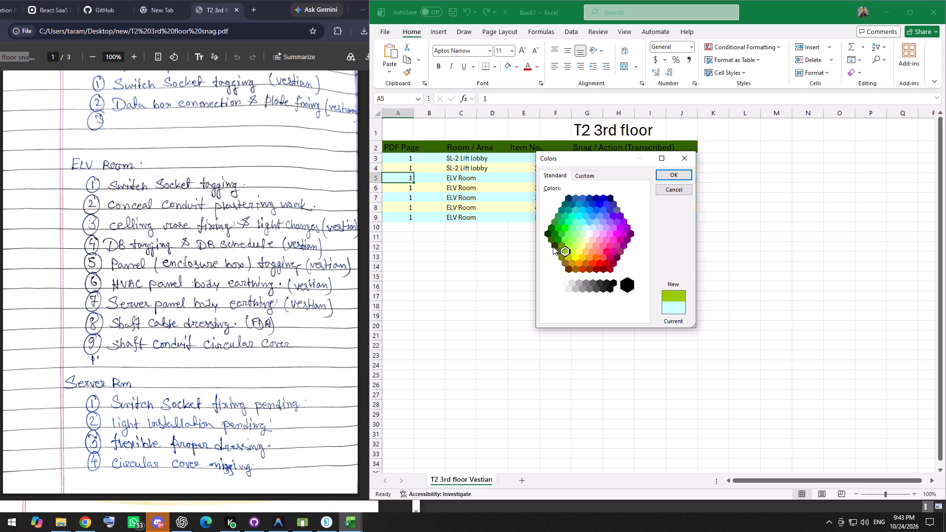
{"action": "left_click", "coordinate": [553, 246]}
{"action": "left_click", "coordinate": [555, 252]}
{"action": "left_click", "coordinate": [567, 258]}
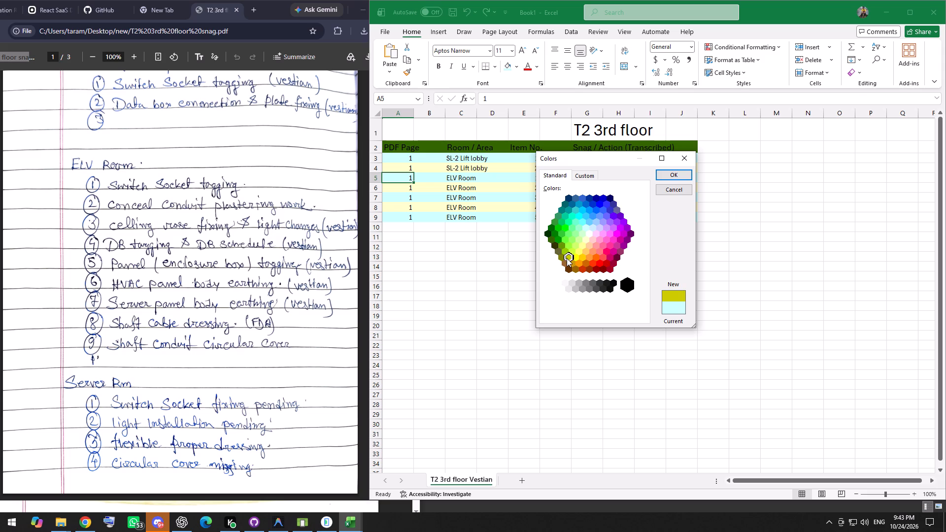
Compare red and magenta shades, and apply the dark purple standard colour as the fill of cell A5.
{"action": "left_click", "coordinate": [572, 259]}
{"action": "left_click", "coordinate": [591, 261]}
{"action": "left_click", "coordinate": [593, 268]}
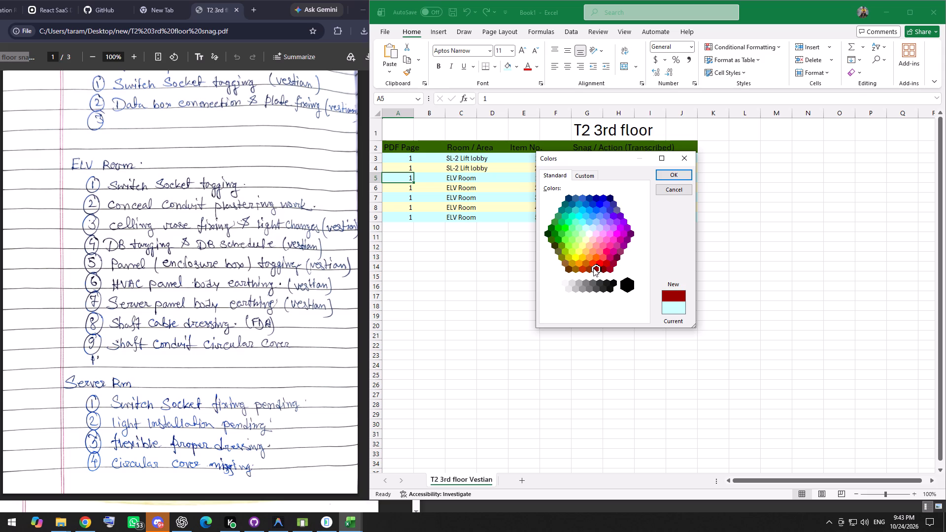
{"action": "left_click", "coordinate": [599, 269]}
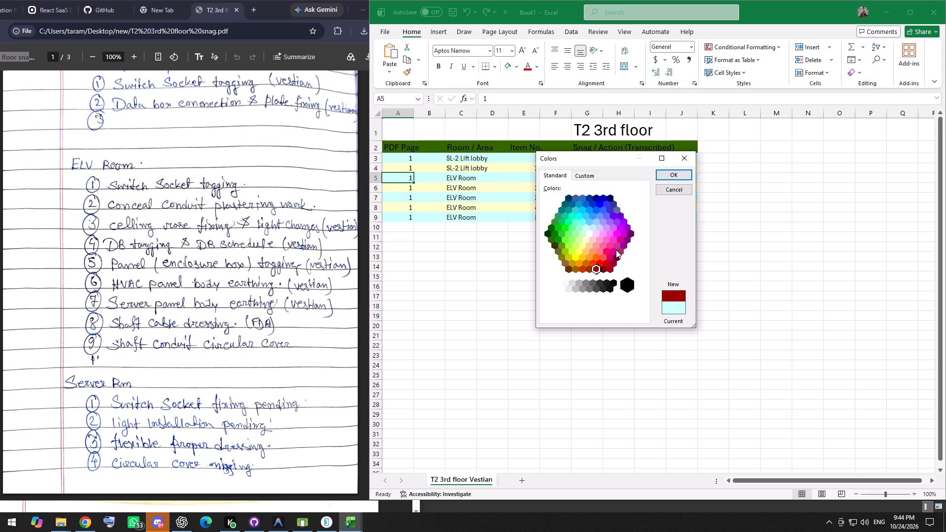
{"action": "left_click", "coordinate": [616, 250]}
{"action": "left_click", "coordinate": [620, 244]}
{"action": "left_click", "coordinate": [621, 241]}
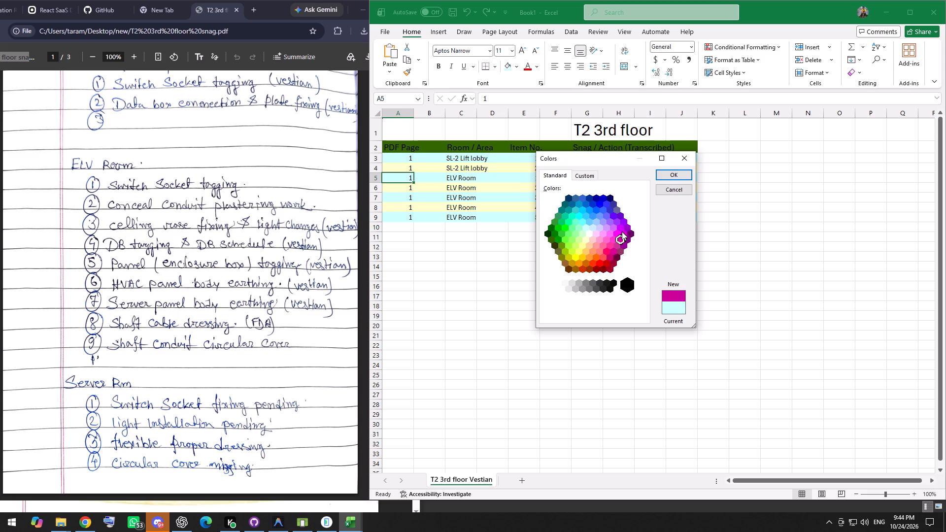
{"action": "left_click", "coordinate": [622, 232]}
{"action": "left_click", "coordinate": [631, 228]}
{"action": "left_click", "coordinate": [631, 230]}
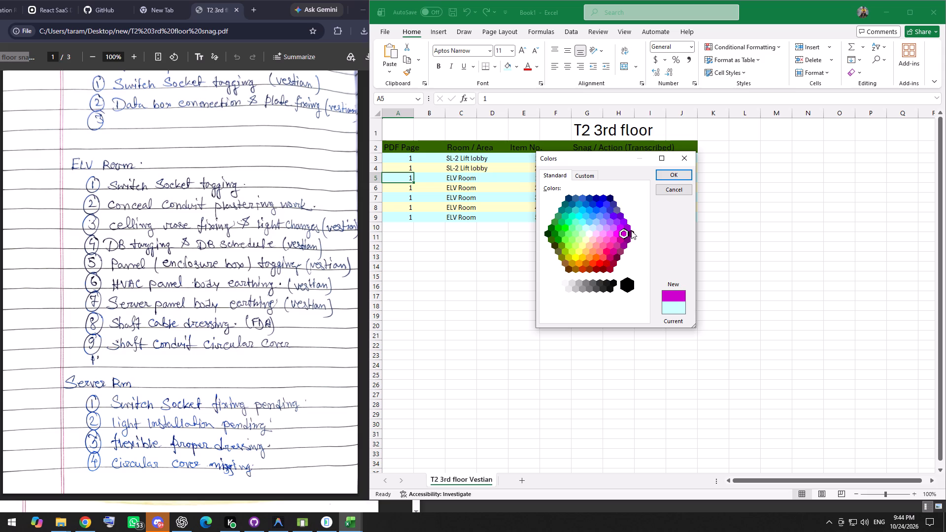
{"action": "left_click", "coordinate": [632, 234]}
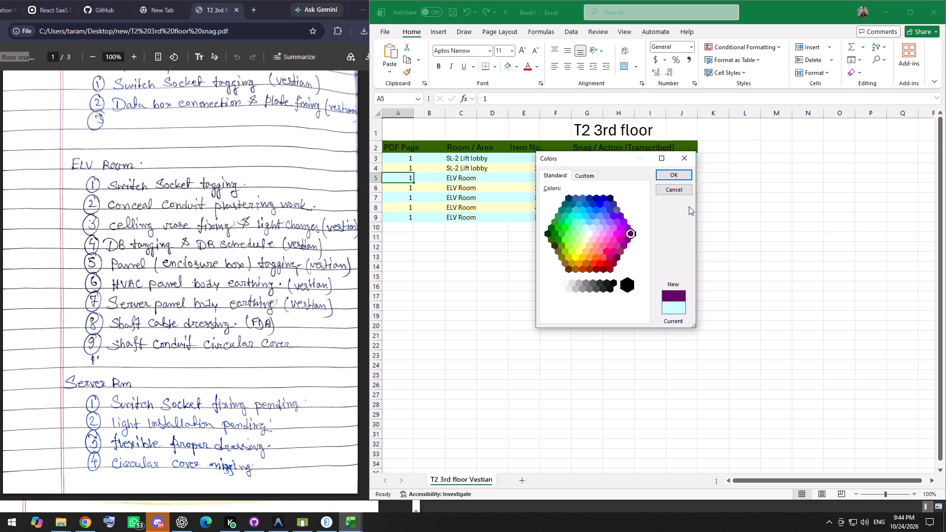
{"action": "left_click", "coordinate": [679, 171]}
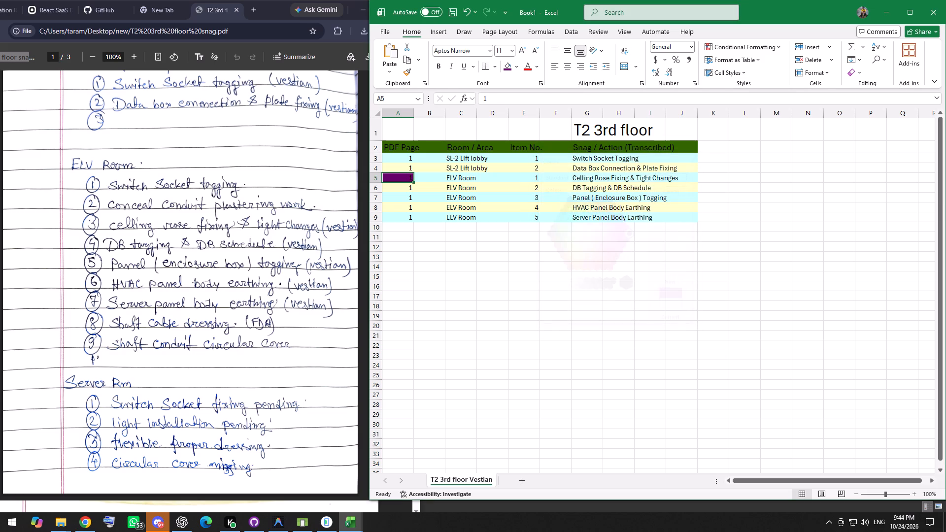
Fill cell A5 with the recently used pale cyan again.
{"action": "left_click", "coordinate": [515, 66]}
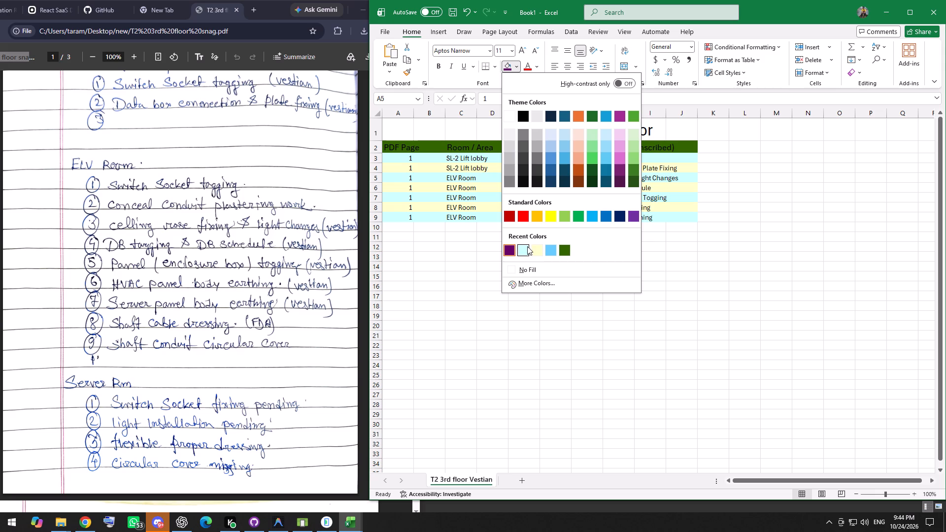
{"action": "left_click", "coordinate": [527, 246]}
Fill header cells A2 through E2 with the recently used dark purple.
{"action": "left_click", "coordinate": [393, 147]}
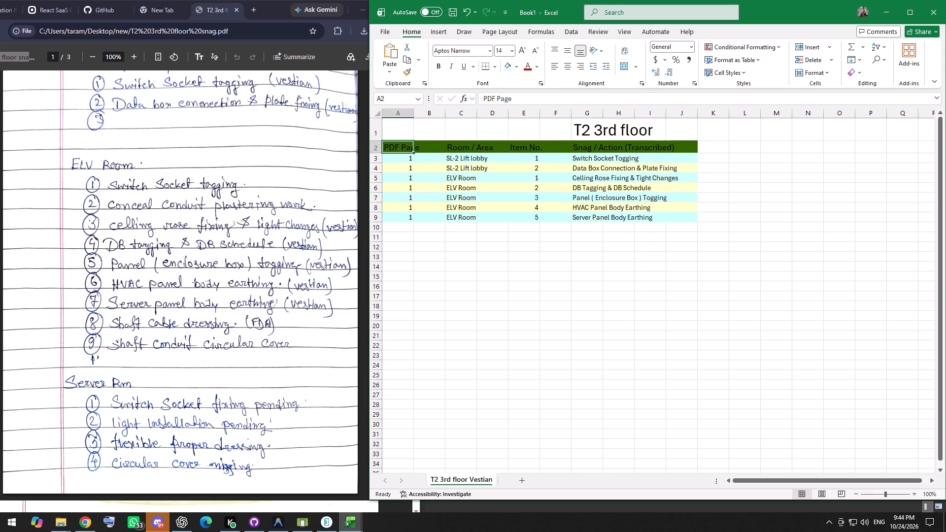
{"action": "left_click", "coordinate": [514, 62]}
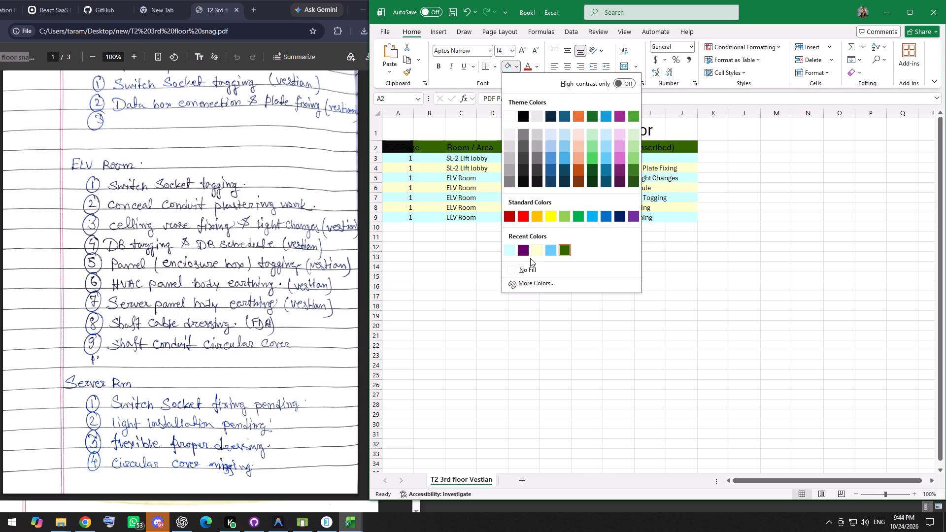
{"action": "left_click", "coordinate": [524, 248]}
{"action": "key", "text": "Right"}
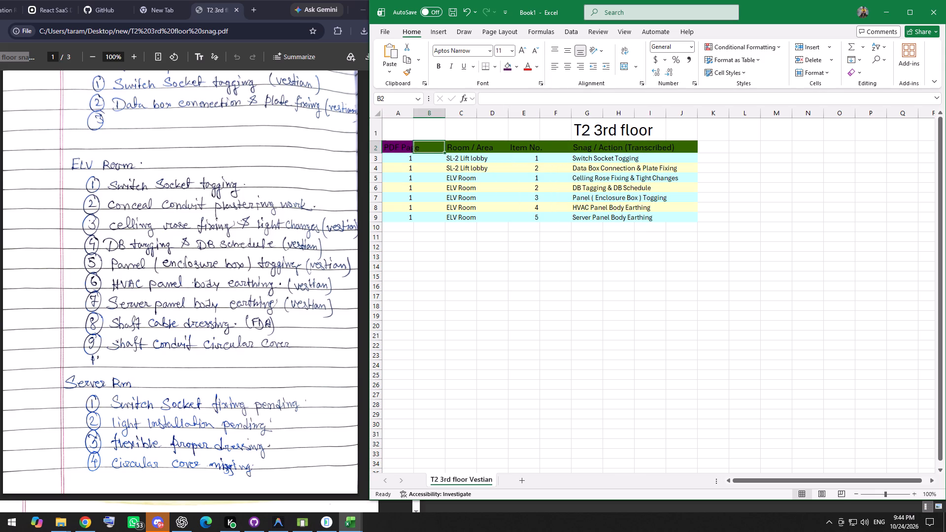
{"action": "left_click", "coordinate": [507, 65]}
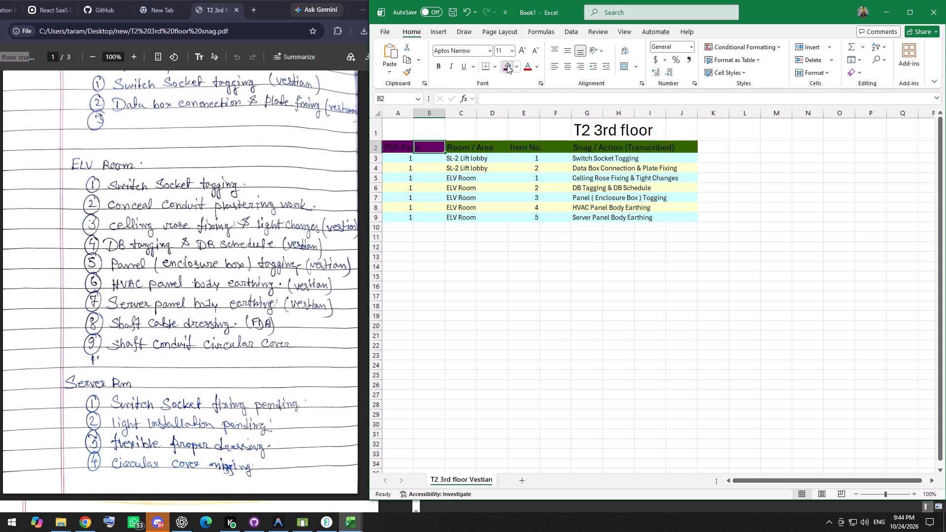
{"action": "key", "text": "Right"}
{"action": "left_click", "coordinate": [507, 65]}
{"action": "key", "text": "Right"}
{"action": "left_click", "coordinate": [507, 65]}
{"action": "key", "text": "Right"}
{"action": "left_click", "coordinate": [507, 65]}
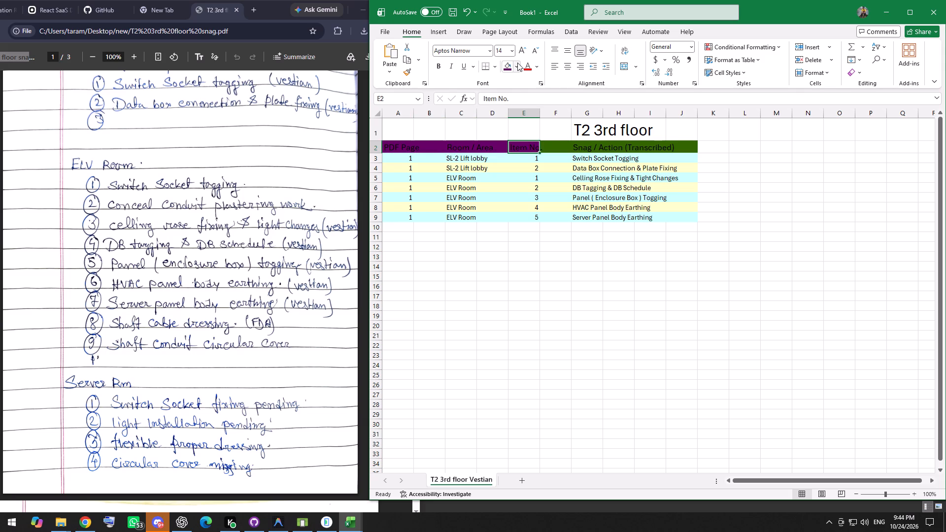
Fill header cells A2 through E2 with the recently used dark green.
{"action": "left_click", "coordinate": [517, 63]}
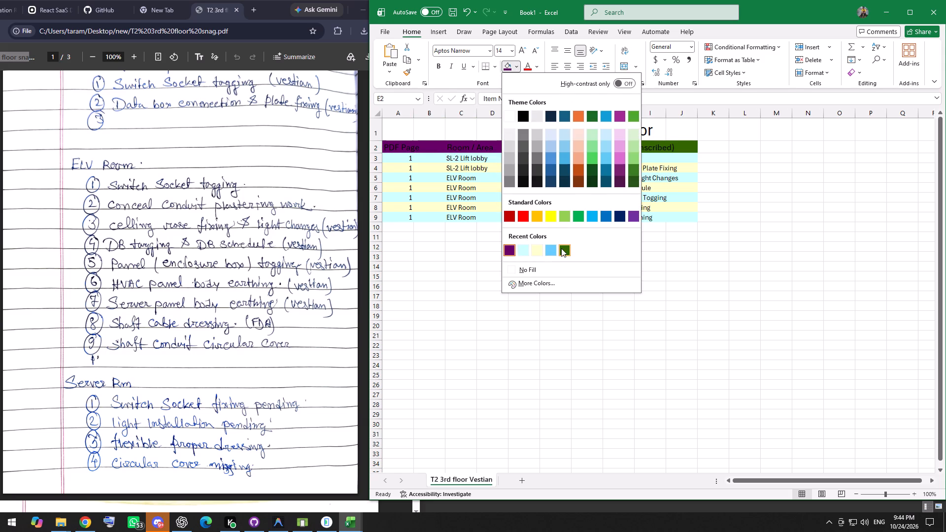
{"action": "left_click", "coordinate": [562, 248]}
{"action": "key", "text": "Left"}
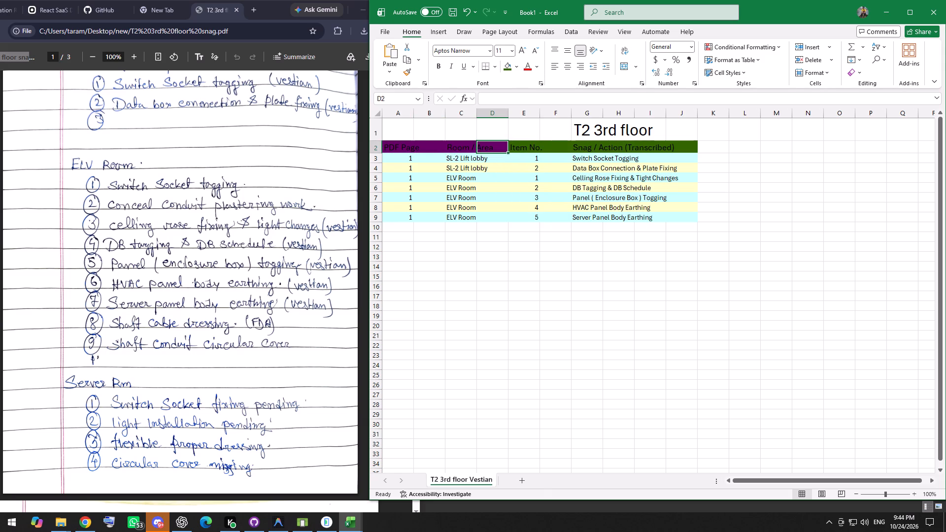
{"action": "left_click", "coordinate": [506, 61]}
{"action": "key", "text": "Left"}
{"action": "left_click", "coordinate": [506, 60]}
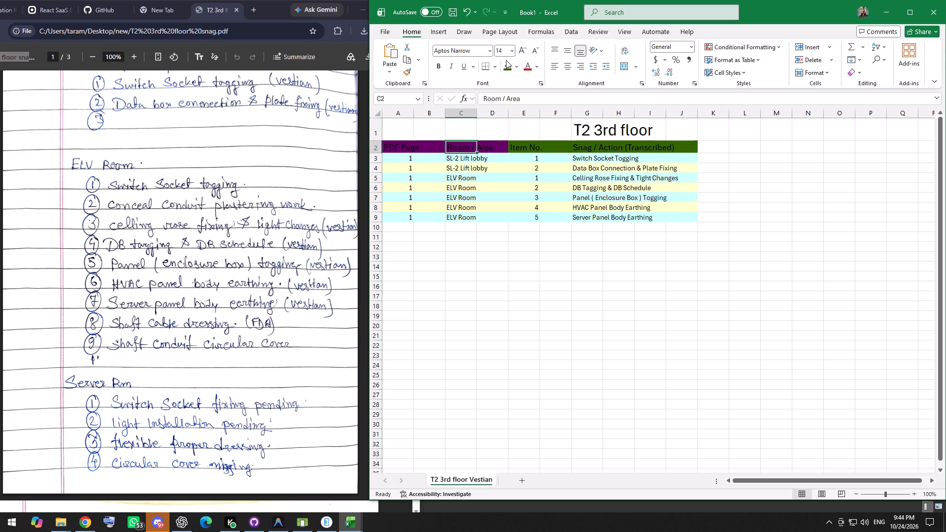
{"action": "left_click", "coordinate": [507, 66]}
{"action": "key", "text": "Left"}
{"action": "left_click", "coordinate": [507, 66]}
{"action": "key", "text": "Left"}
{"action": "left_click", "coordinate": [507, 66]}
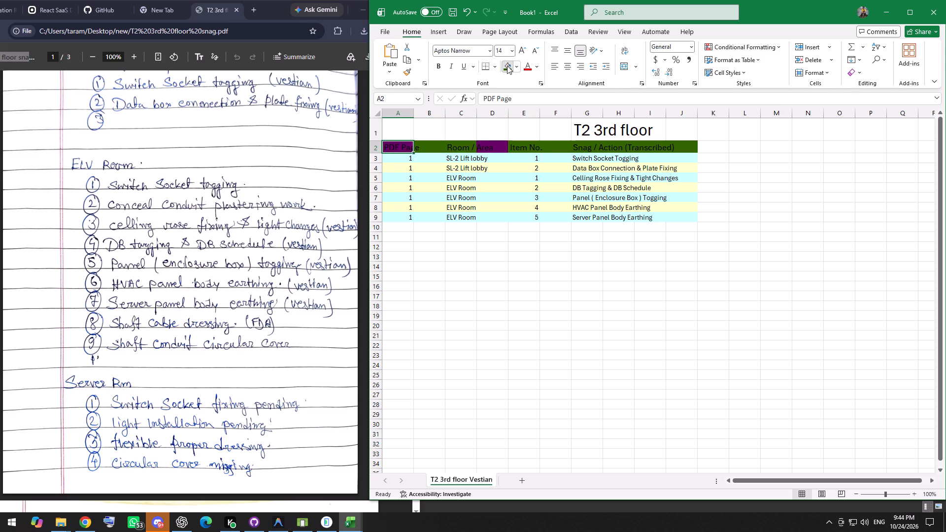
{"action": "key", "text": "Right"}
{"action": "key", "text": "Right"}
{"action": "key", "text": "Right"}
{"action": "left_click", "coordinate": [507, 66]}
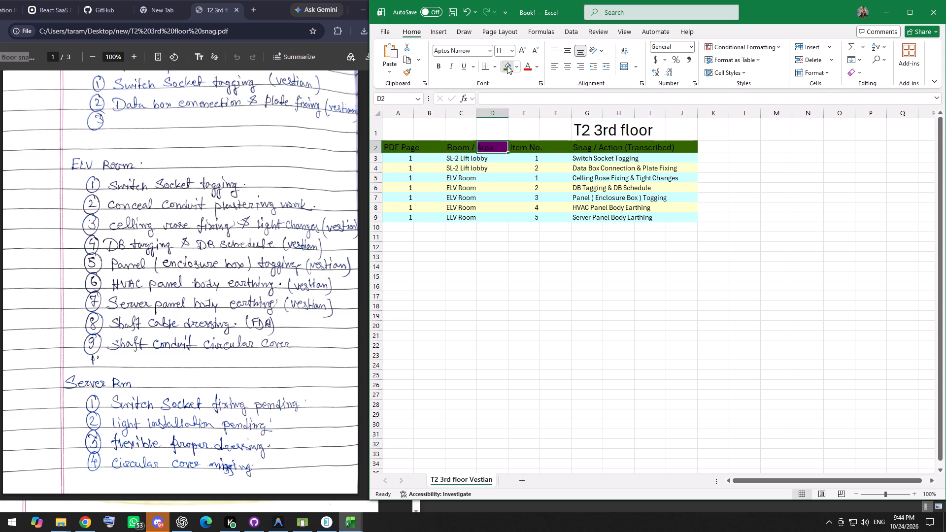
Set the font colour of the PDF Page heading in A2 to white.
{"action": "left_click", "coordinate": [398, 148]}
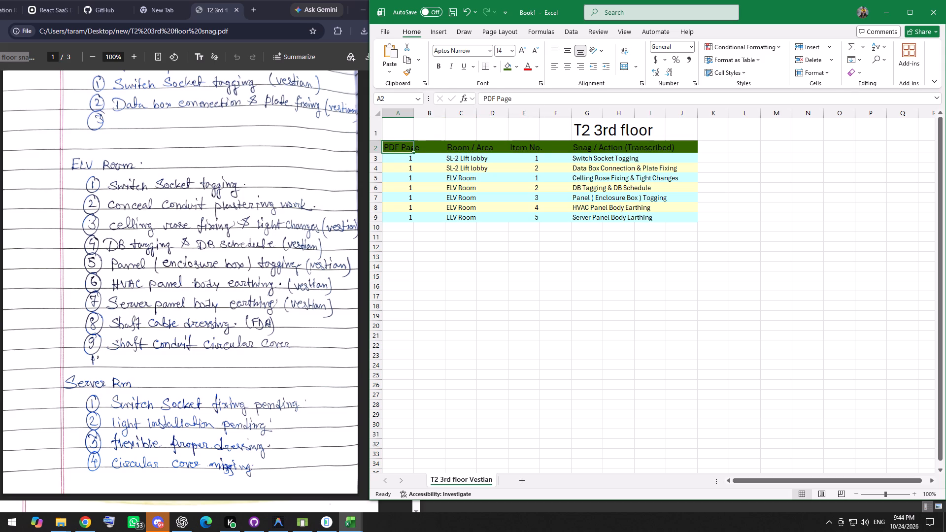
{"action": "left_click", "coordinate": [540, 65]}
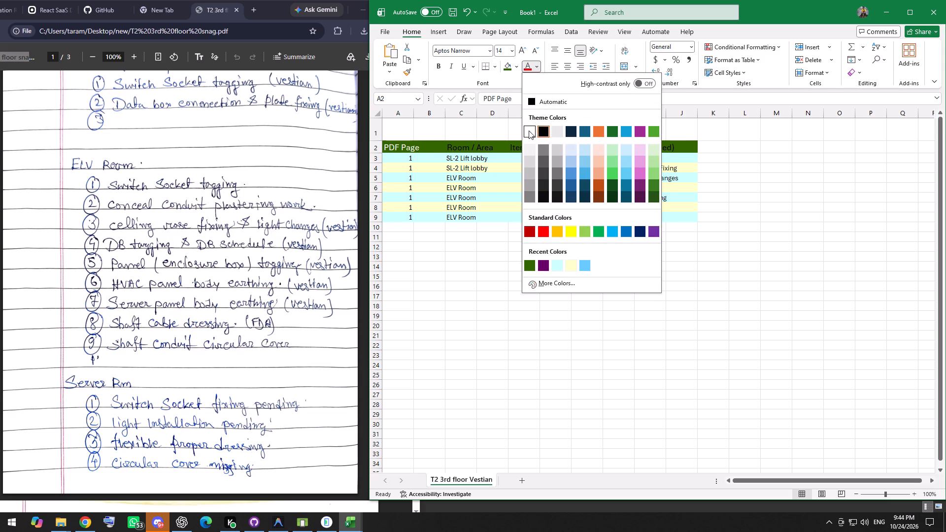
{"action": "left_click", "coordinate": [529, 131]}
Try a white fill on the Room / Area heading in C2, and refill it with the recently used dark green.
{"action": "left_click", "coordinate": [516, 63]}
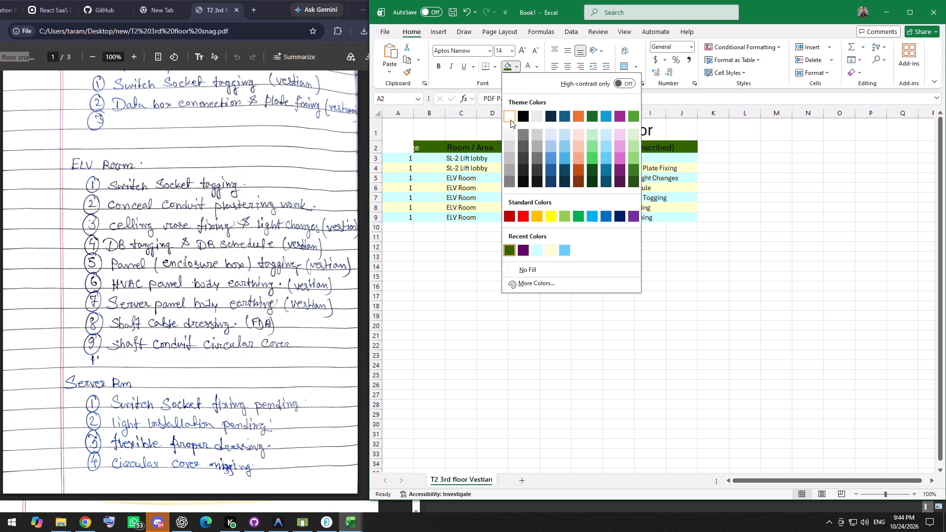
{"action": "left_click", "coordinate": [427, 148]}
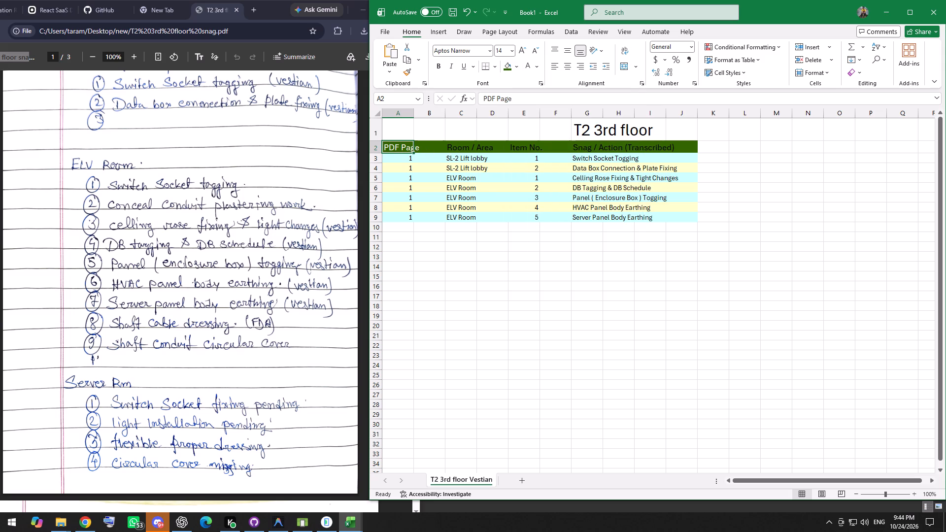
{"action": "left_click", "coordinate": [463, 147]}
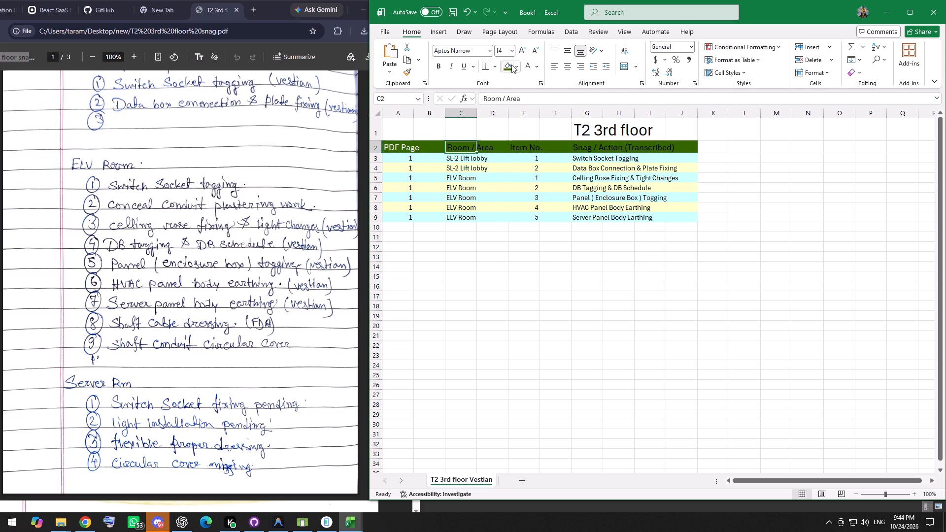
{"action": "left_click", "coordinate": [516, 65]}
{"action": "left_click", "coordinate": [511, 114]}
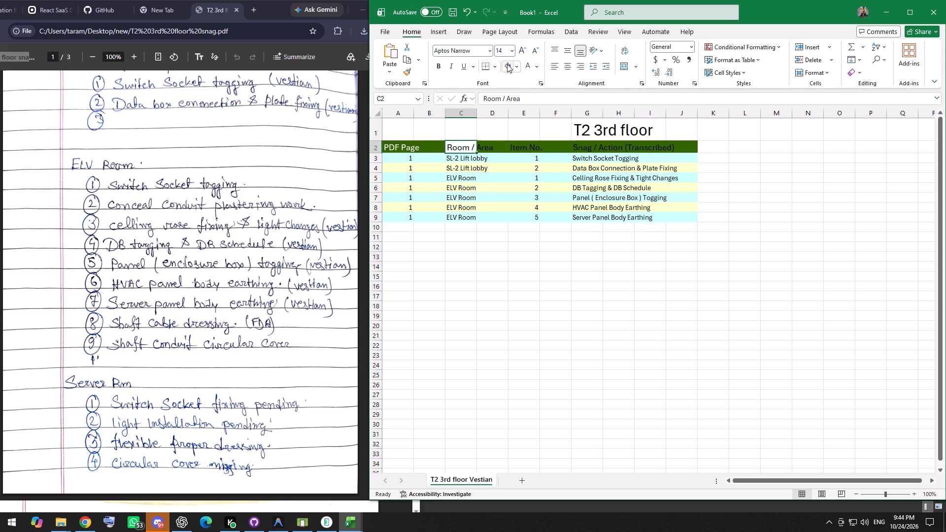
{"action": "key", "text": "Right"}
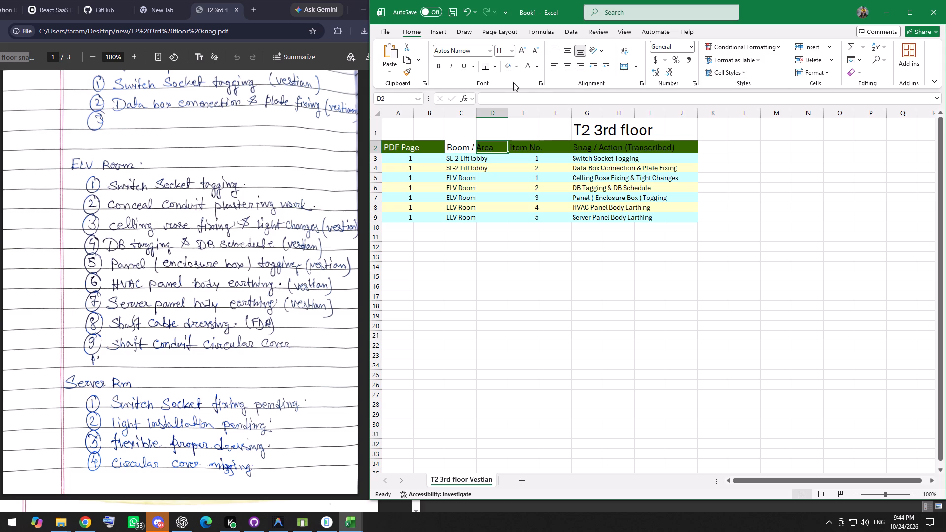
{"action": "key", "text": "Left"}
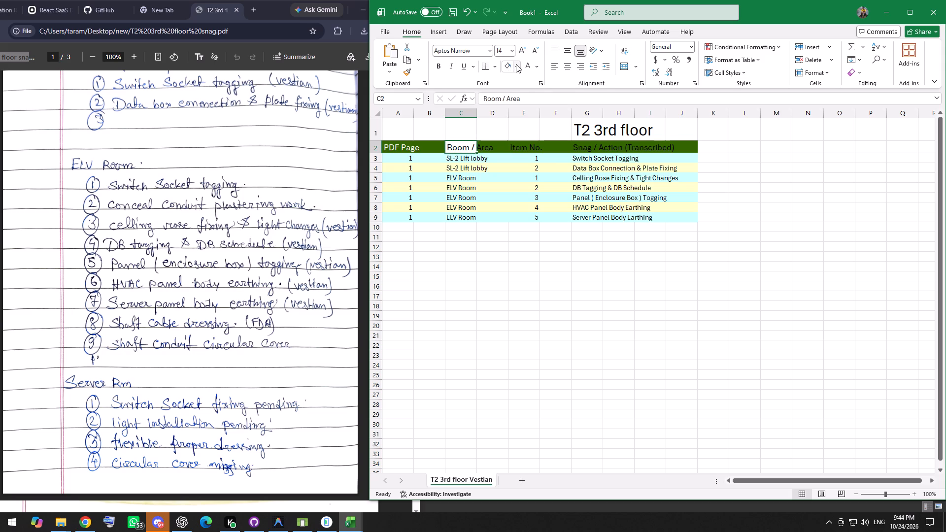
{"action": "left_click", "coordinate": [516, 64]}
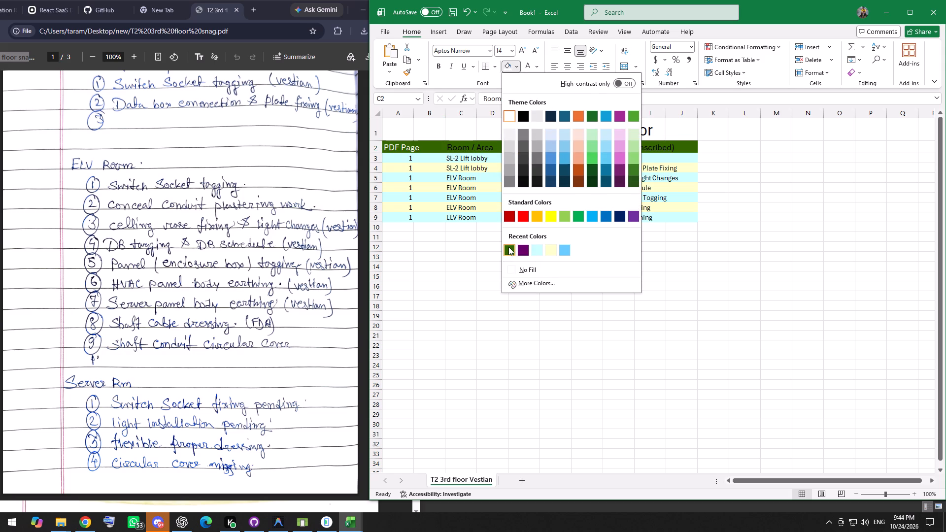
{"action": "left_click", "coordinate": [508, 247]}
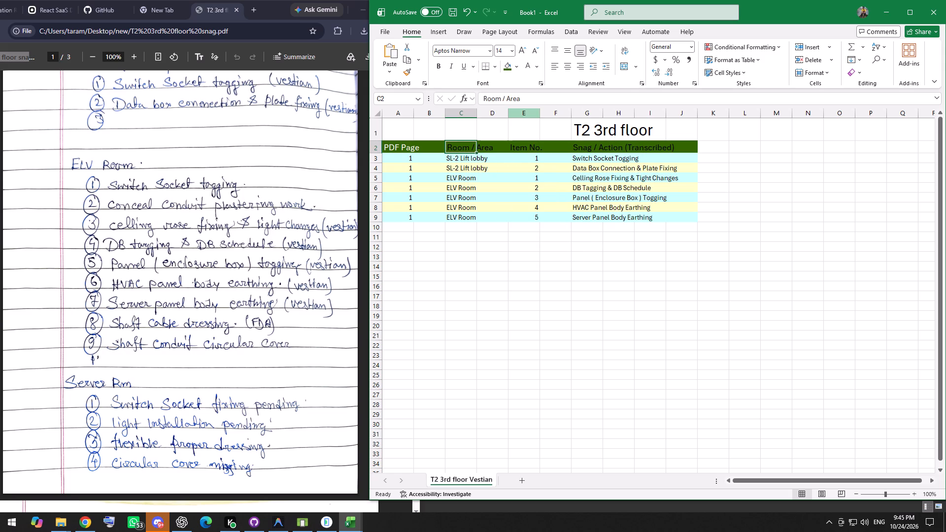
Apply the white font colour to the Room / Area, Item No. and Snag / Action (Transcribed) headings in row 2.
{"action": "left_click", "coordinate": [495, 149]}
{"action": "left_click", "coordinate": [475, 148]}
{"action": "left_click", "coordinate": [467, 150]}
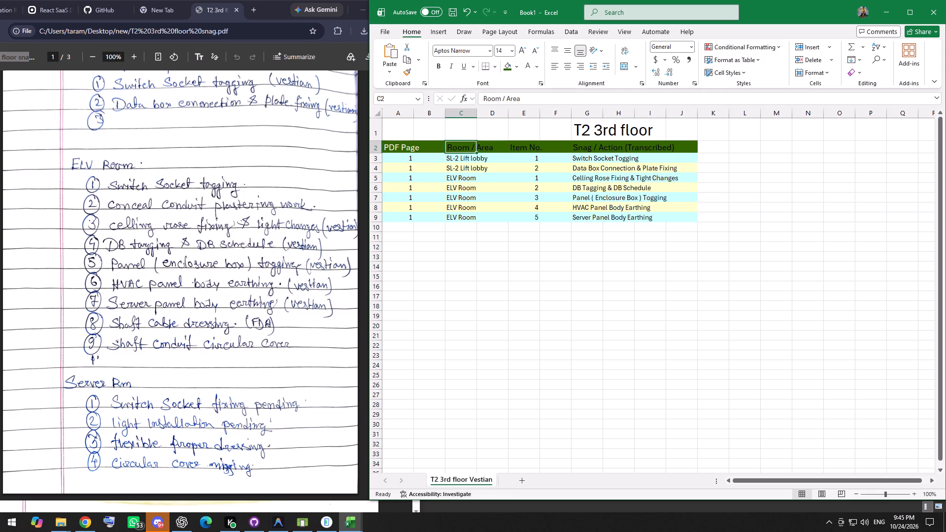
{"action": "left_click", "coordinate": [526, 65]}
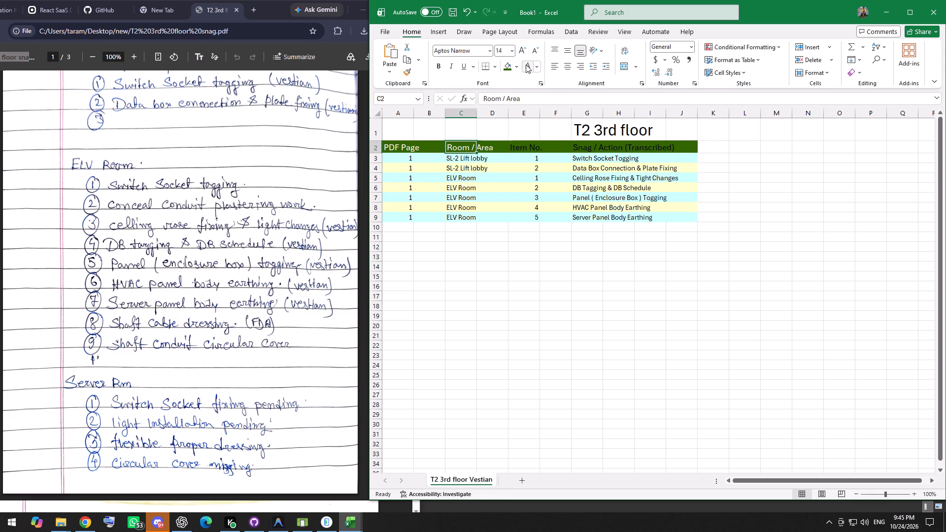
{"action": "key", "text": "Right"}
{"action": "key", "text": "Right"}
{"action": "left_click", "coordinate": [526, 65]}
{"action": "key", "text": "Right"}
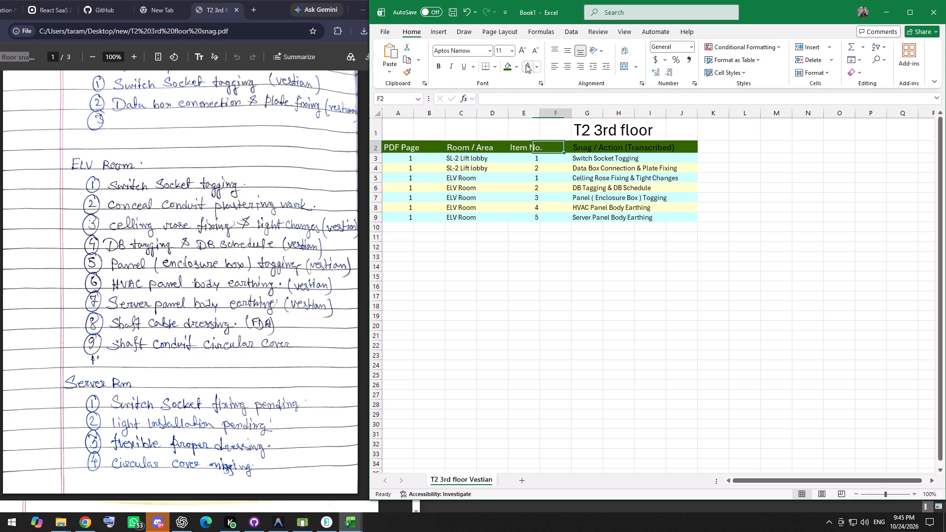
{"action": "key", "text": "Right"}
{"action": "left_click", "coordinate": [526, 65]}
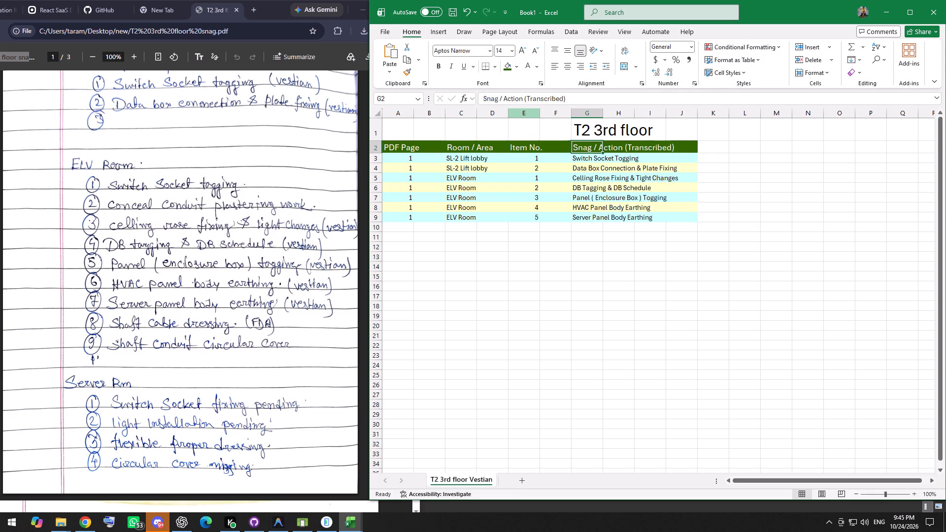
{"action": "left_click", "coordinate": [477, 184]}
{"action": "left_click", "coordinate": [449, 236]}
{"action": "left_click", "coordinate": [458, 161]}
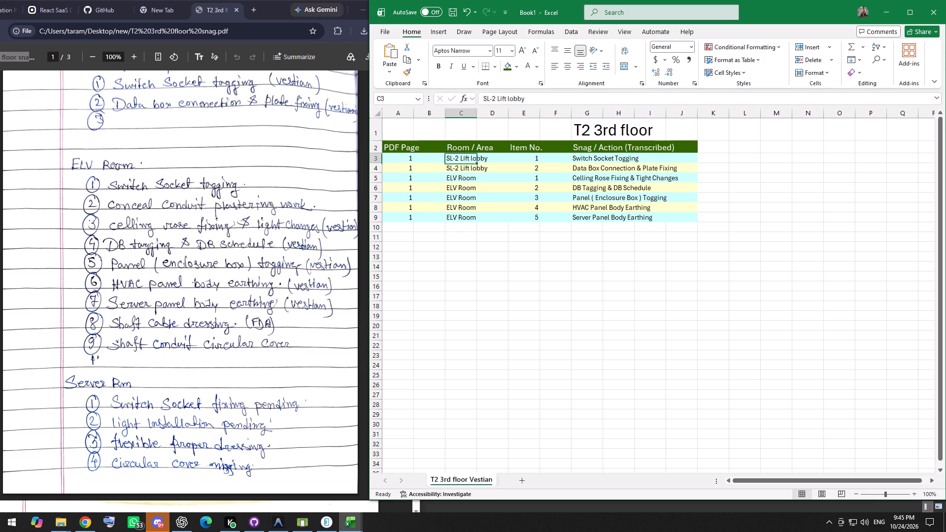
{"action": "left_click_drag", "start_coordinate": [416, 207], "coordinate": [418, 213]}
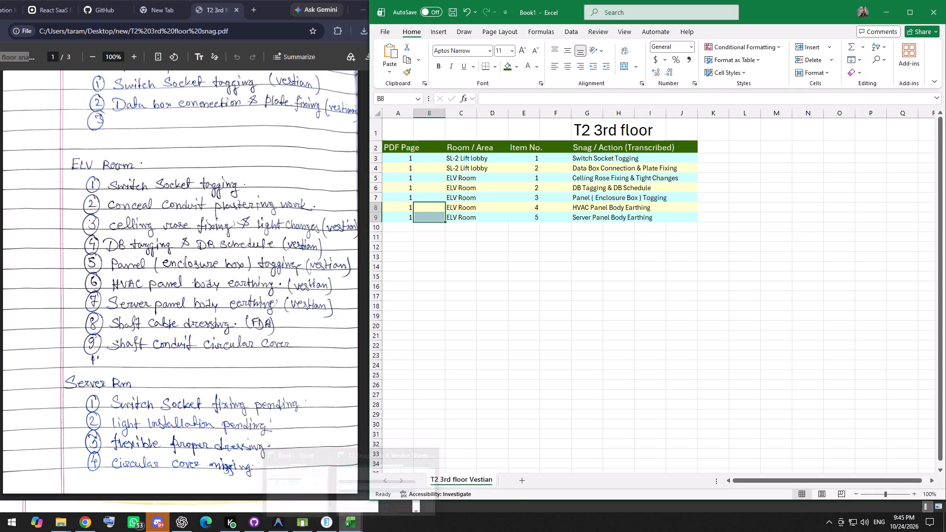
Compare pale shades in the standard colour palette, and apply a light blue as the fill of title cell G1.
{"action": "left_click", "coordinate": [605, 129]}
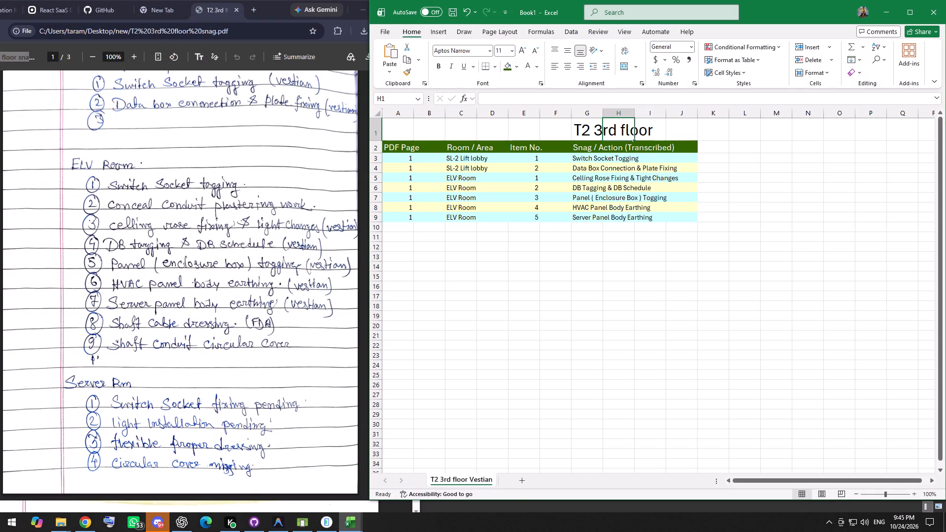
{"action": "left_click", "coordinate": [579, 130]}
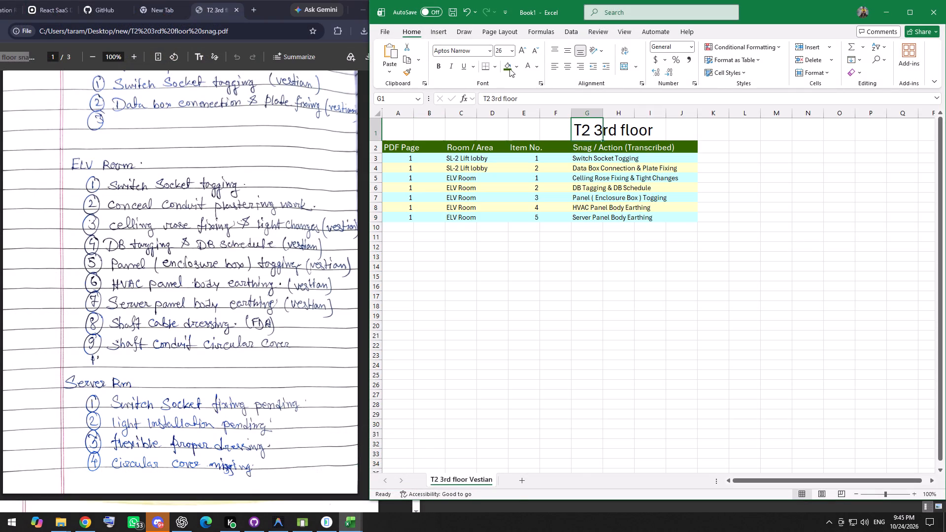
{"action": "left_click", "coordinate": [516, 66]}
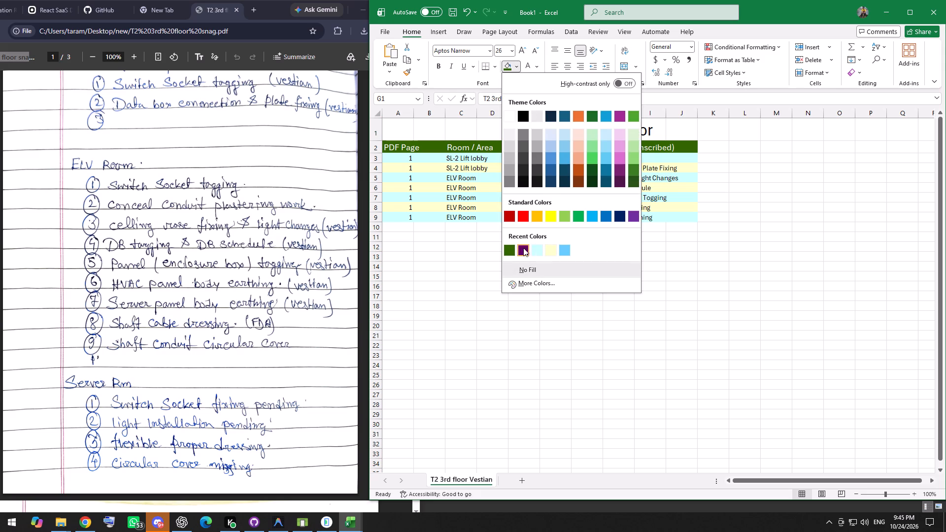
{"action": "left_click", "coordinate": [558, 281]}
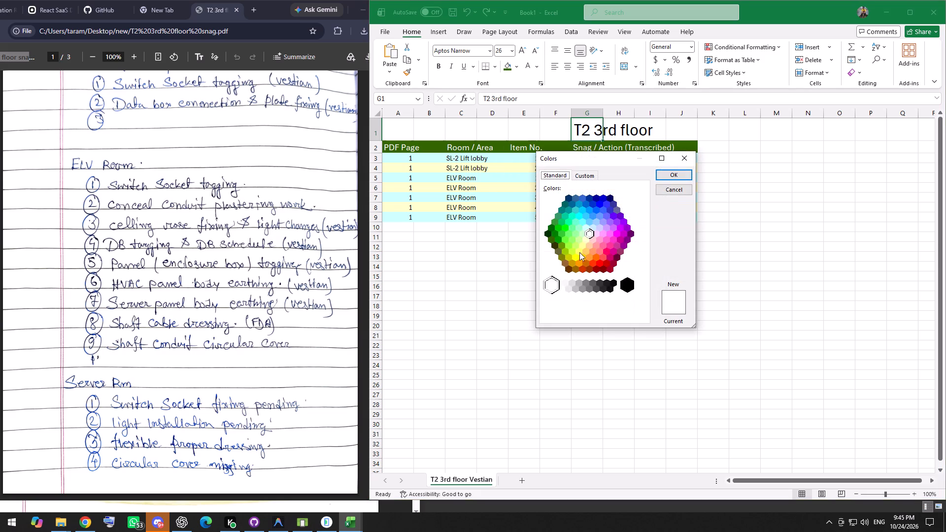
{"action": "left_click", "coordinate": [596, 235]}
{"action": "left_click", "coordinate": [597, 226]}
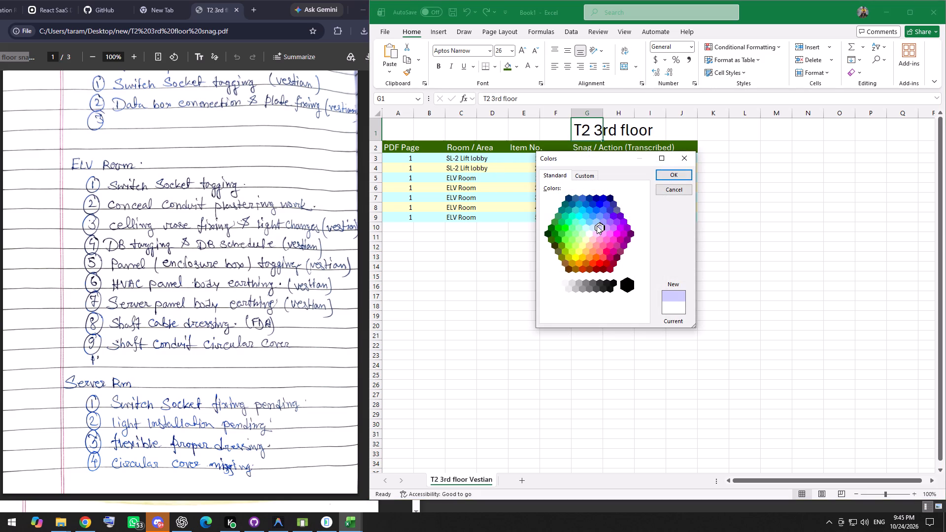
{"action": "left_click", "coordinate": [599, 232]}
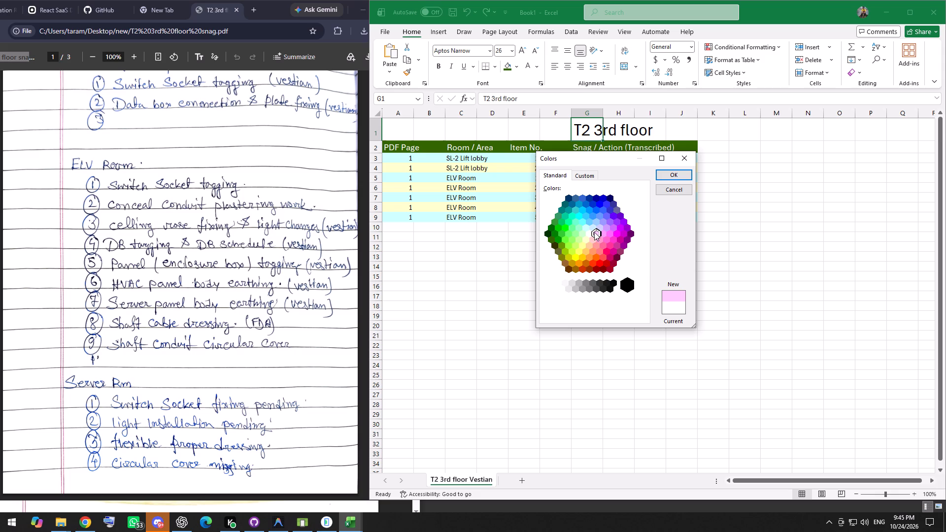
{"action": "left_click", "coordinate": [590, 232]}
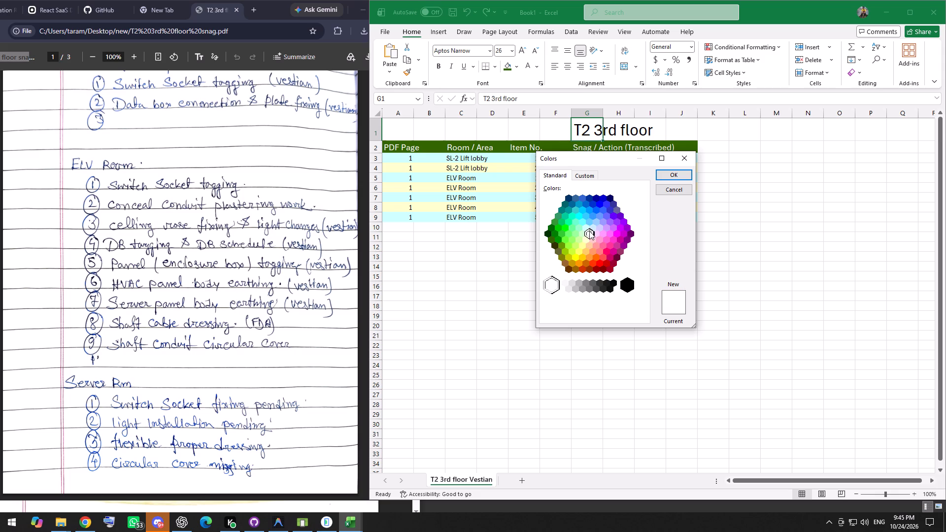
{"action": "left_click", "coordinate": [590, 227]}
{"action": "left_click", "coordinate": [591, 219]}
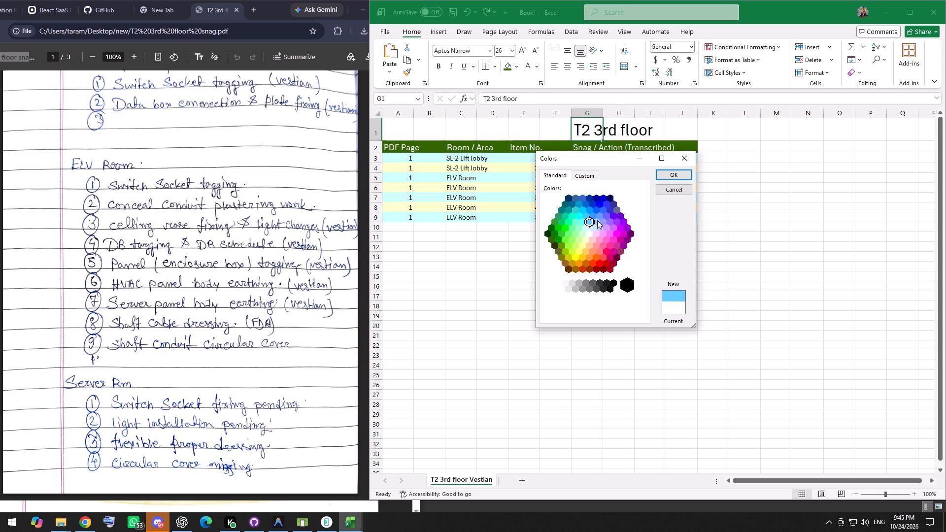
{"action": "left_click", "coordinate": [597, 220]}
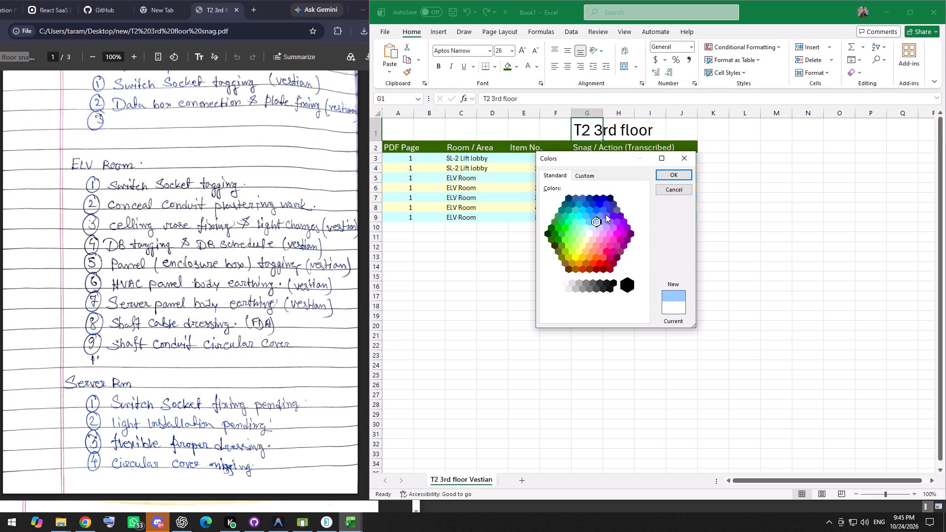
{"action": "left_click", "coordinate": [676, 173]}
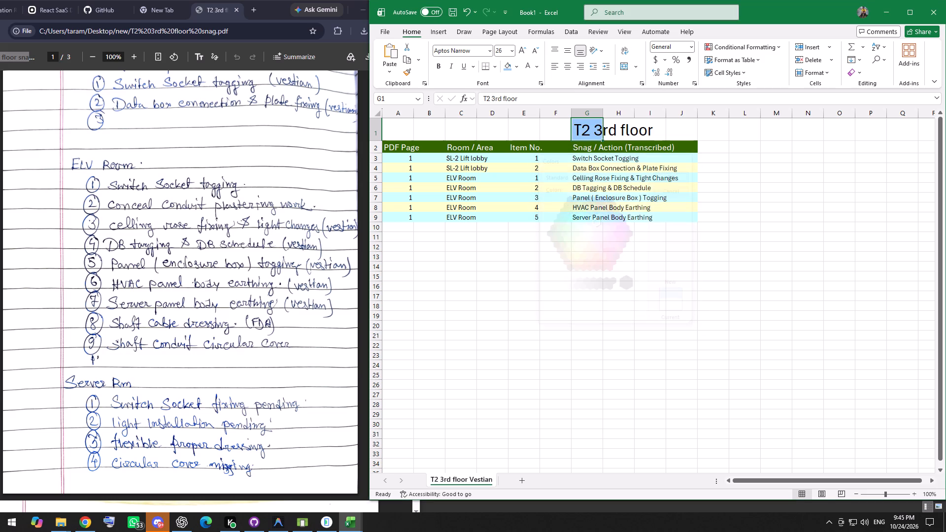
Fill cell H1 beside the title cell with a light blue theme colour.
{"action": "left_click", "coordinate": [619, 126]}
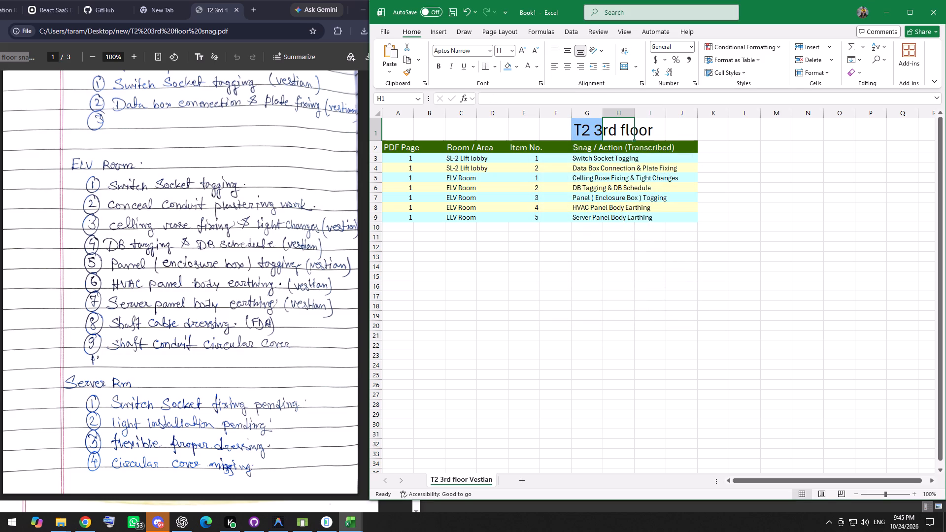
{"action": "left_click", "coordinate": [516, 66]}
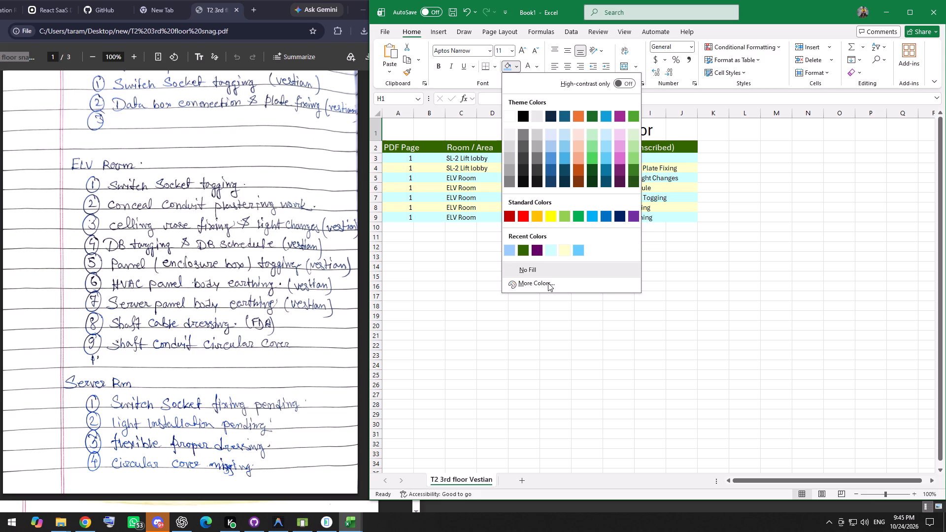
{"action": "left_click", "coordinate": [550, 144]}
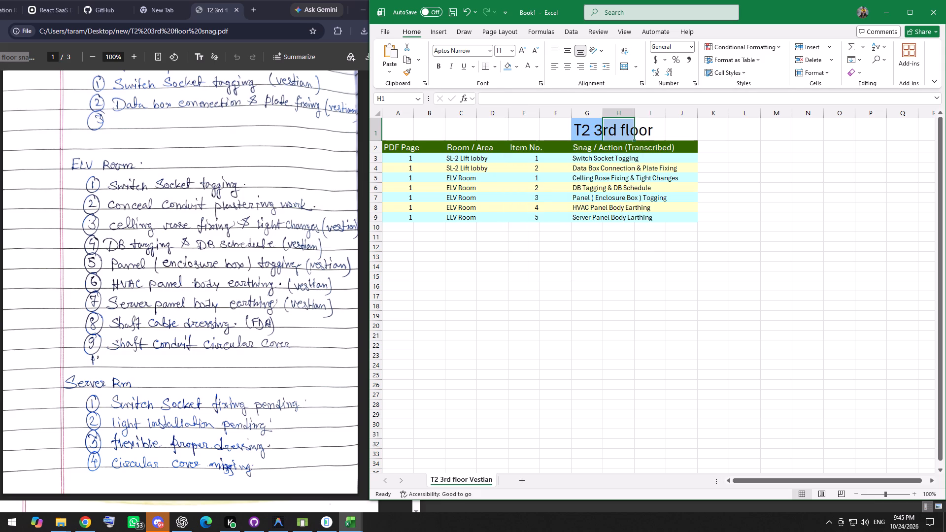
Reapply the light blue fill to title cell G1 and fill cell I1 with the same colour.
{"action": "left_click", "coordinate": [579, 133]}
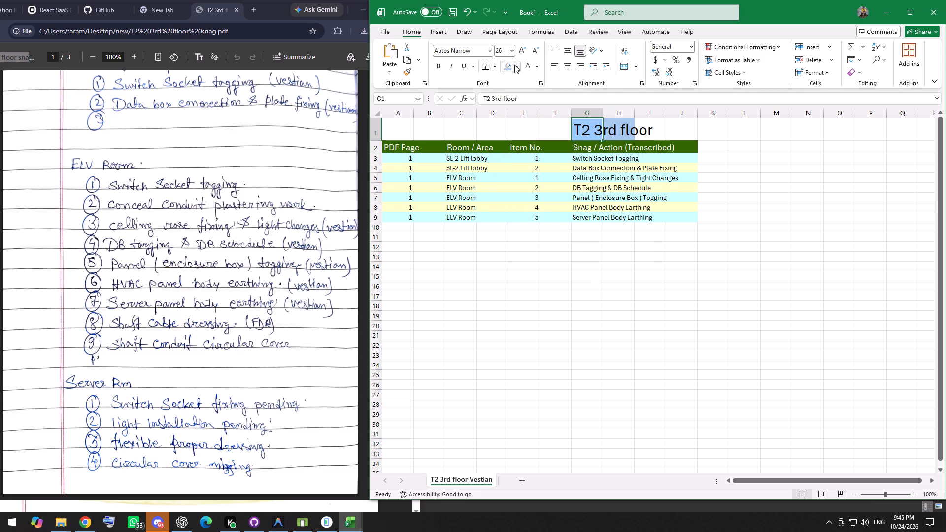
{"action": "left_click", "coordinate": [507, 66]}
{"action": "key", "text": "Right"}
{"action": "key", "text": "Right"}
{"action": "left_click", "coordinate": [505, 64]}
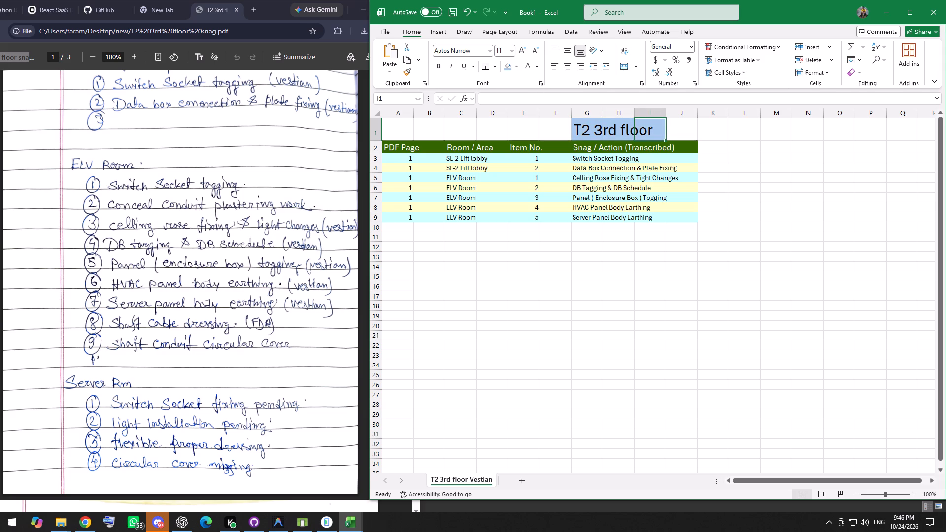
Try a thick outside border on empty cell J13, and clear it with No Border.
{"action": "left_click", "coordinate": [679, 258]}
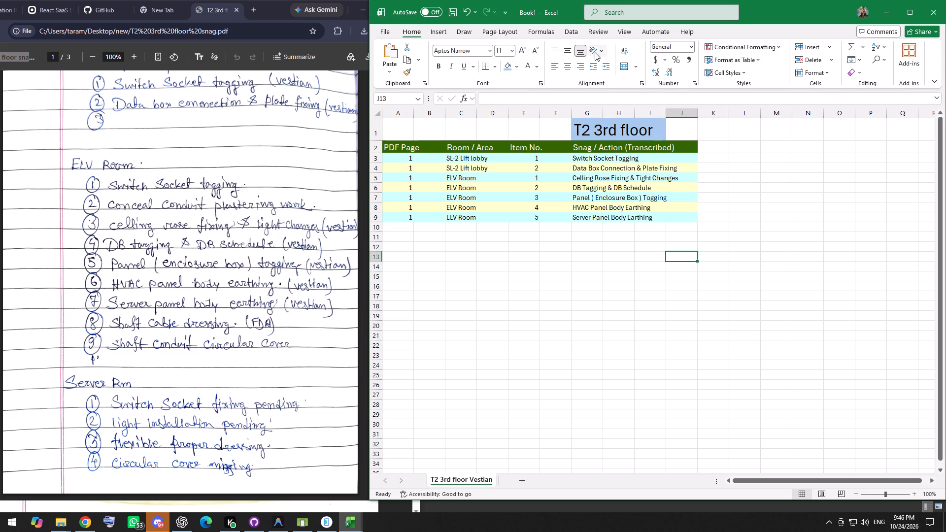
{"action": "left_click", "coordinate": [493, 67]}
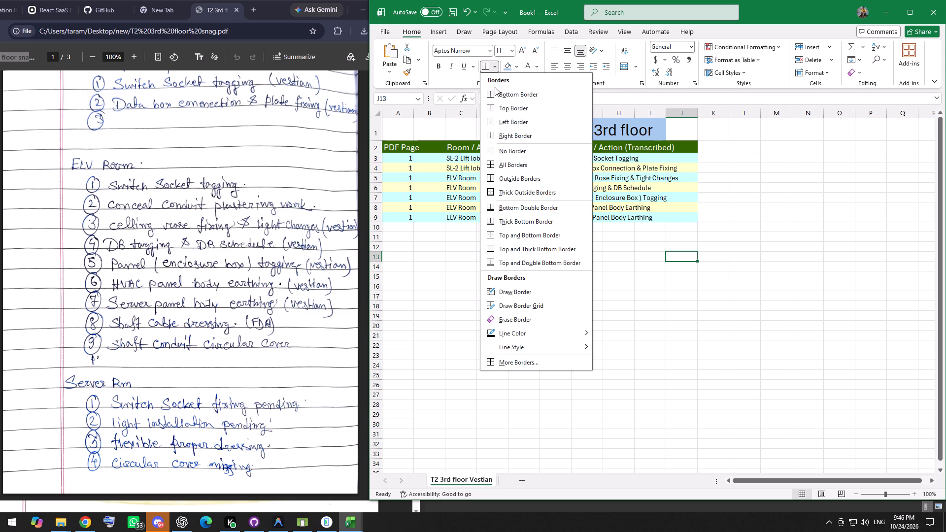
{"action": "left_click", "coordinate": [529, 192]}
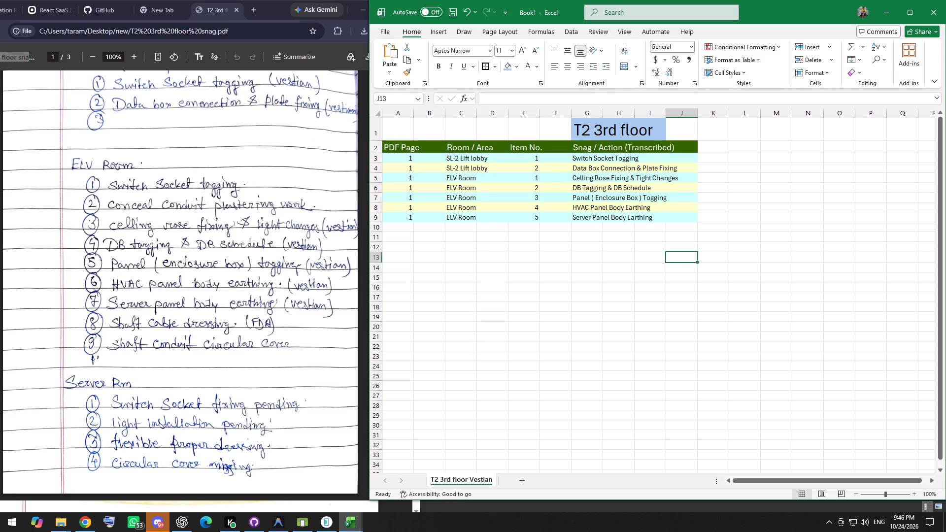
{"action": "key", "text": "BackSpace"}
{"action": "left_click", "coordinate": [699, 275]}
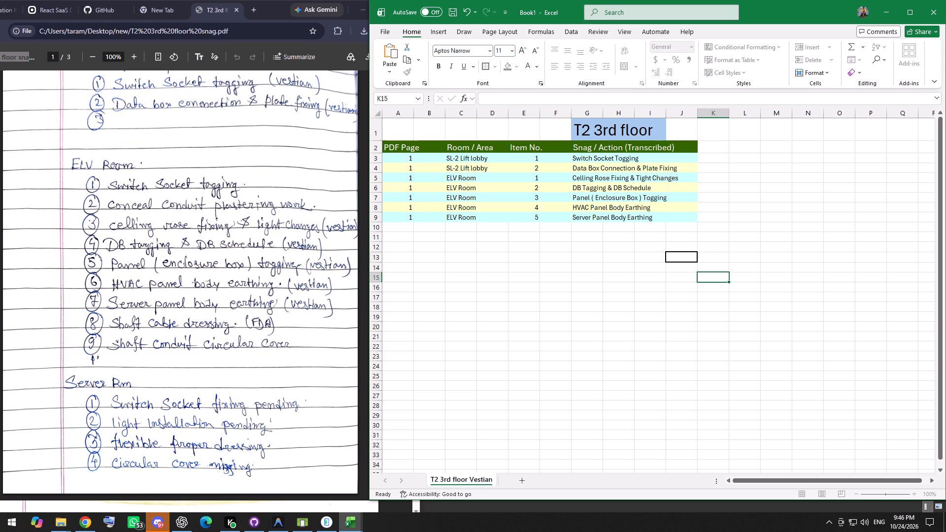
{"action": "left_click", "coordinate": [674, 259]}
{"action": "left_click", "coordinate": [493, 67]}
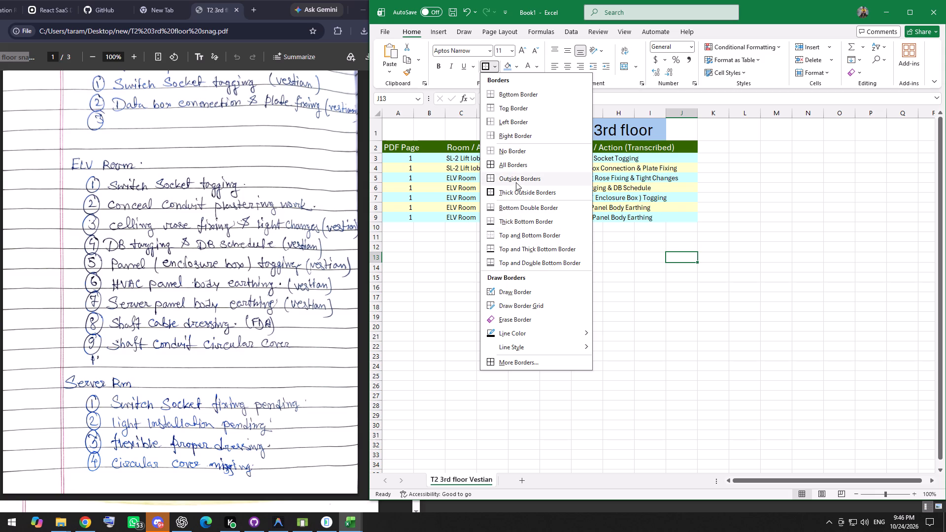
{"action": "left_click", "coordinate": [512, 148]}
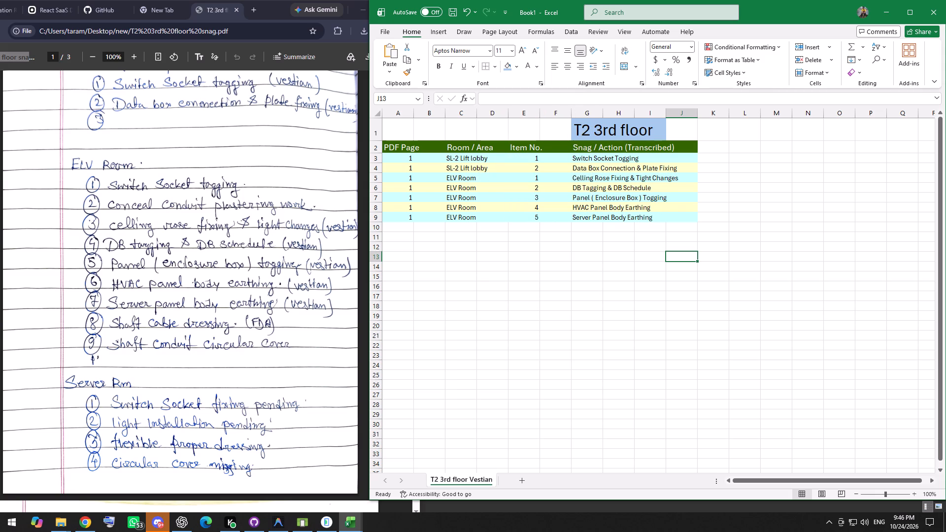
Move the title and snag table in A1:J9 one column over so the block starts at B1.
{"action": "left_click", "coordinate": [579, 195]}
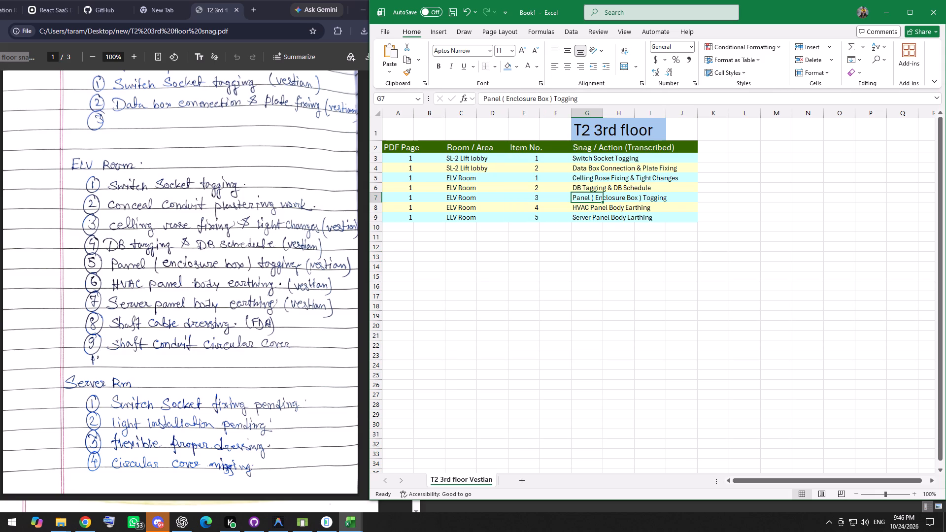
{"action": "left_click_drag", "start_coordinate": [384, 139], "coordinate": [666, 224]}
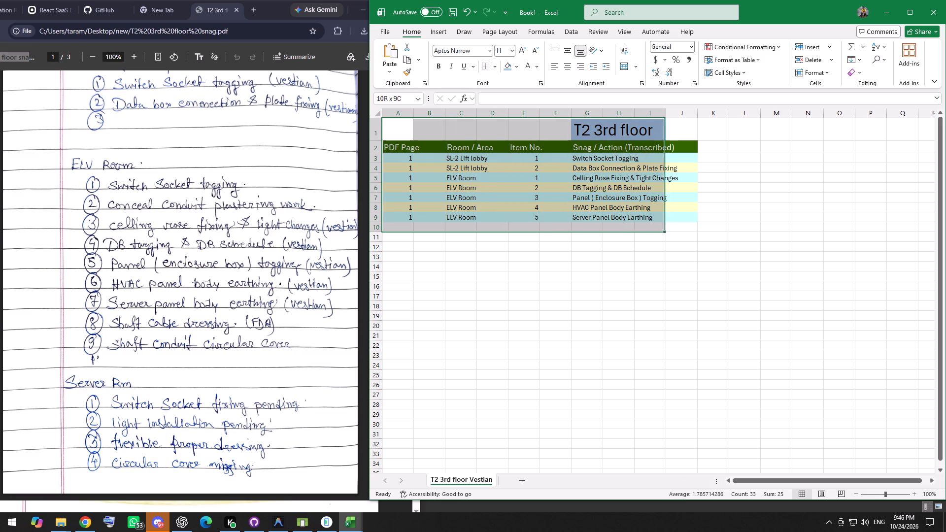
{"action": "left_click_drag", "start_coordinate": [666, 224], "coordinate": [673, 220]}
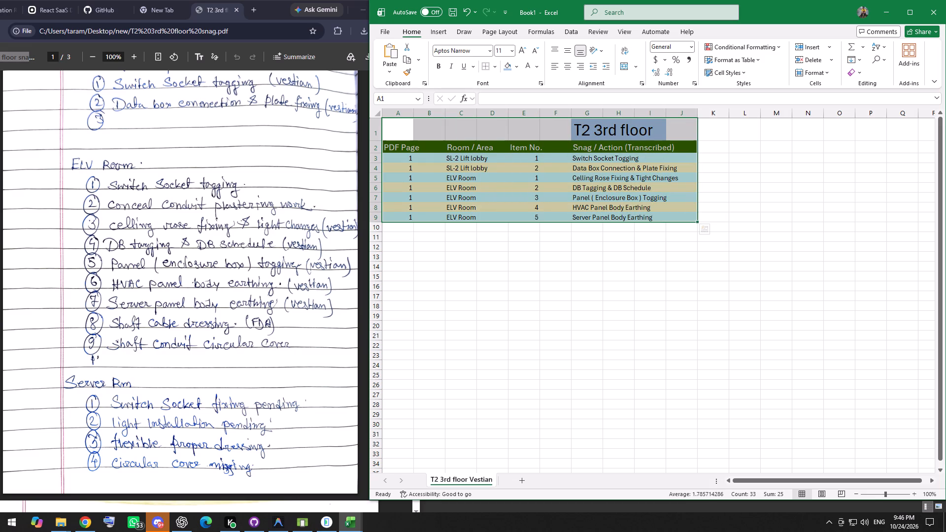
{"action": "left_click_drag", "start_coordinate": [698, 119], "coordinate": [700, 134]}
{"action": "left_click", "coordinate": [729, 262]}
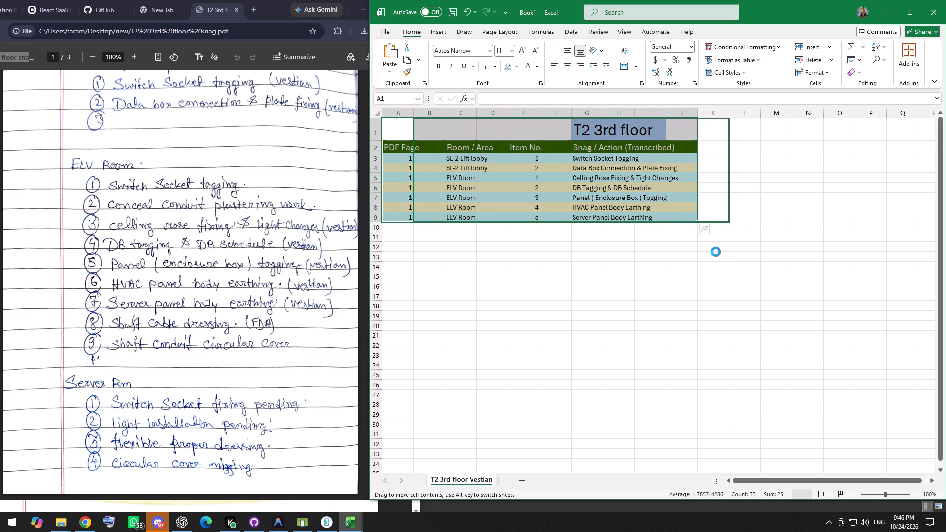
{"action": "left_click", "coordinate": [513, 290]}
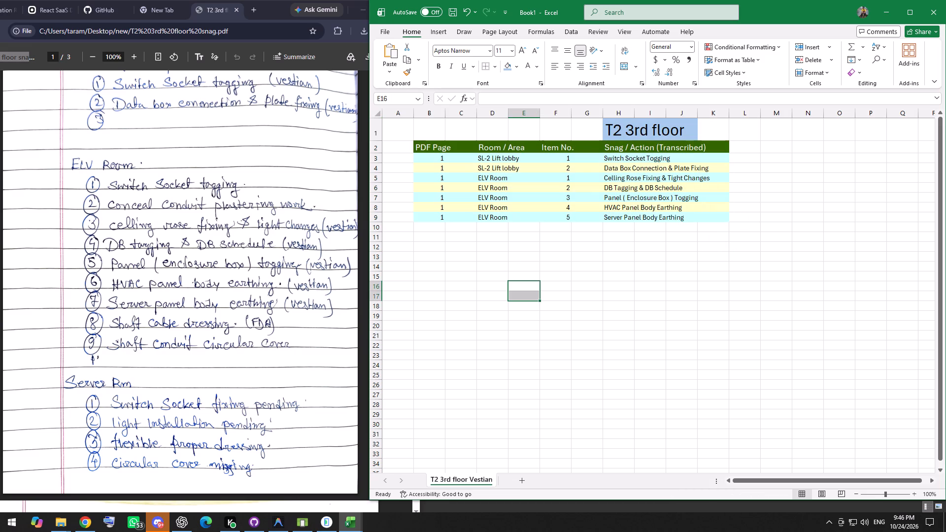
Move the snag table B2:K9, without the title row, three columns over to E2:N9.
{"action": "left_click_drag", "start_coordinate": [416, 141], "coordinate": [434, 195]}
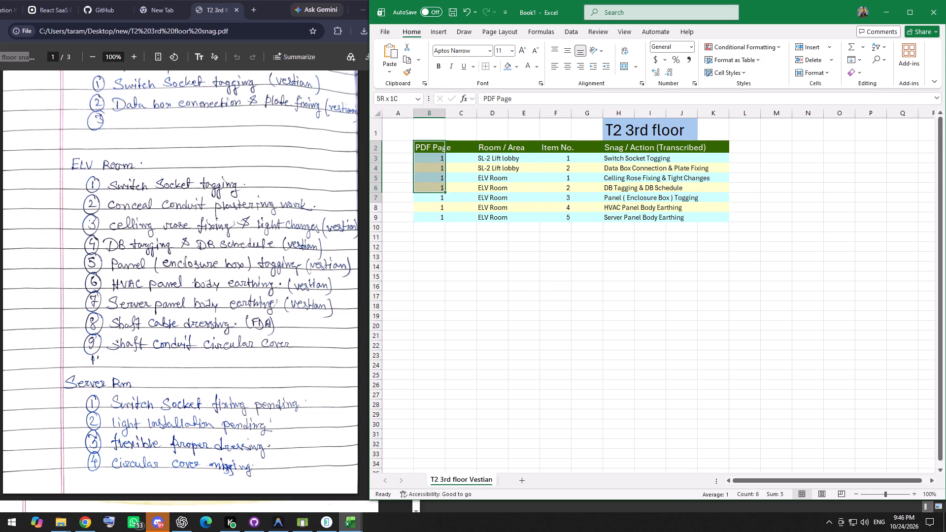
{"action": "left_click_drag", "start_coordinate": [434, 195], "coordinate": [724, 219]}
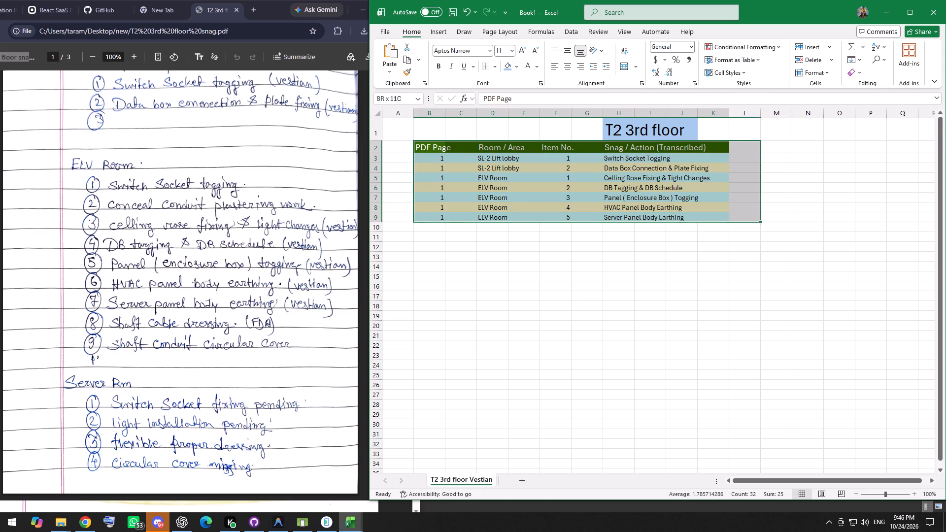
{"action": "left_click_drag", "start_coordinate": [724, 219], "coordinate": [716, 219]}
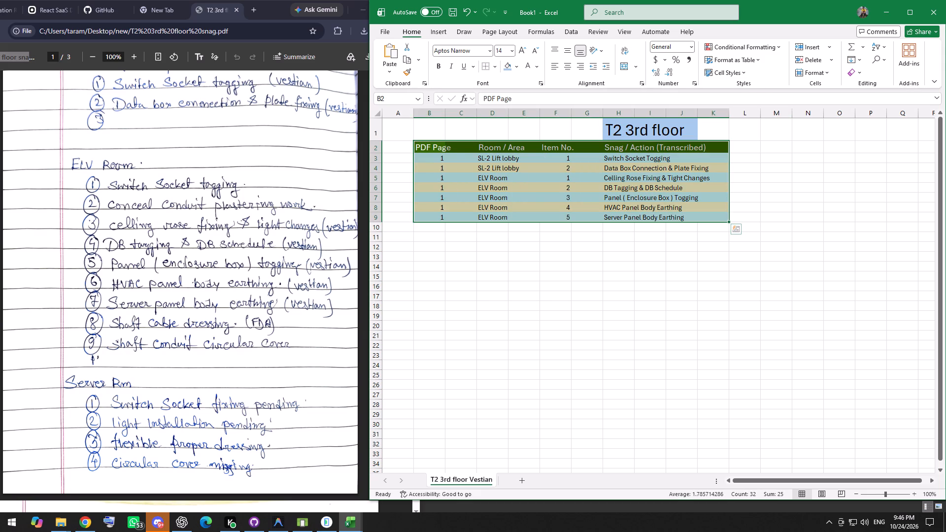
{"action": "left_click_drag", "start_coordinate": [721, 140], "coordinate": [725, 140]}
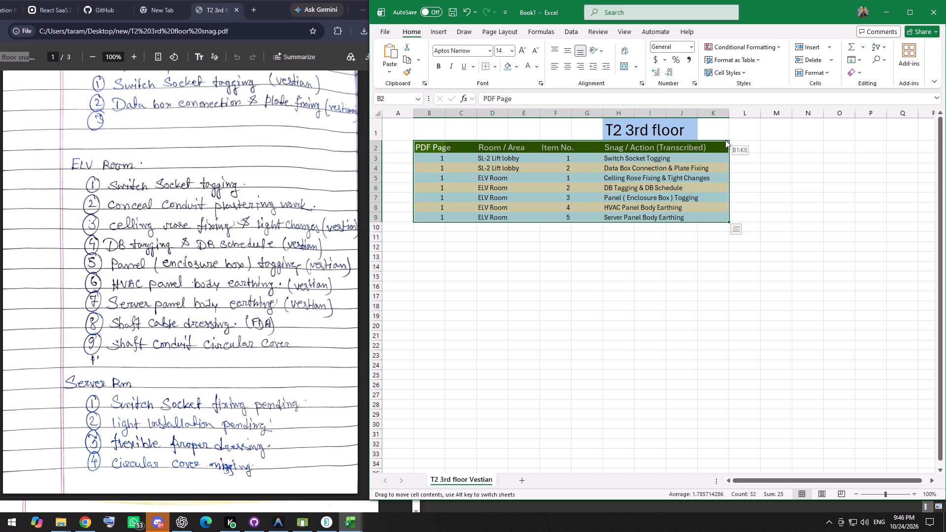
{"action": "left_click_drag", "start_coordinate": [725, 140], "coordinate": [762, 149]}
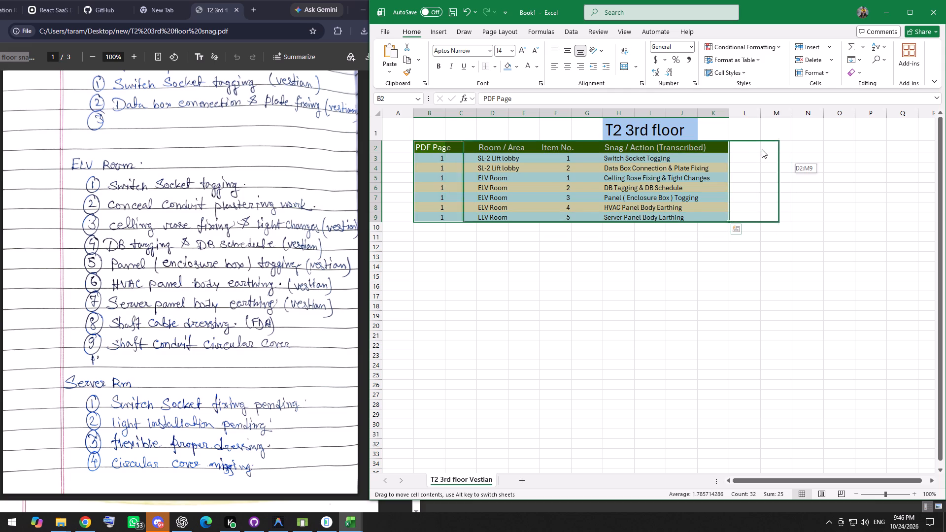
{"action": "left_click_drag", "start_coordinate": [762, 149], "coordinate": [800, 151]}
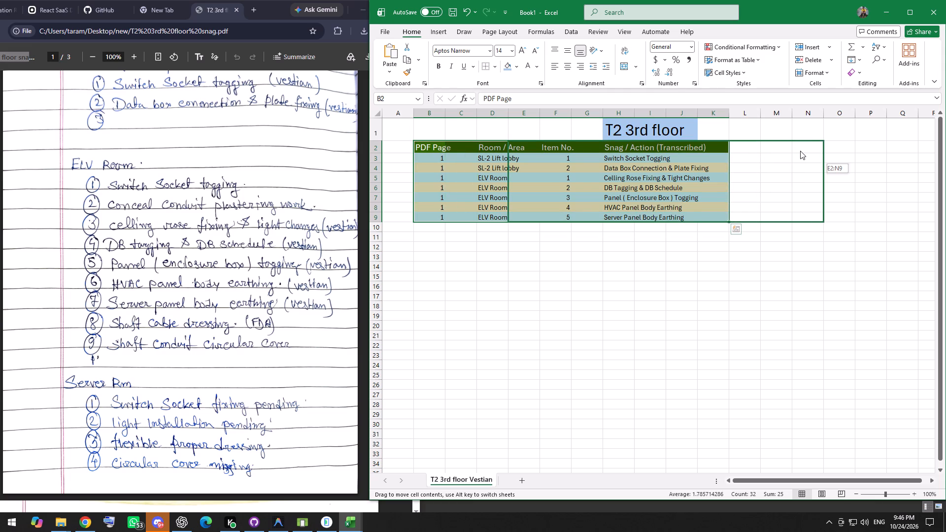
{"action": "left_click_drag", "start_coordinate": [800, 151], "coordinate": [800, 151]}
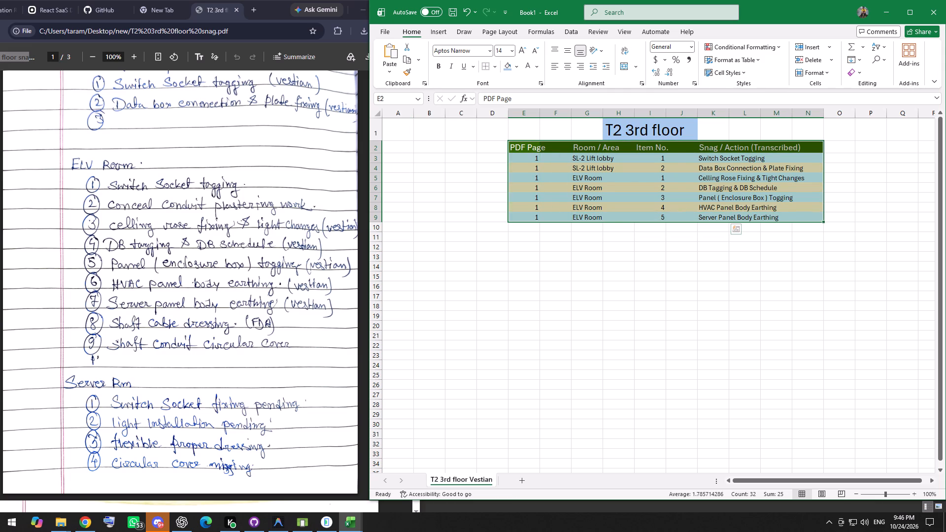
Apply thick outside borders around the snag table E2:N9.
{"action": "left_click", "coordinate": [500, 66]}
{"action": "left_click", "coordinate": [496, 68]}
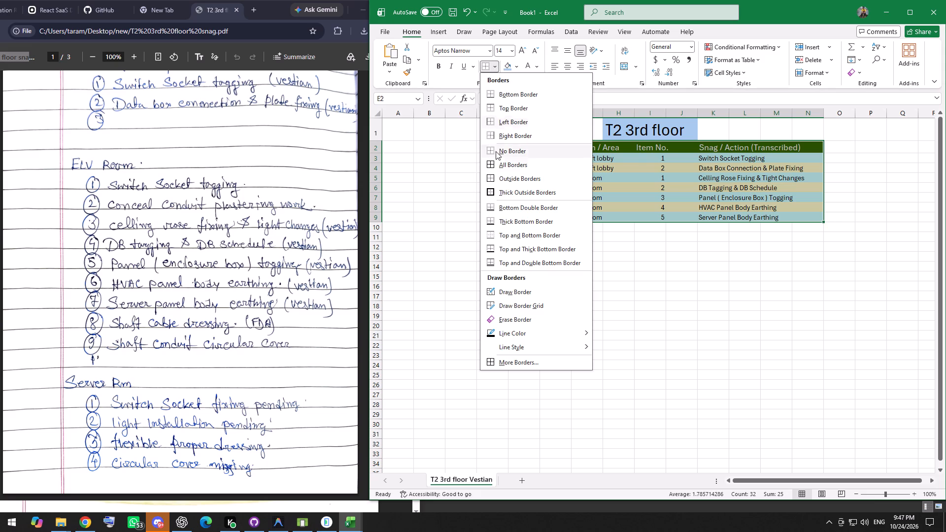
{"action": "left_click", "coordinate": [510, 192]}
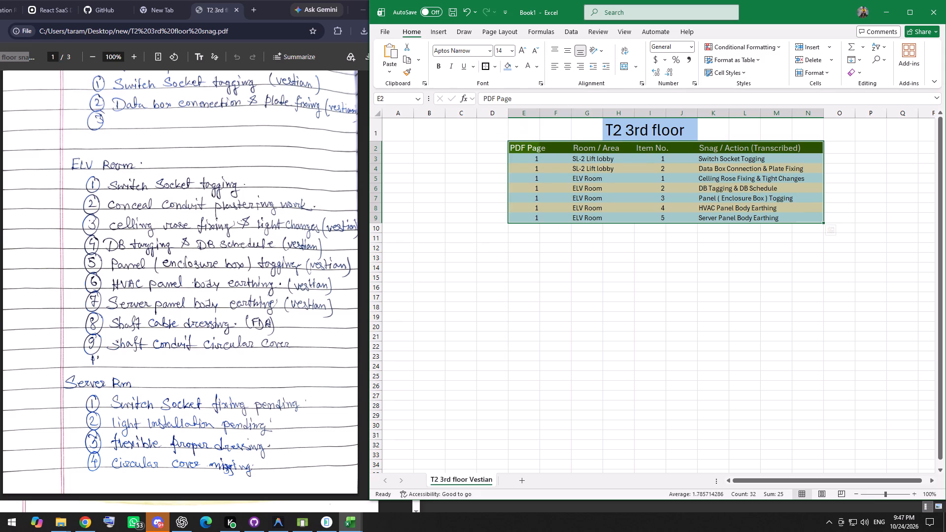
{"action": "left_click", "coordinate": [712, 296]}
Apply thick outside borders around the T2 3rd floor title cells H1:J1.
{"action": "left_click_drag", "start_coordinate": [619, 123], "coordinate": [622, 129]}
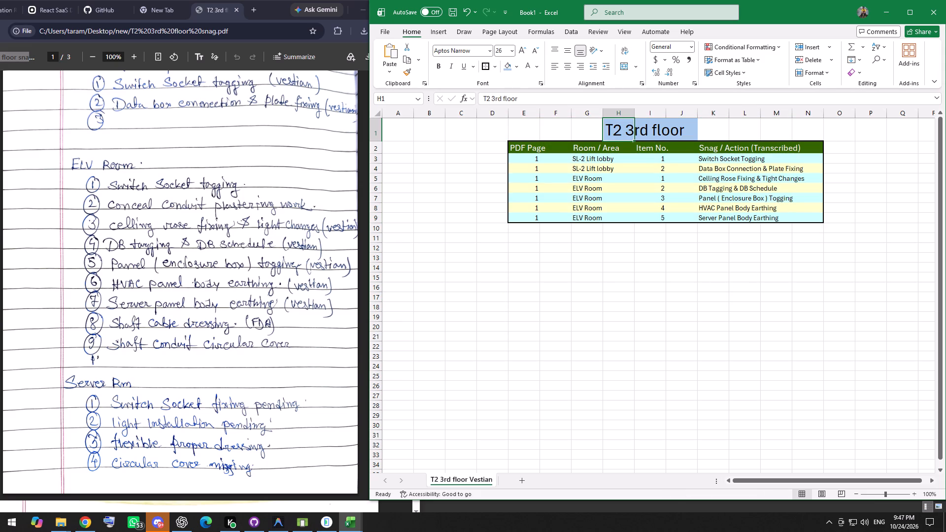
{"action": "left_click_drag", "start_coordinate": [606, 121], "coordinate": [656, 144]}
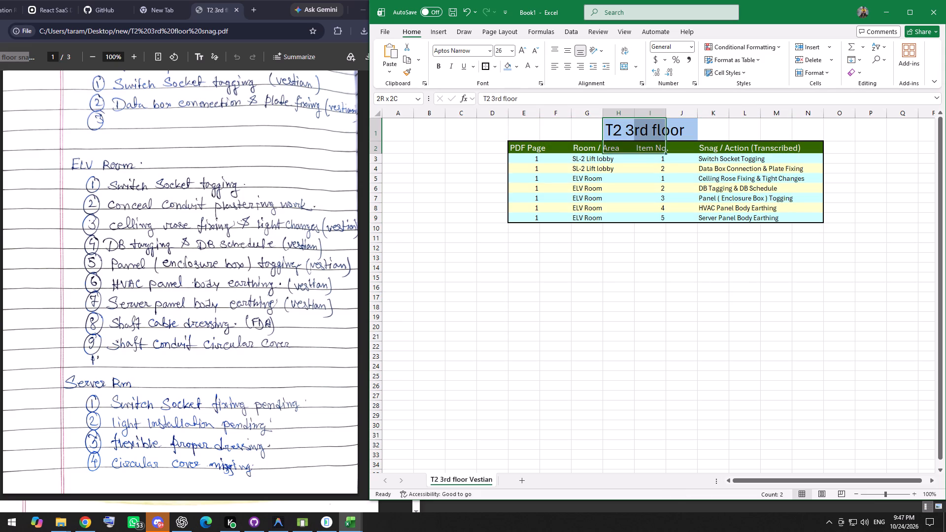
{"action": "left_click_drag", "start_coordinate": [656, 144], "coordinate": [694, 129]}
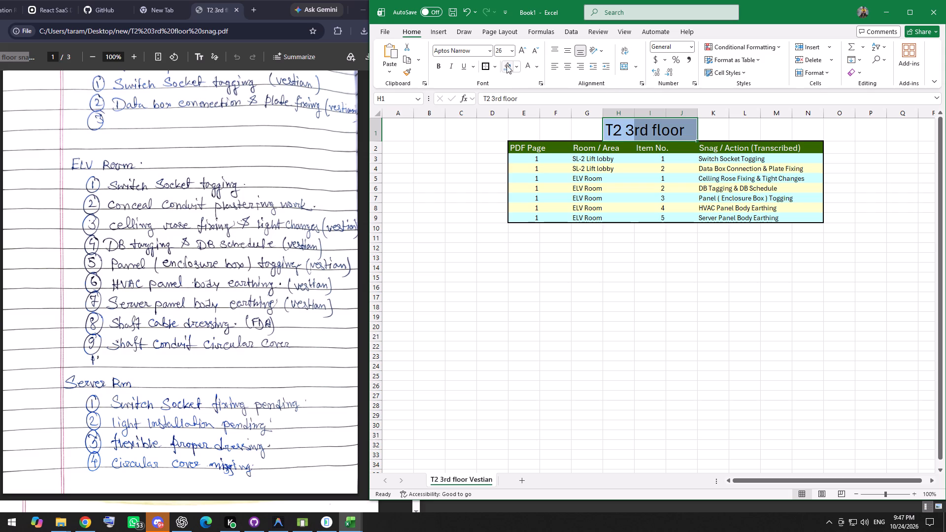
{"action": "left_click", "coordinate": [492, 66]}
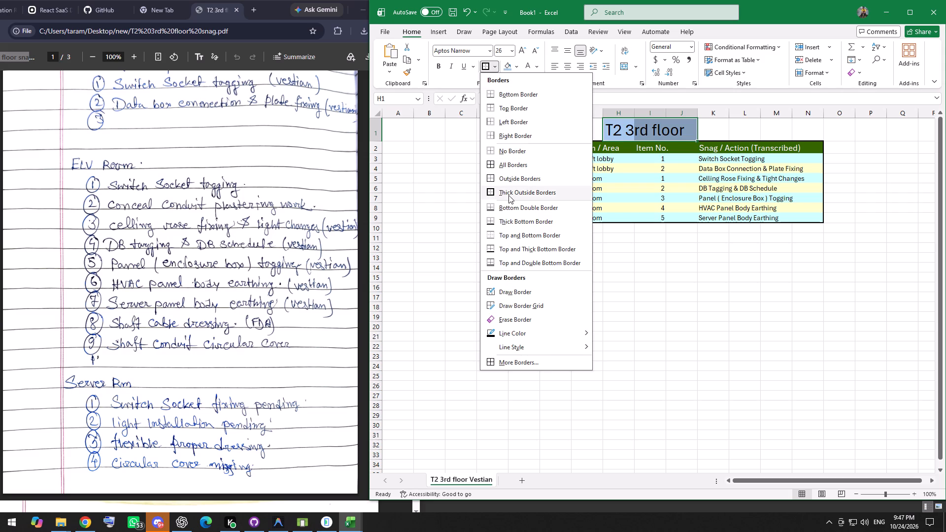
{"action": "left_click", "coordinate": [513, 190]}
{"action": "left_click", "coordinate": [752, 131]}
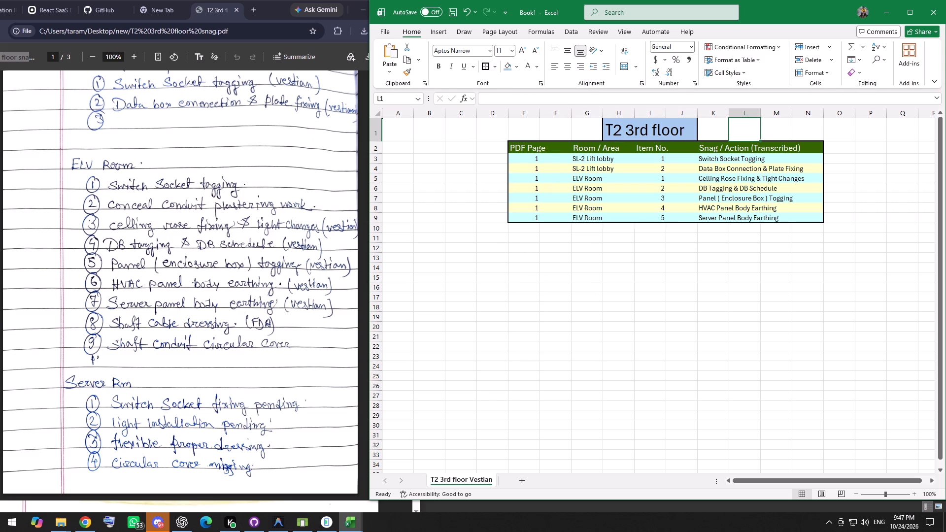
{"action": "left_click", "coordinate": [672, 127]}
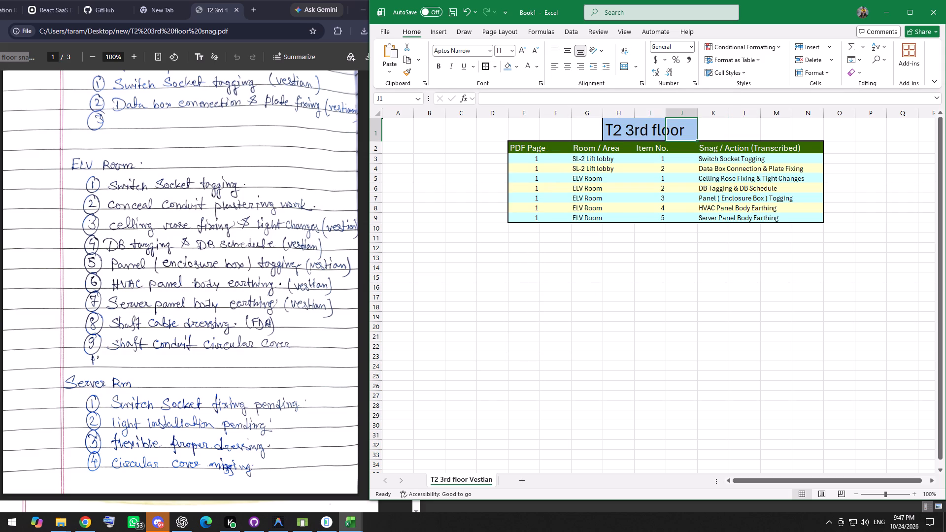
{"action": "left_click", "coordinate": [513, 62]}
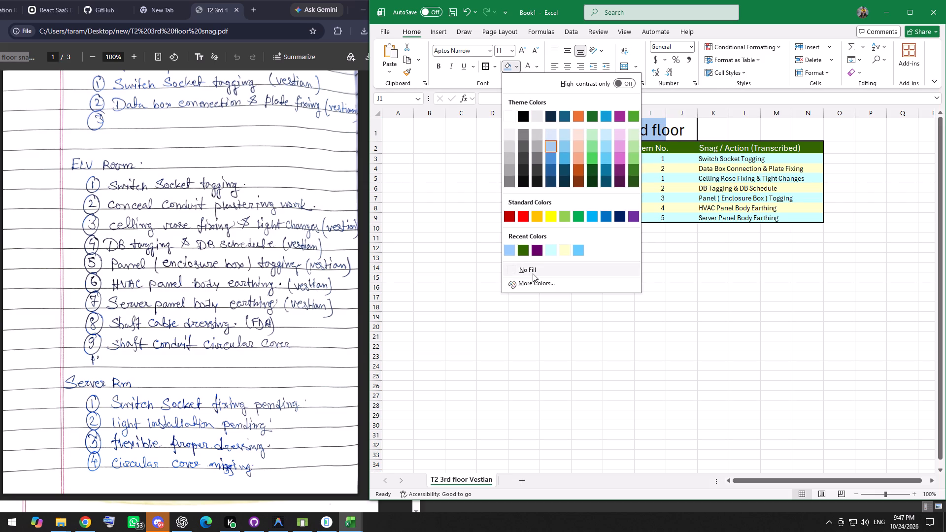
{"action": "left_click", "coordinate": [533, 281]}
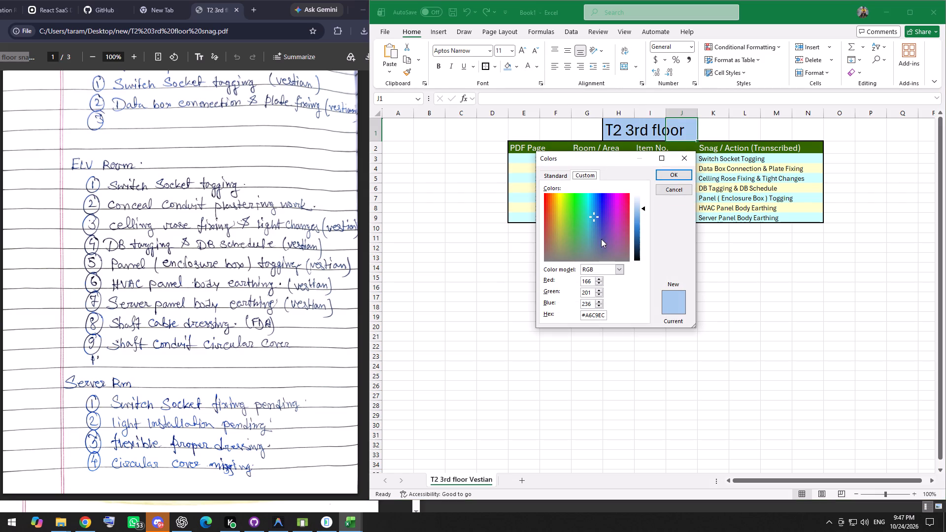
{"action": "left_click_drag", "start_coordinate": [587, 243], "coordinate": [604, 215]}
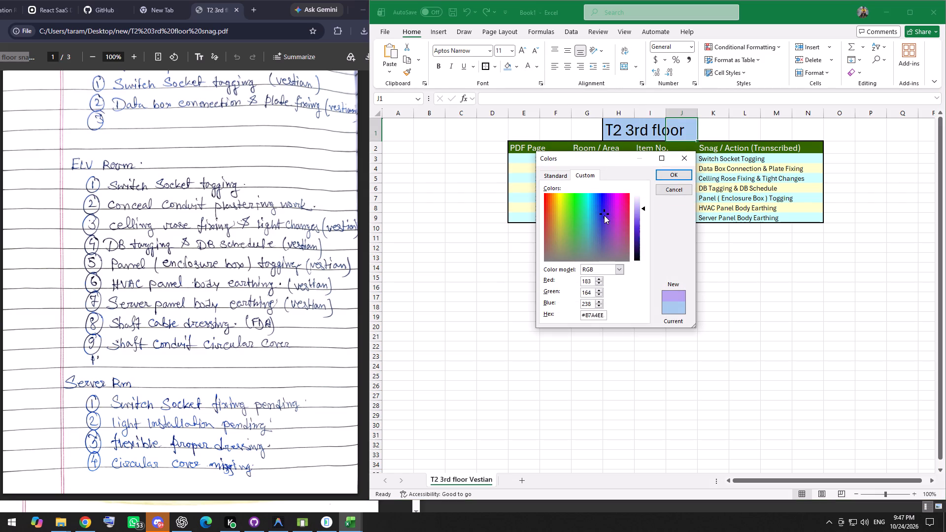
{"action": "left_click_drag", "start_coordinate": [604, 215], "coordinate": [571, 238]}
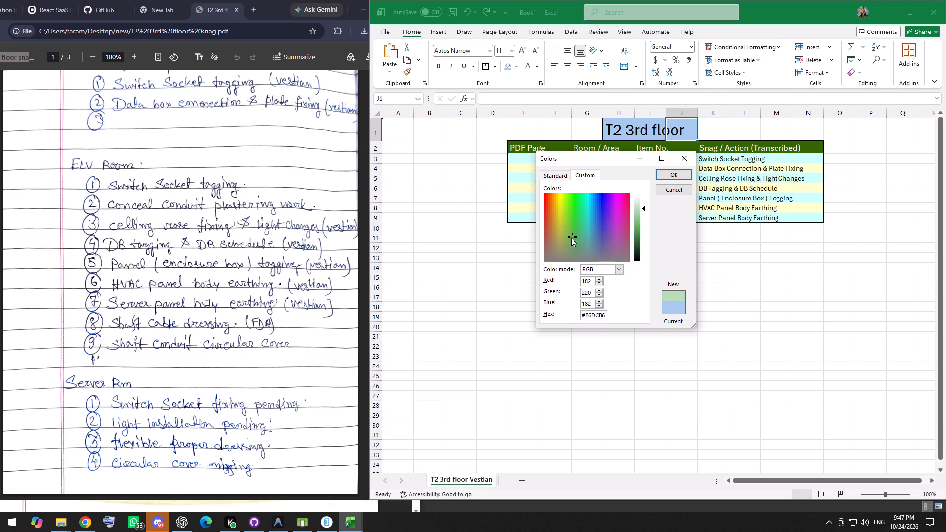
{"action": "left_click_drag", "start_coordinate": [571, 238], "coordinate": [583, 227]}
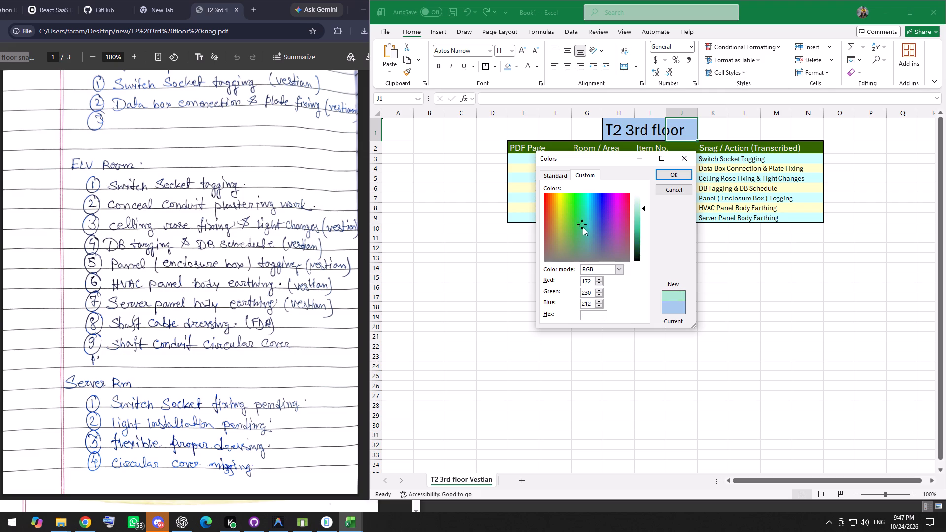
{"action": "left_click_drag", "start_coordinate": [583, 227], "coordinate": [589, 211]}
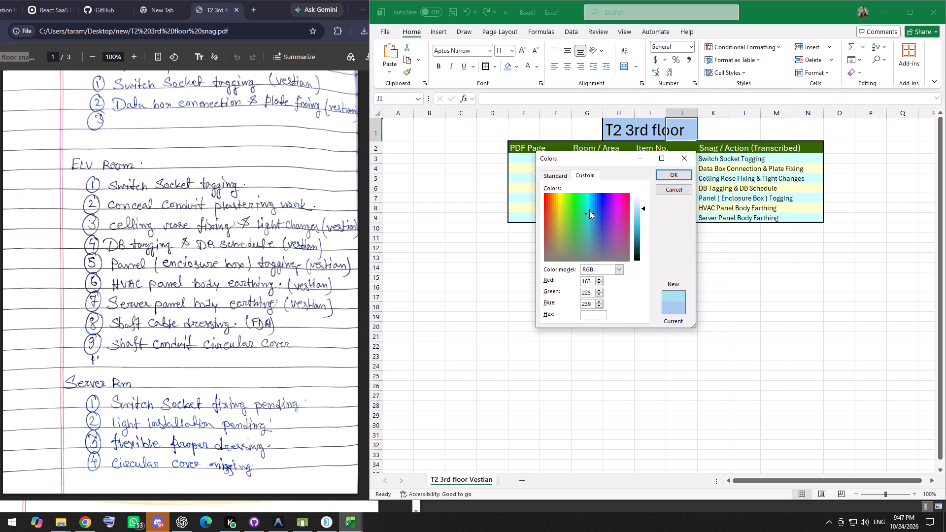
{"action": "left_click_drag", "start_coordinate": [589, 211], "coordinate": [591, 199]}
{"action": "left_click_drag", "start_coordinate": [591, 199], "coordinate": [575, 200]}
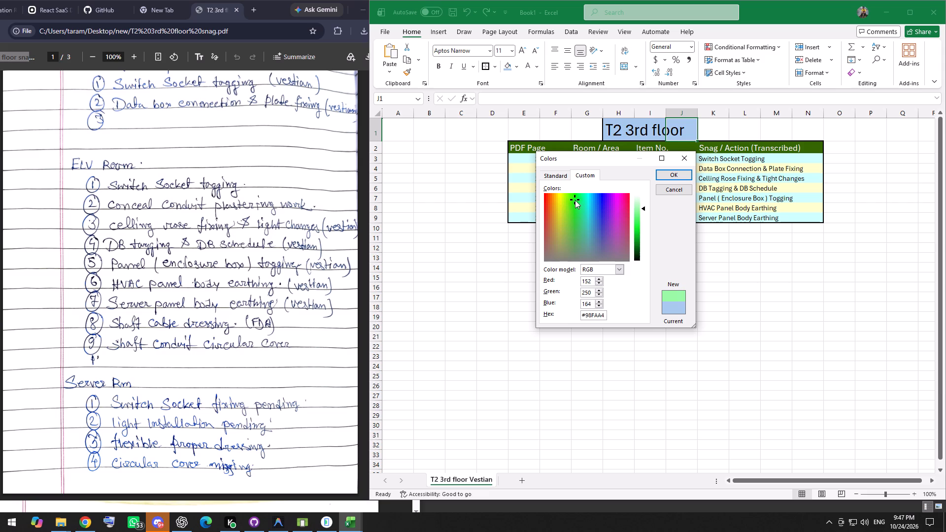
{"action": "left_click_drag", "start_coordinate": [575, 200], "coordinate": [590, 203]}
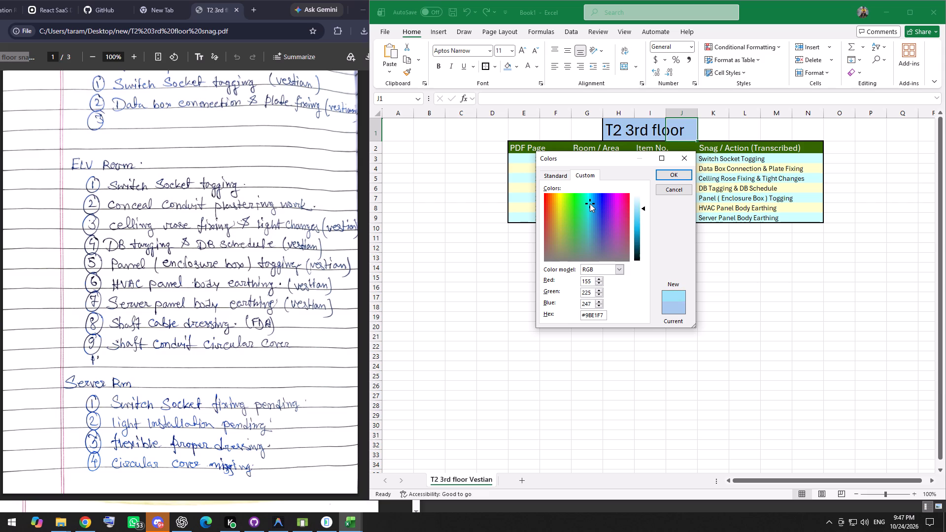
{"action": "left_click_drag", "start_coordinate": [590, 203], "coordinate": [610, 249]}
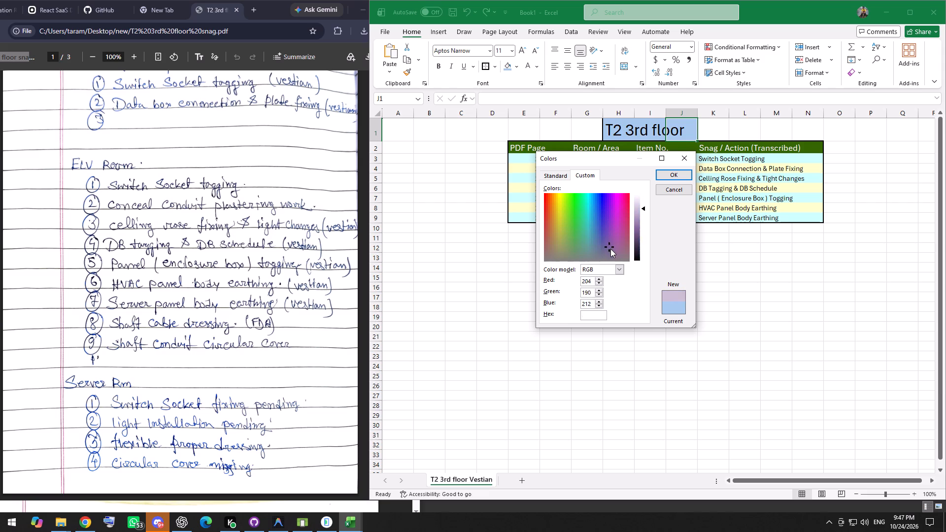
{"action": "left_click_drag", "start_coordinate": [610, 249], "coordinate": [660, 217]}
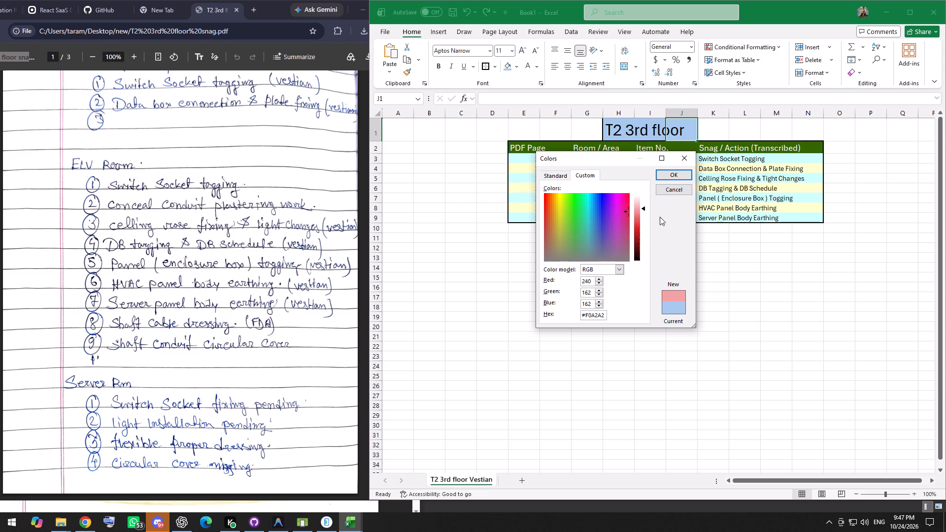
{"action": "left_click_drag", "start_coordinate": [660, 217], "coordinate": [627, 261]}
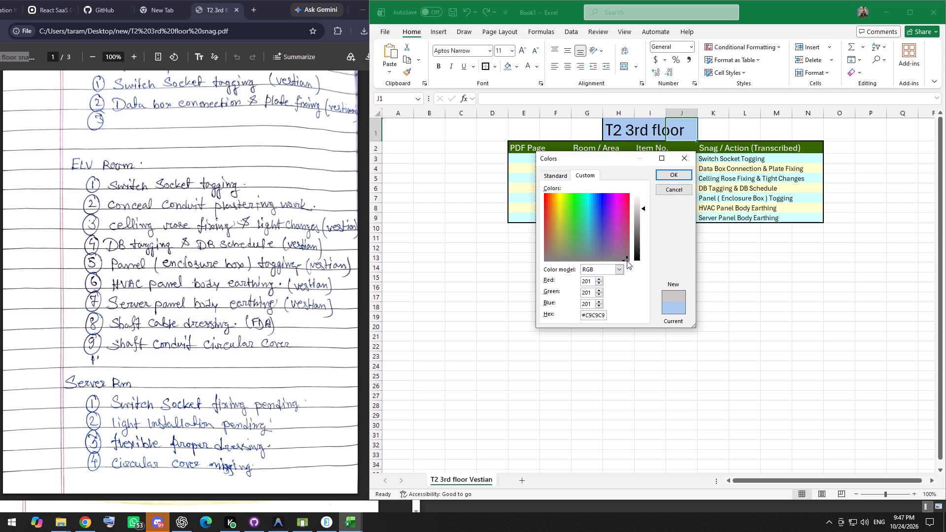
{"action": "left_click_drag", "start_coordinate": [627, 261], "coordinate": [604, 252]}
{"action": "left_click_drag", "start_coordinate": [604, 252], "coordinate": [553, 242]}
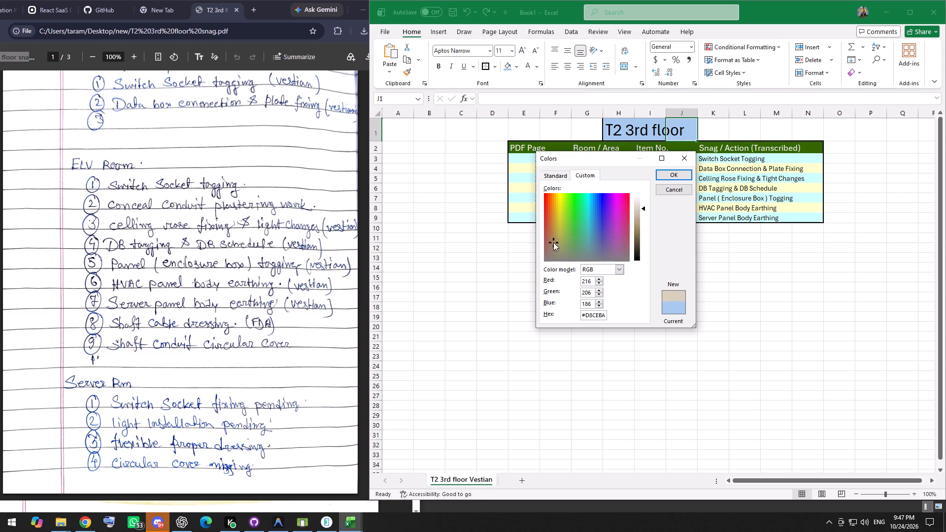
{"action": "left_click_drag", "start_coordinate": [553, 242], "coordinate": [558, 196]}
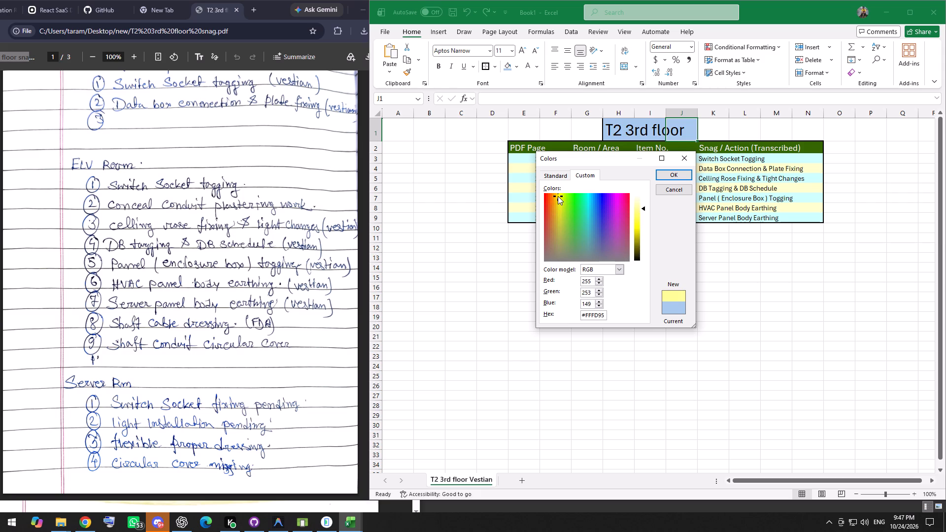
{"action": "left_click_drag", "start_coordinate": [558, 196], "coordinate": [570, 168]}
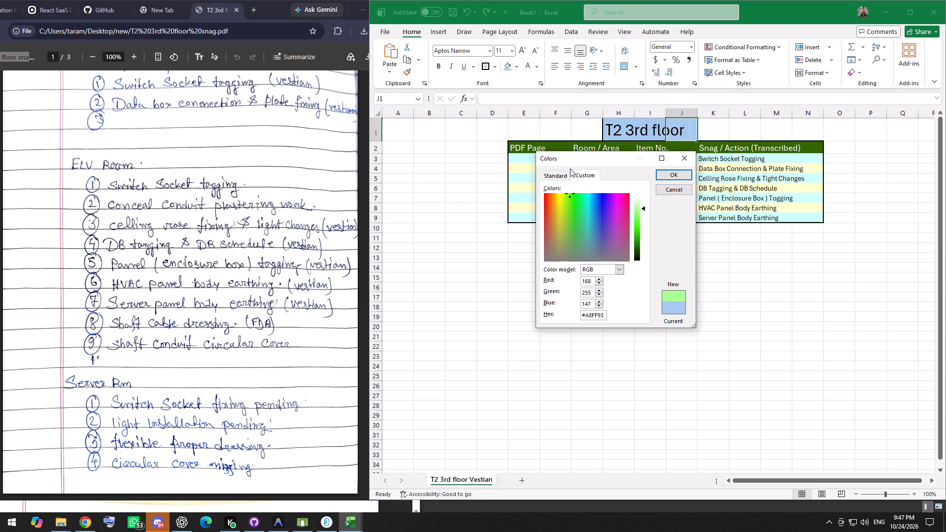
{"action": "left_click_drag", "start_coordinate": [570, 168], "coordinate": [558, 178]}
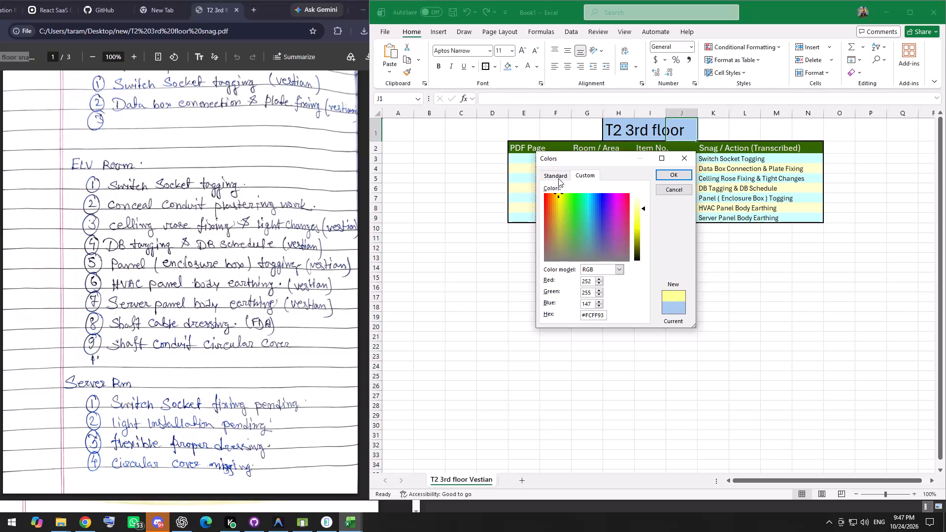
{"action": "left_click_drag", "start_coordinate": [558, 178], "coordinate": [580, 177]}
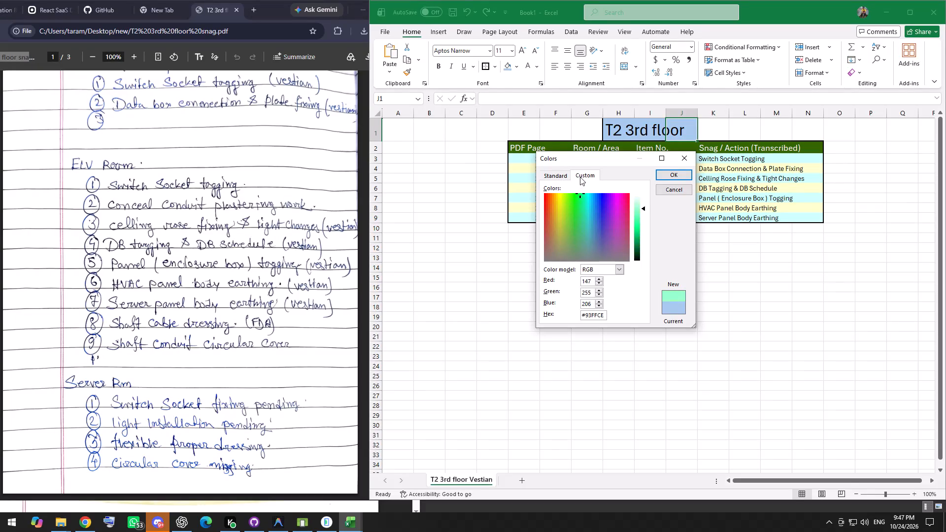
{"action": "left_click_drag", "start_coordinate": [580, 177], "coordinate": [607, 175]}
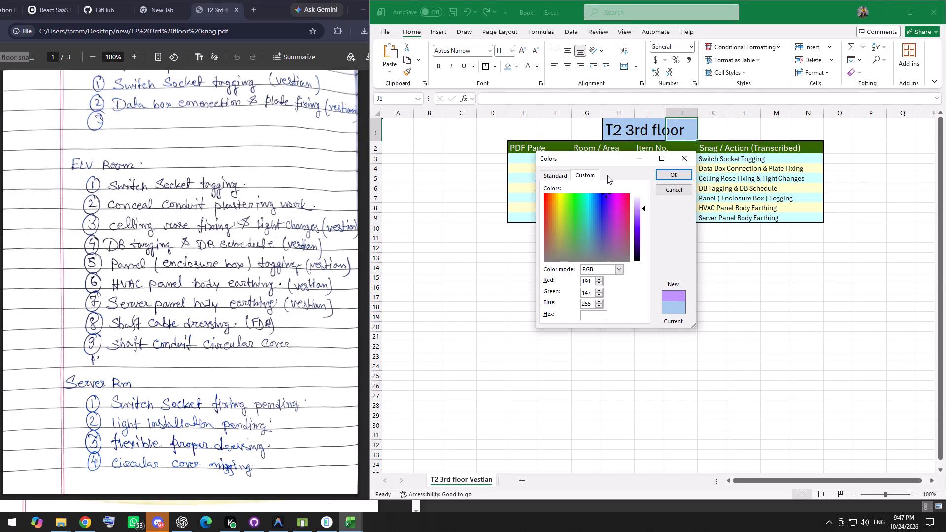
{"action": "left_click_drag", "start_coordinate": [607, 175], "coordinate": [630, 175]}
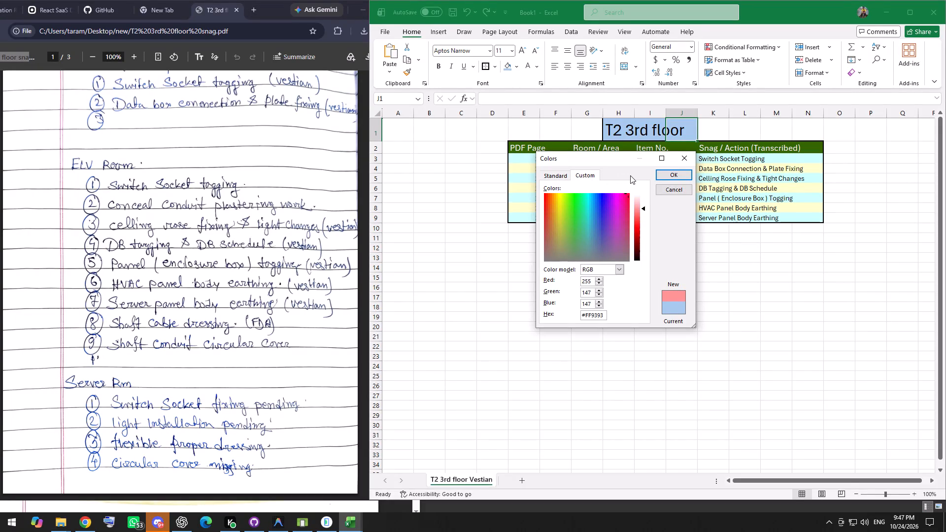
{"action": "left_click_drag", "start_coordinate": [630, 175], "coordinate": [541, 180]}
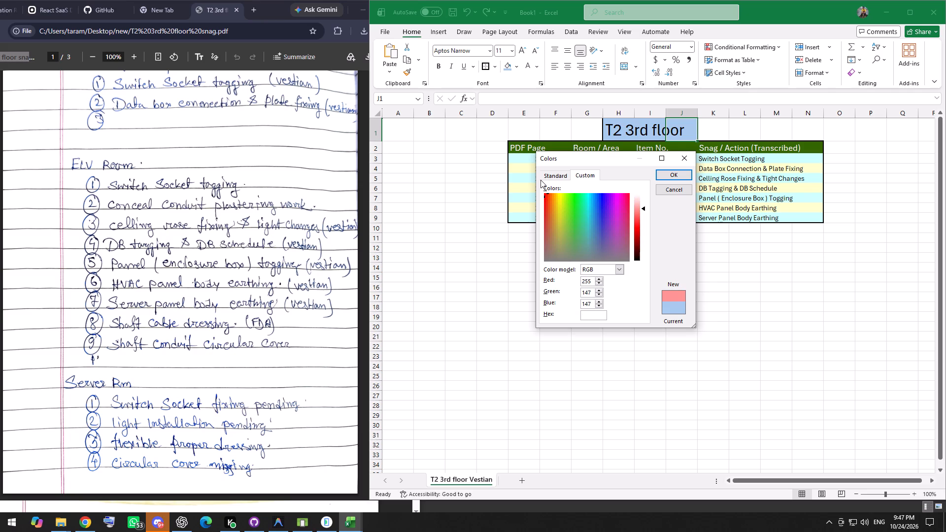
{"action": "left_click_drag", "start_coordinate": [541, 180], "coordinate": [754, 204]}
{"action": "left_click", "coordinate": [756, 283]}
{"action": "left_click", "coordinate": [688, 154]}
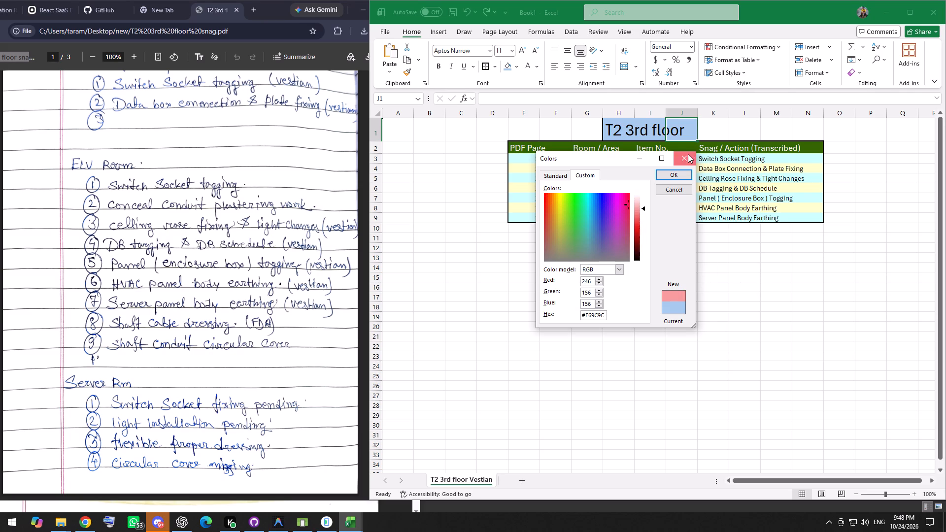